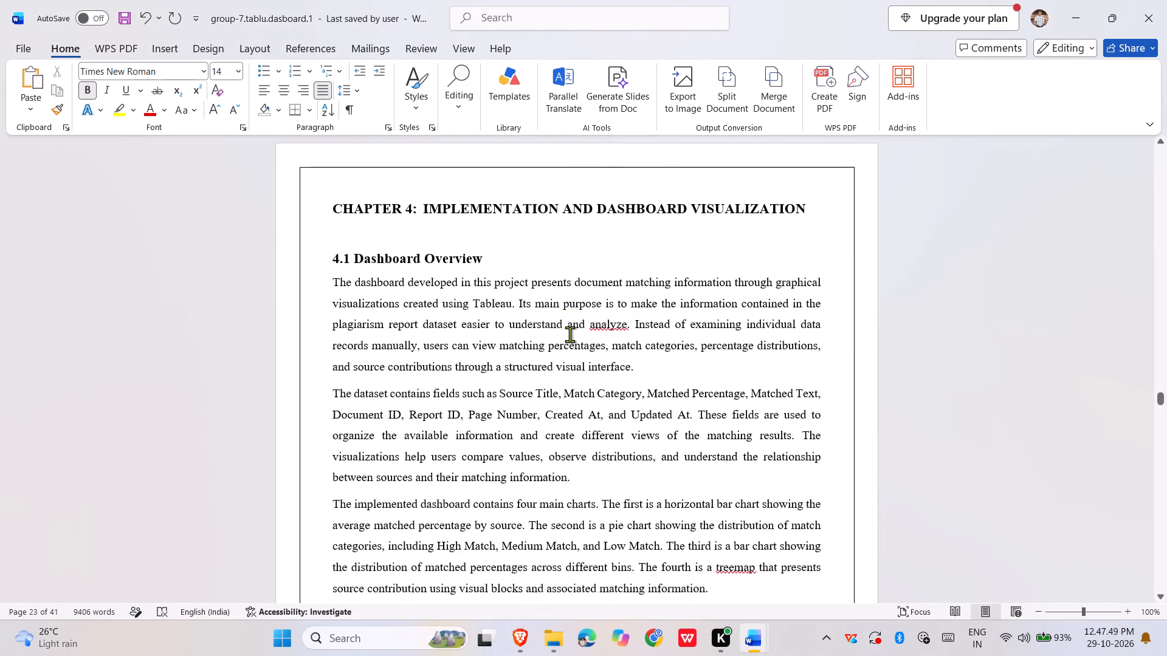
scroll(570, 334, "down", 4)
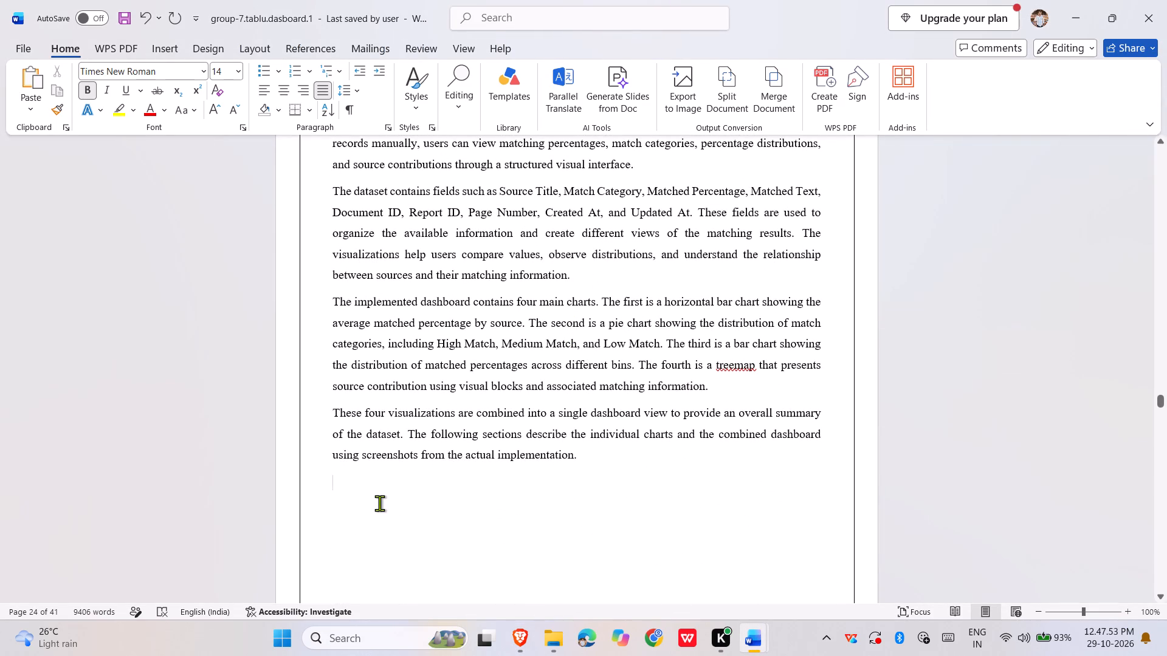
key("ctrl+v")
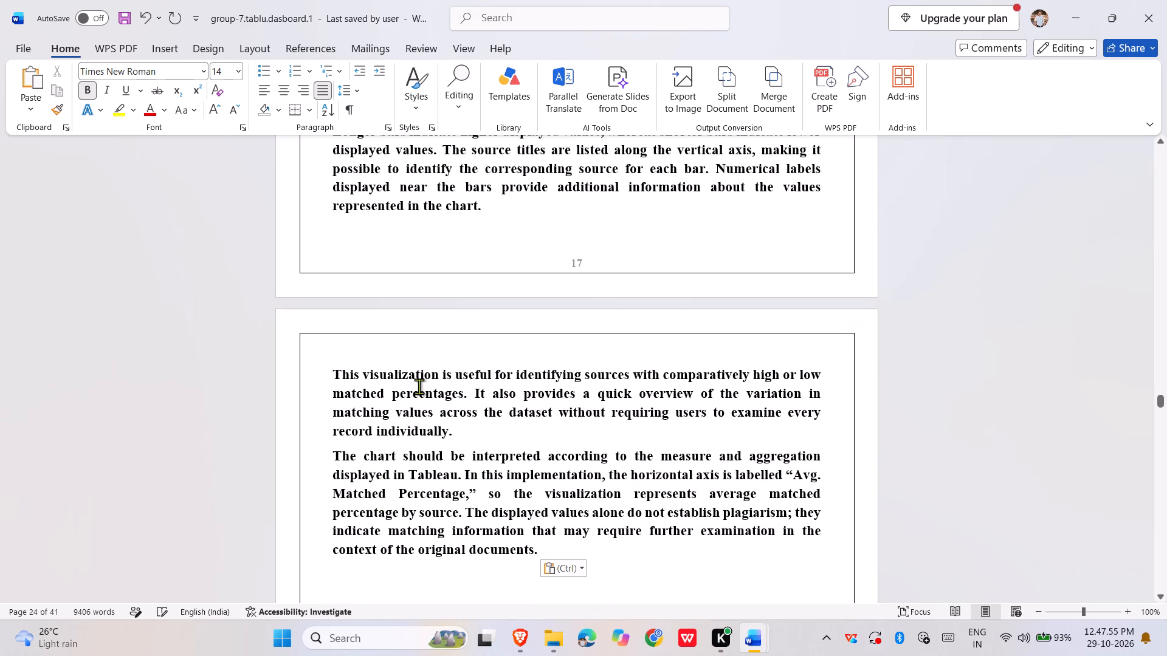
Format the whole pasted Section 4.2 text as non-bold, 12 pt, with 1.5 line spacing.
scroll(419, 386, "up", 5)
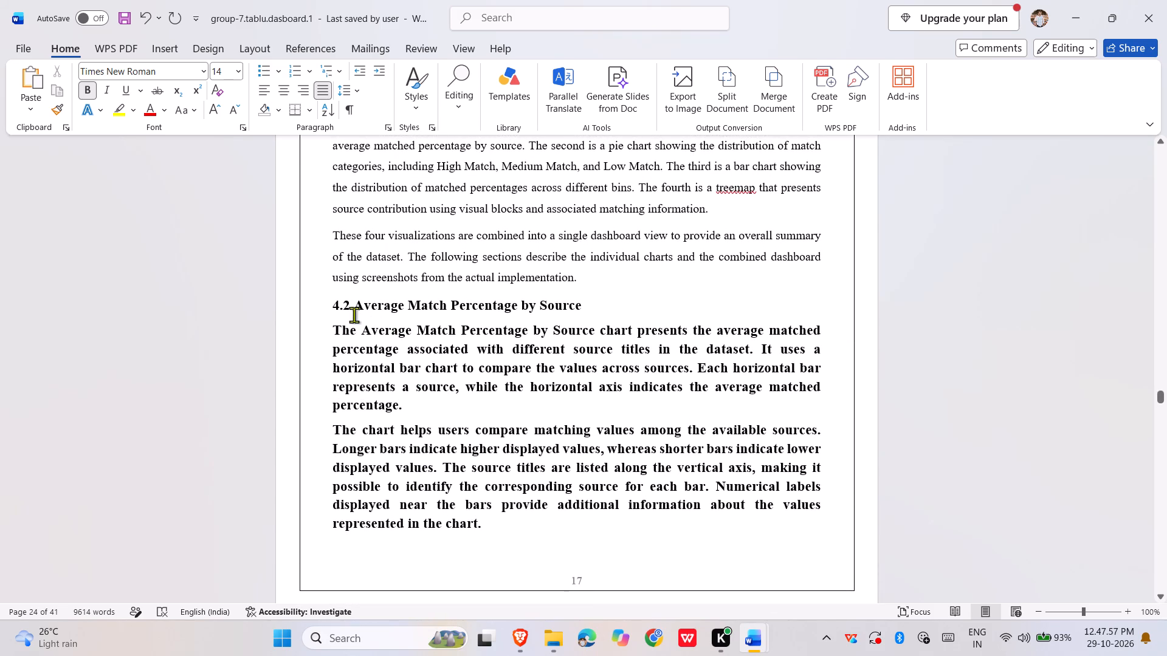
left_click_drag(332, 304, 478, 594)
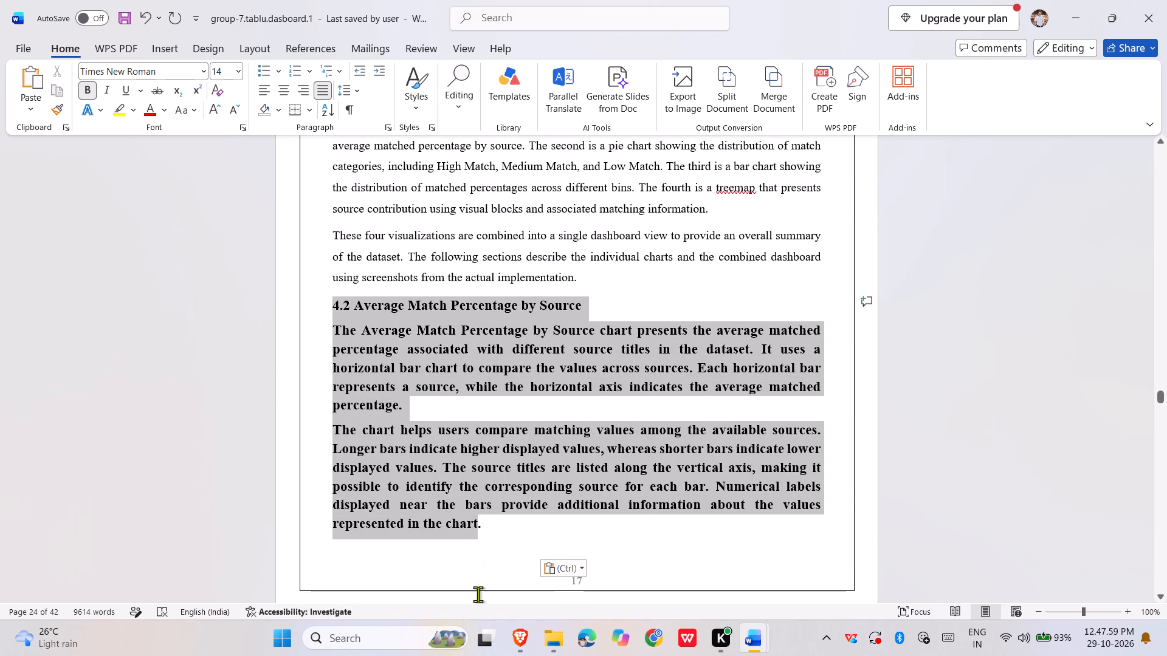
left_click_drag(478, 594, 566, 486)
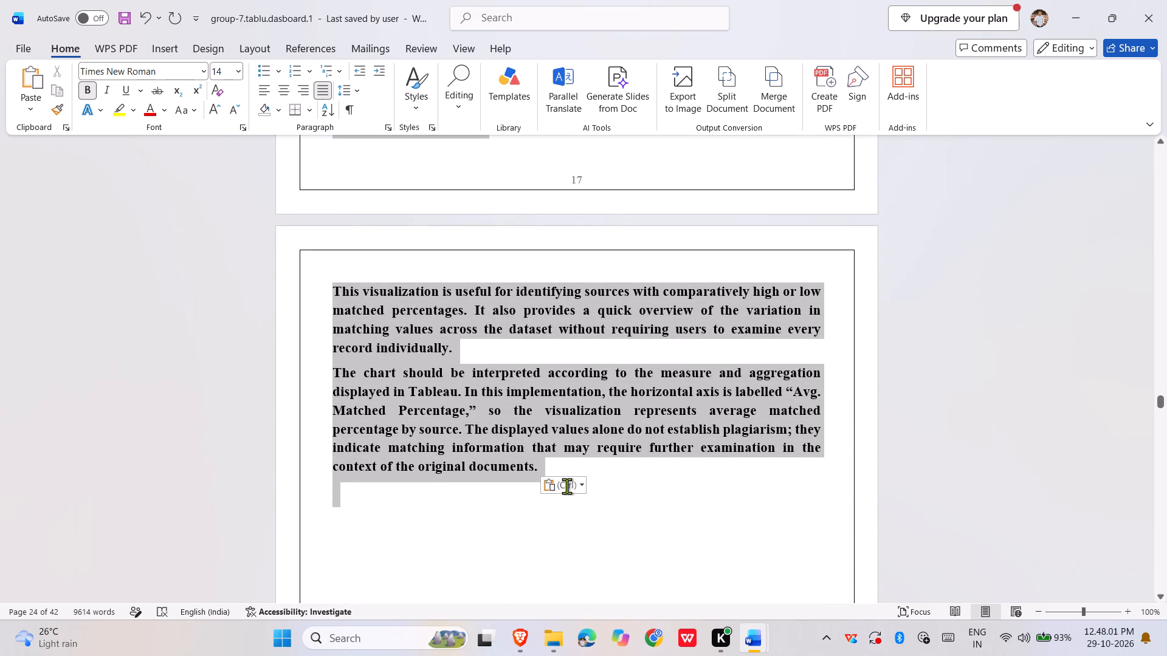
left_click_drag(566, 486, 551, 469)
left_click(563, 442)
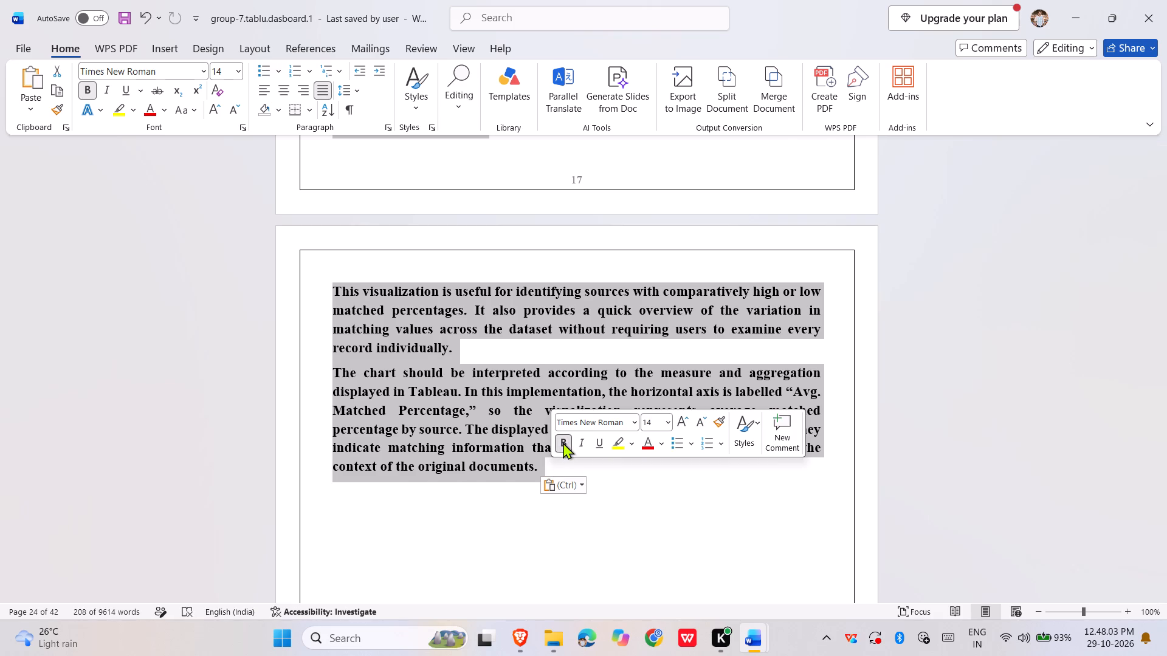
left_click(669, 422)
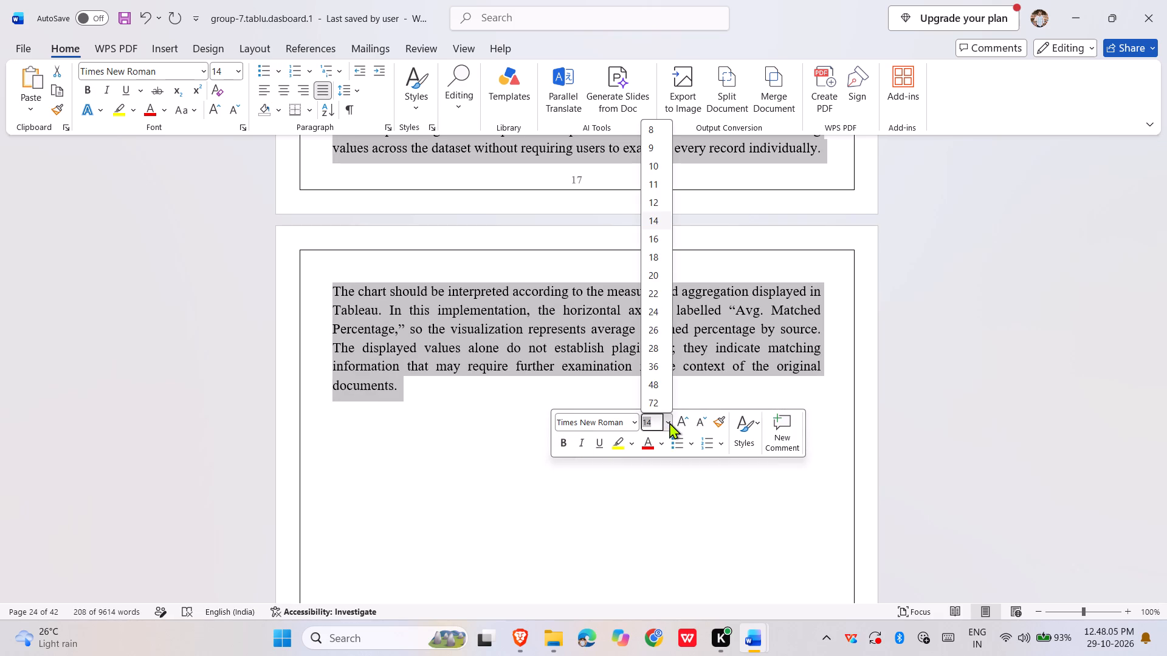
left_click(656, 210)
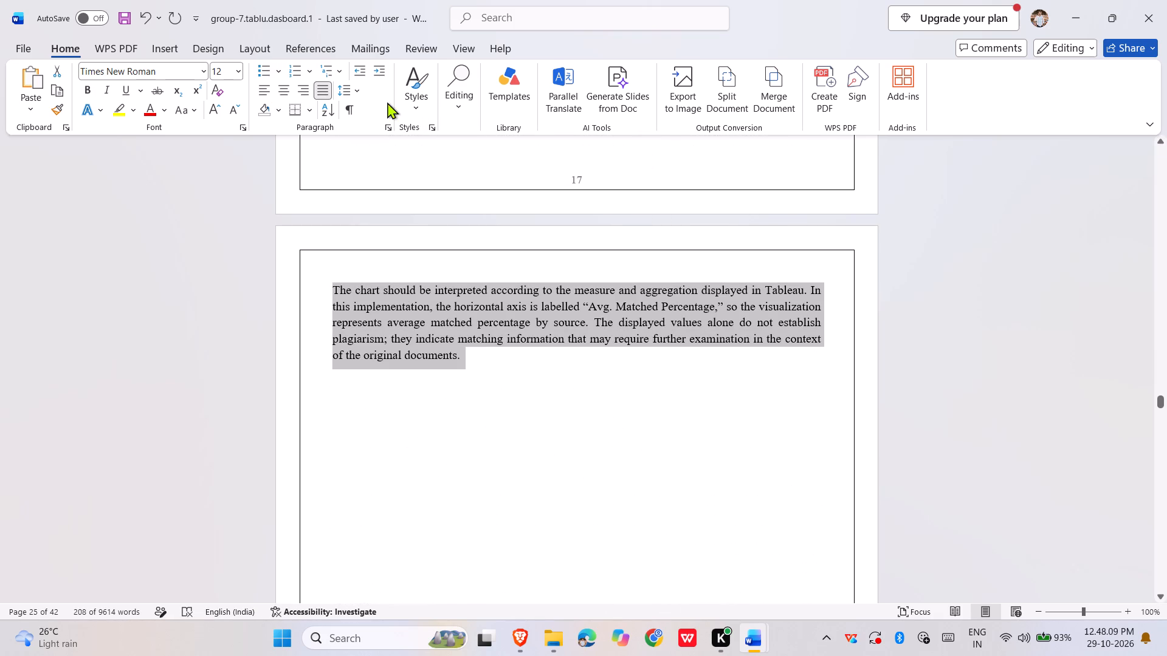
left_click(357, 92)
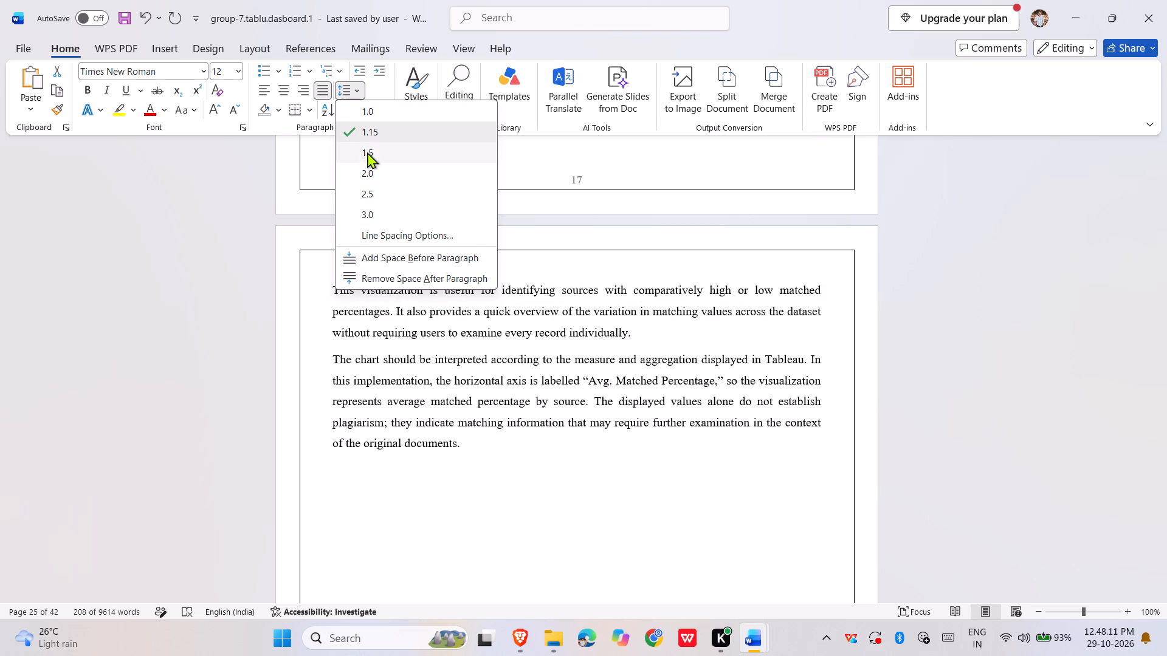
left_click(368, 152)
Make the heading "4.2 Average Match Percentage by Source" bold at 14 pt.
scroll(424, 214, "up", 3)
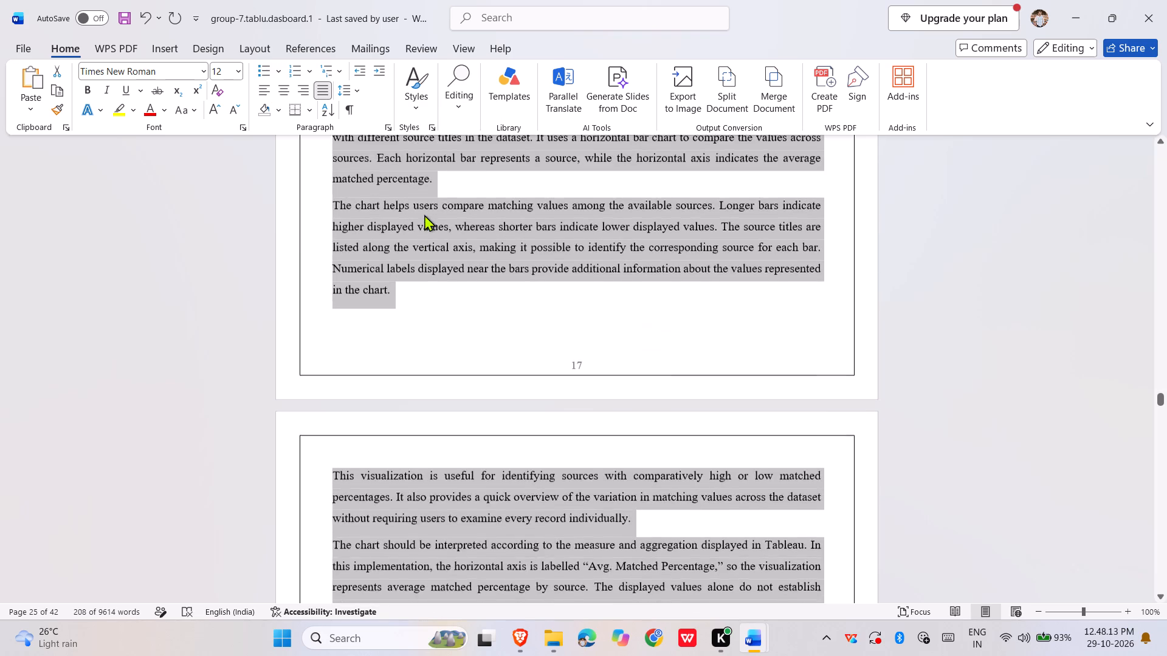
scroll(424, 214, "up", 3)
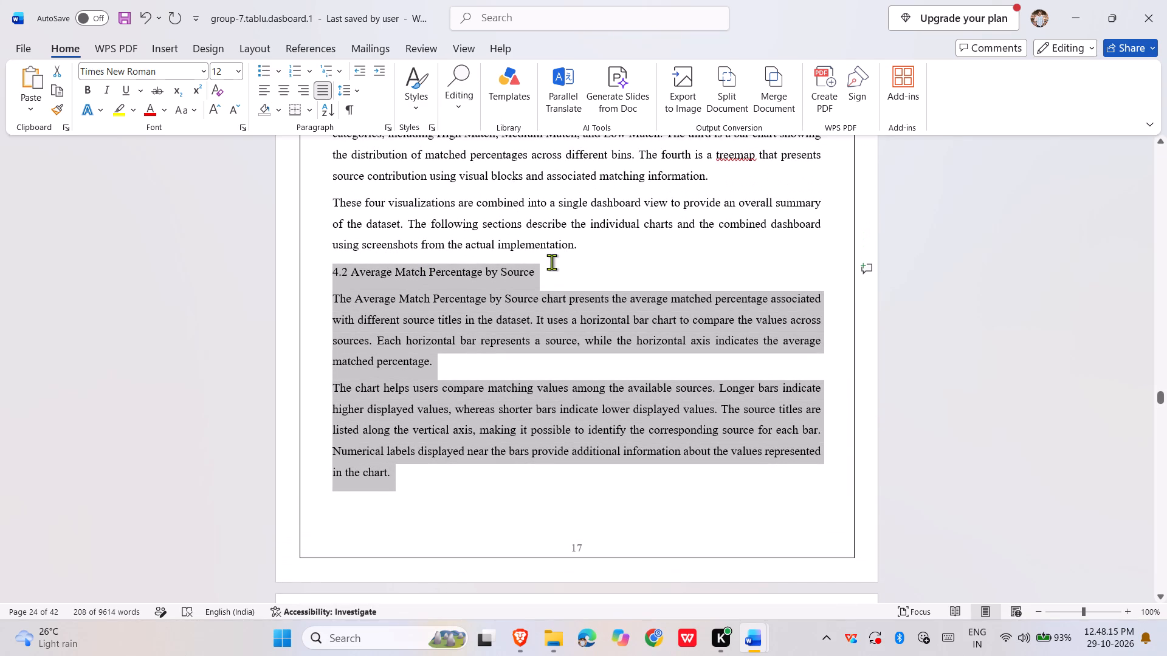
left_click(551, 262)
left_click(537, 273)
left_click_drag(537, 273, 304, 283)
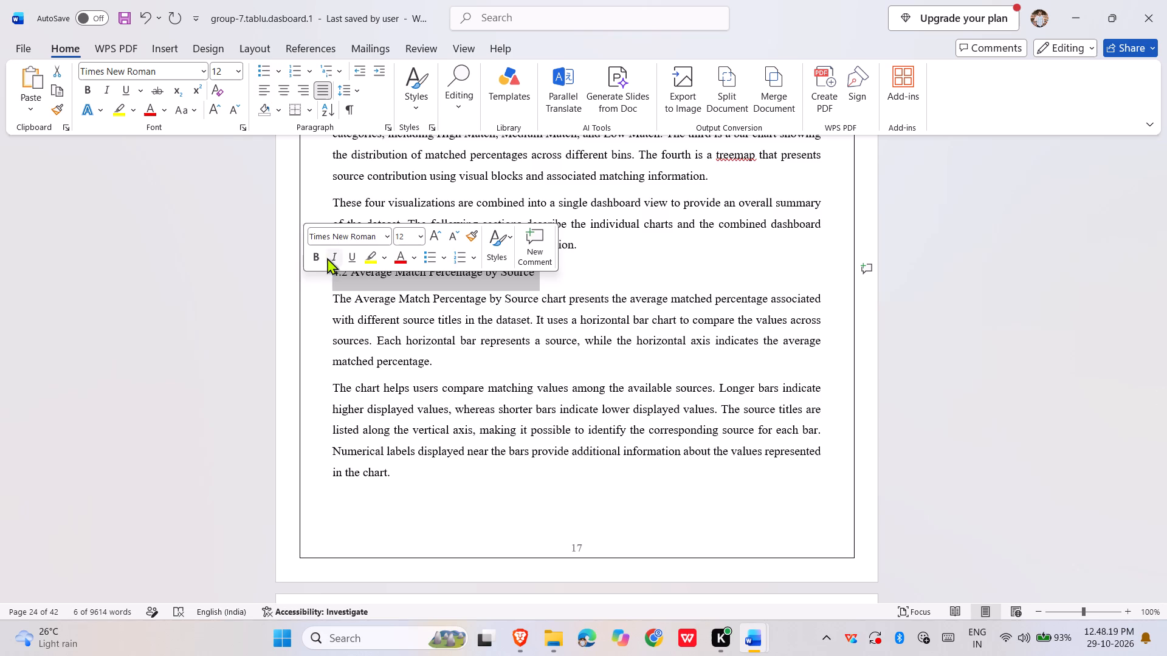
left_click(320, 256)
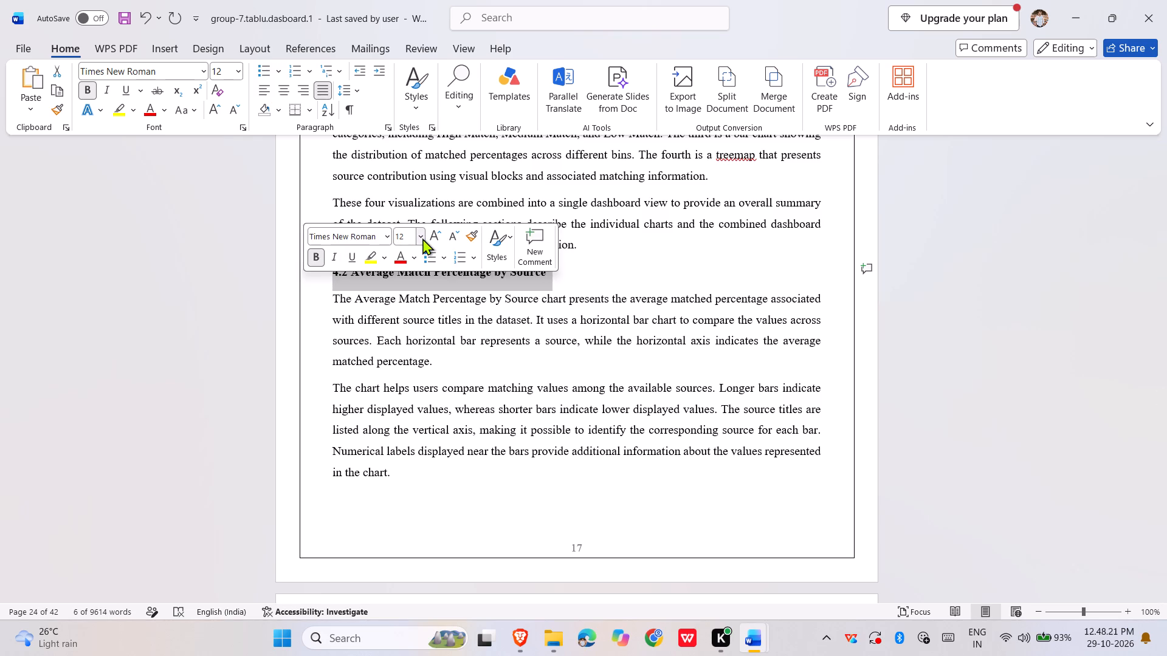
left_click(422, 238)
left_click(408, 343)
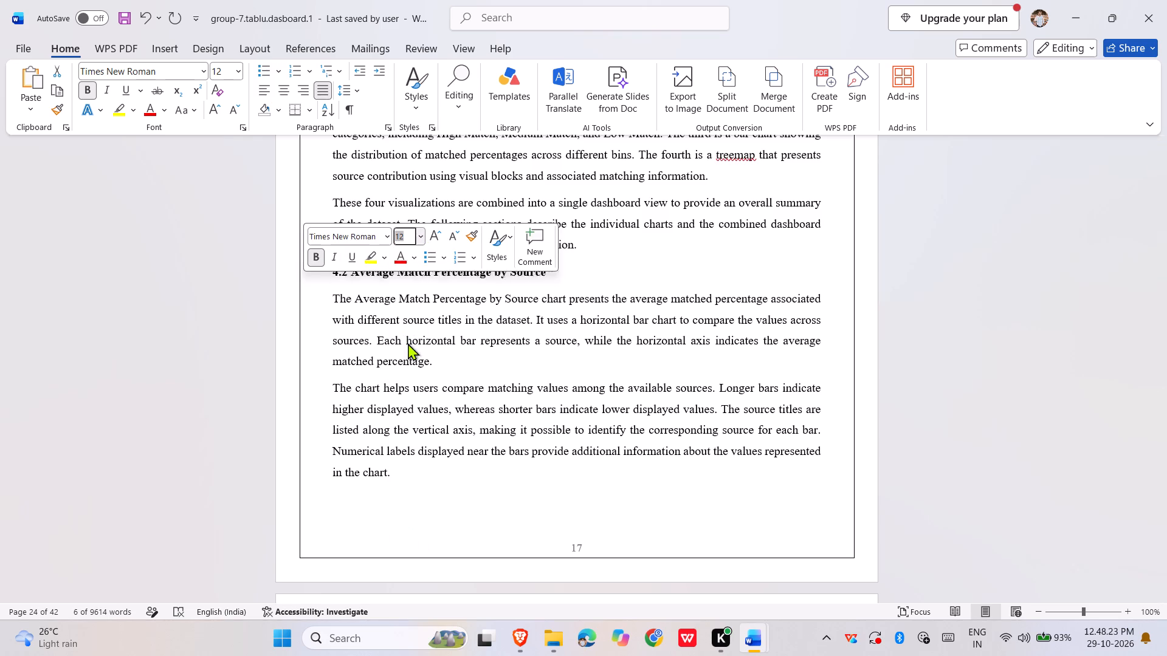
left_click(597, 281)
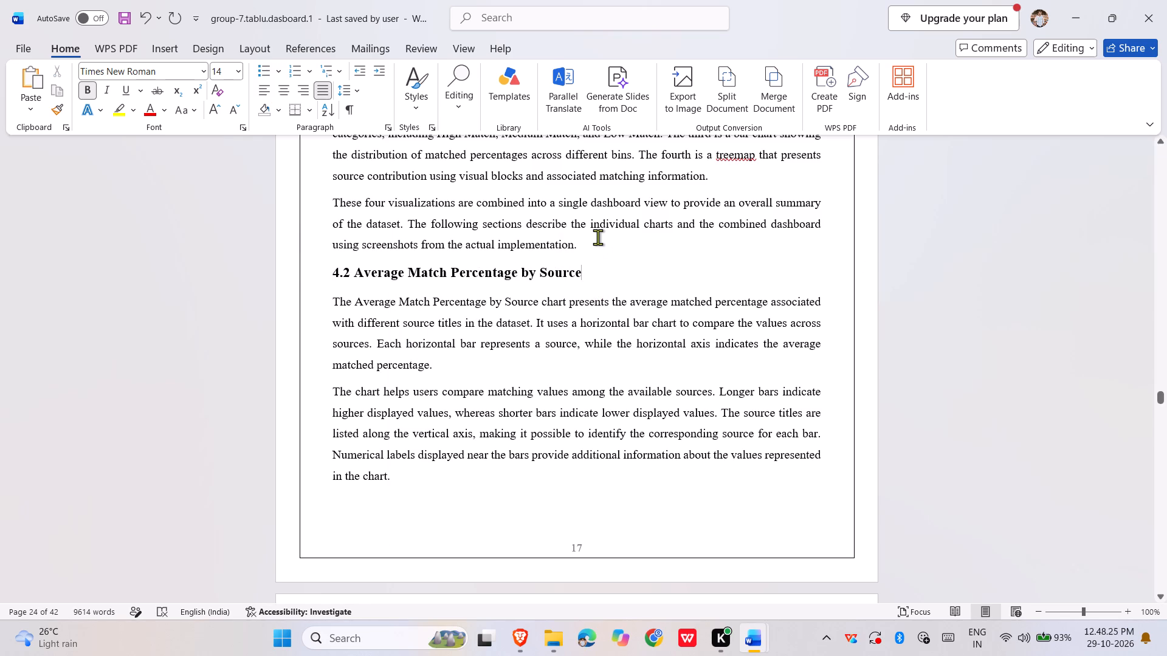
Insert a blank line between the end of Section 4.1 and the 4.2 heading.
left_click(588, 237)
key("Return")
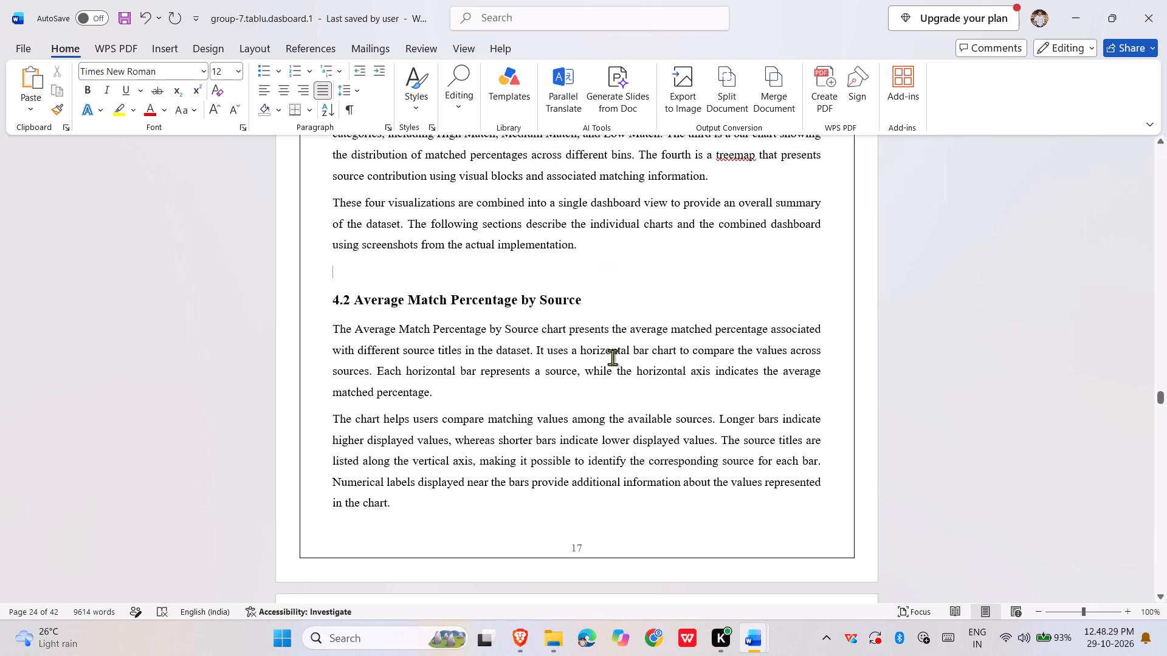
scroll(612, 357, "down", 9)
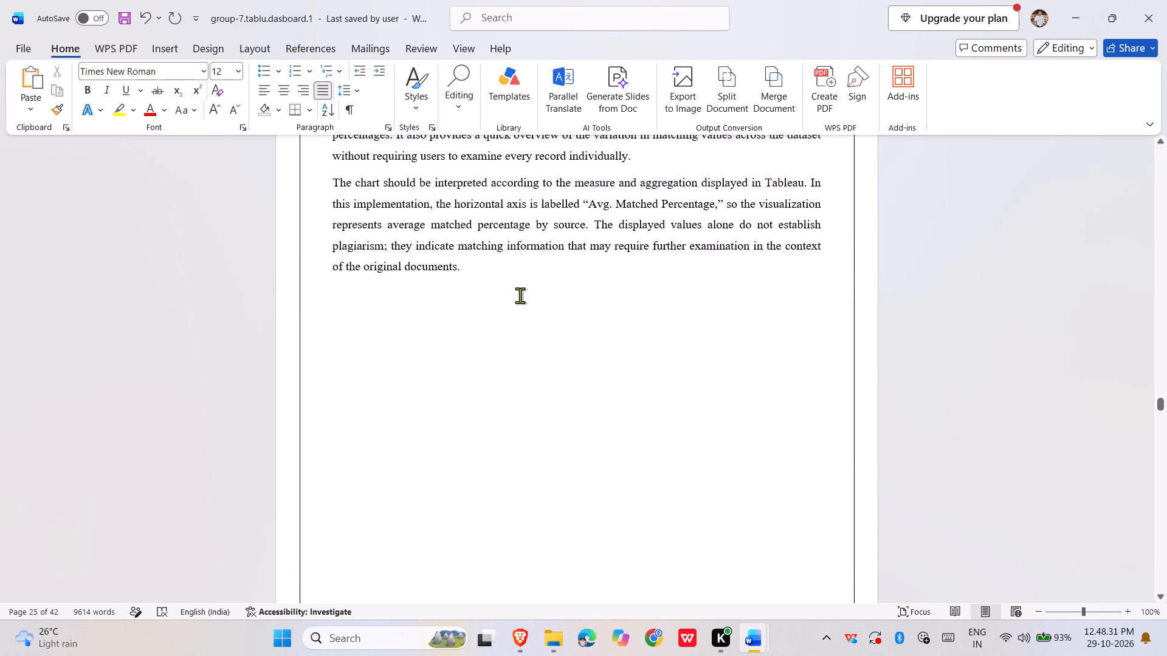
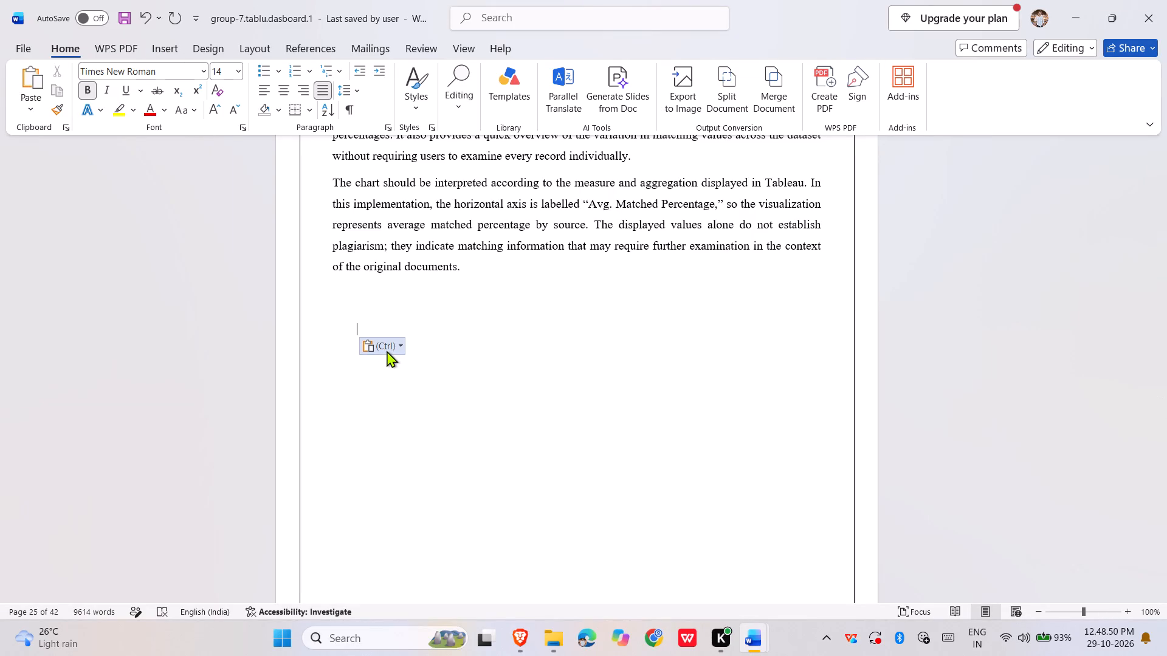
Switch the content pasted below the last paragraph of Section 4.2 to the Picture paste option, inserting the Tableau chart screenshot.
left_click(387, 350)
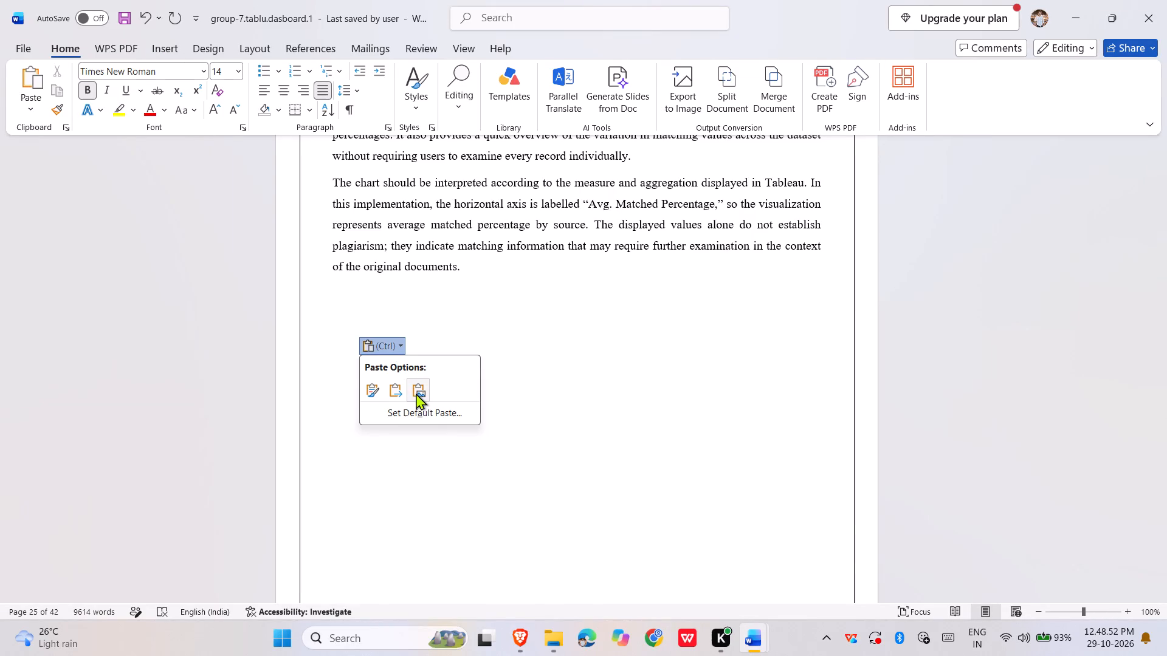
left_click(419, 394)
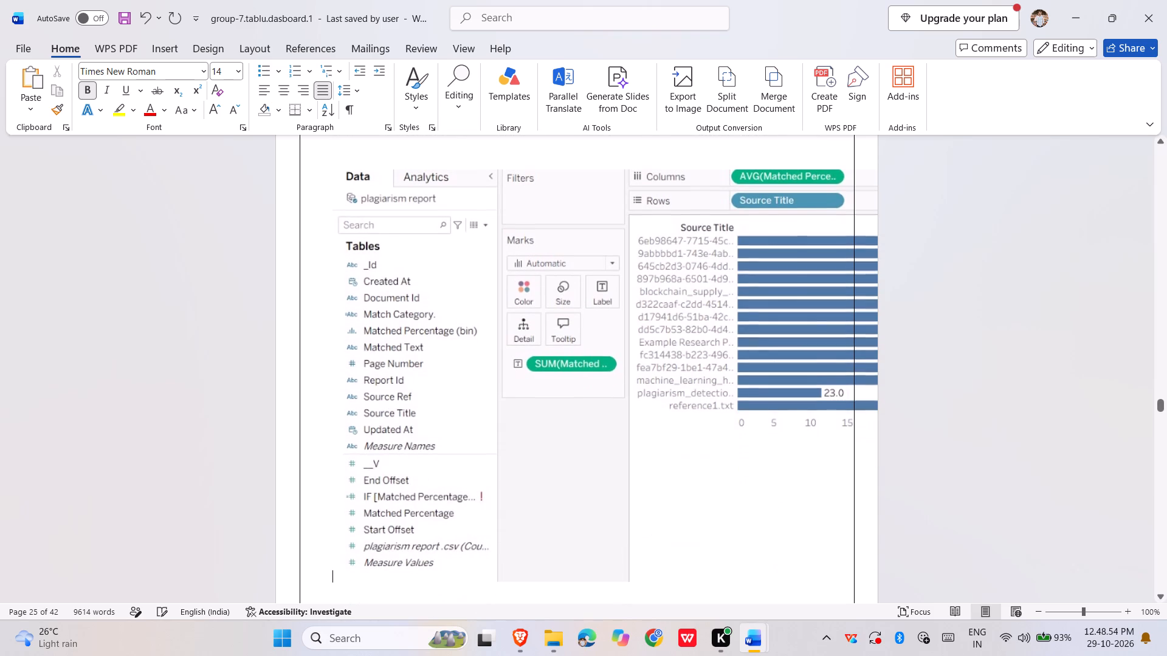
Shrink the oversized Tableau chart picture below the Section 4.2 text, scaling its width and height together.
scroll(566, 401, "down", 5)
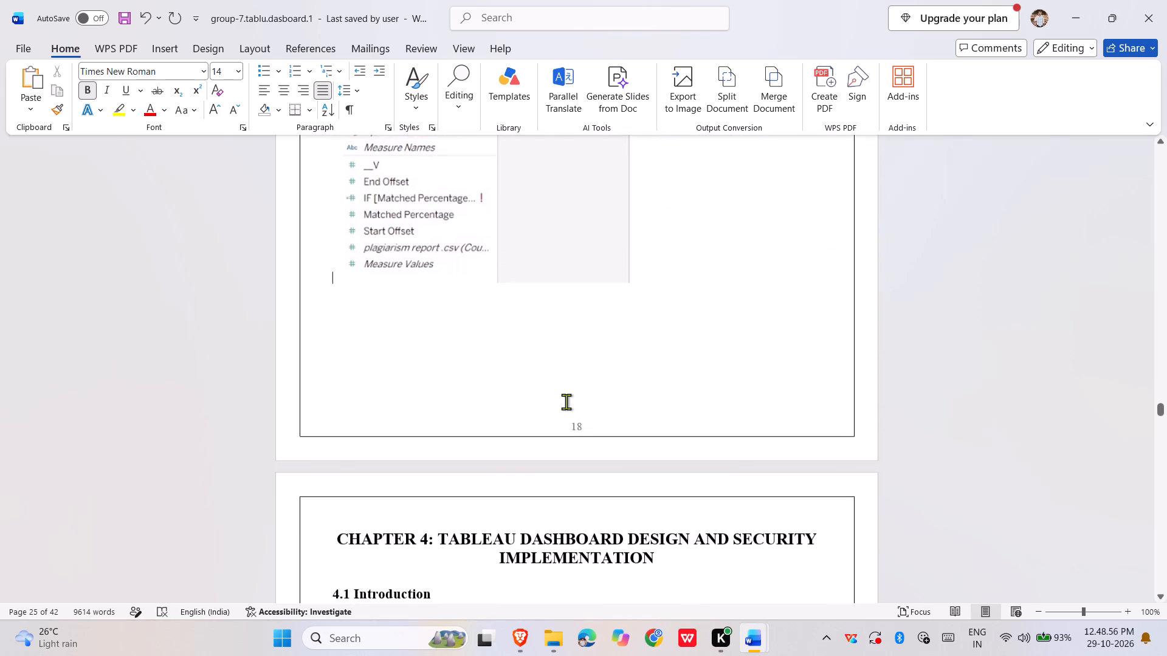
scroll(566, 401, "up", 5)
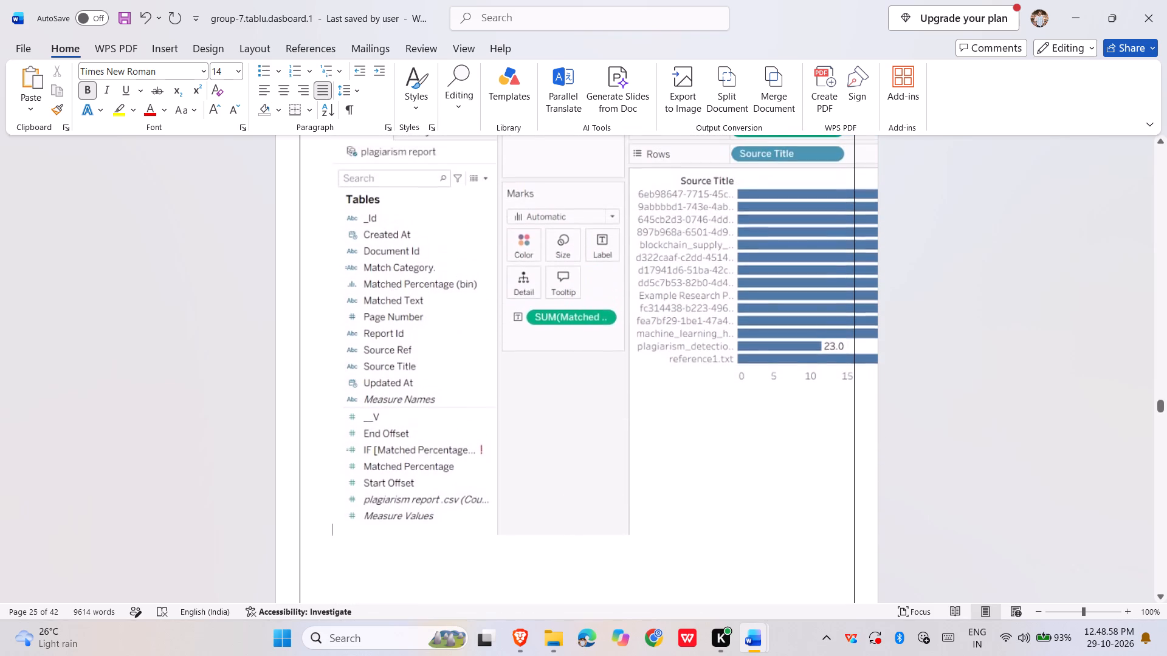
scroll(566, 401, "up", 3)
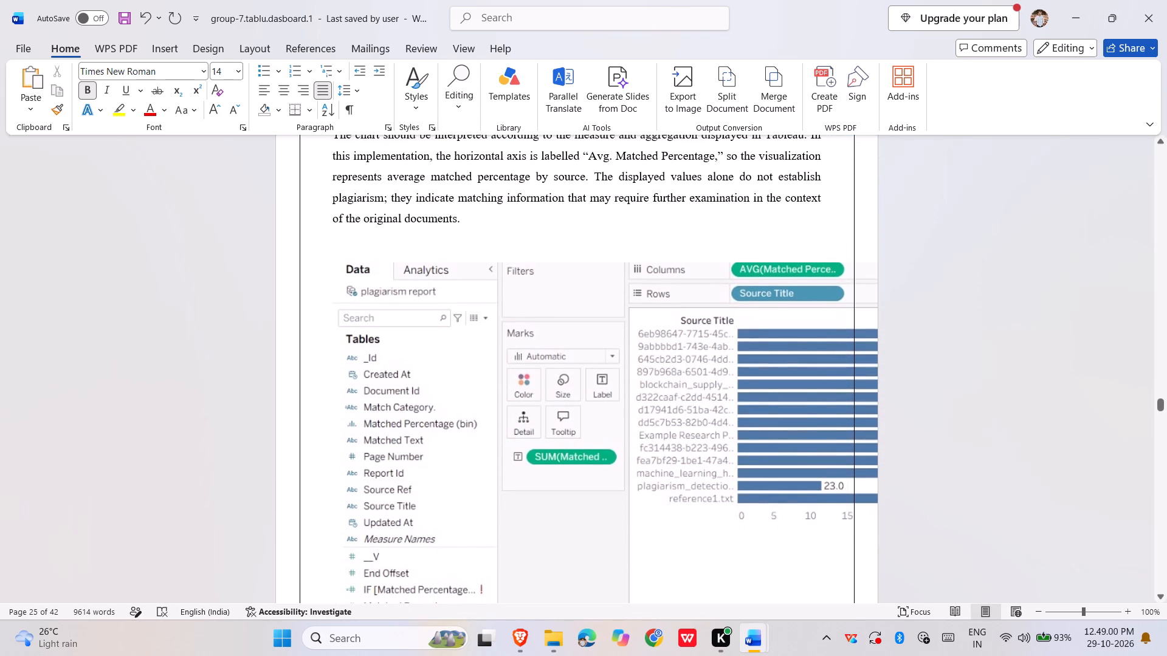
scroll(667, 474, "down", 5)
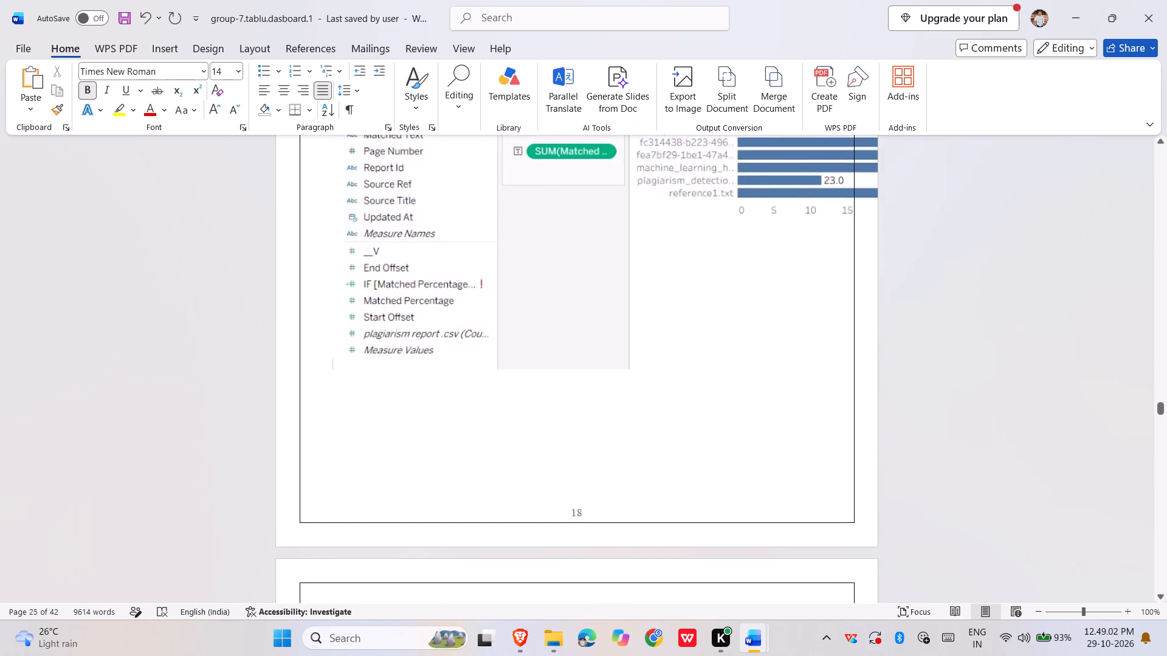
left_click(491, 310)
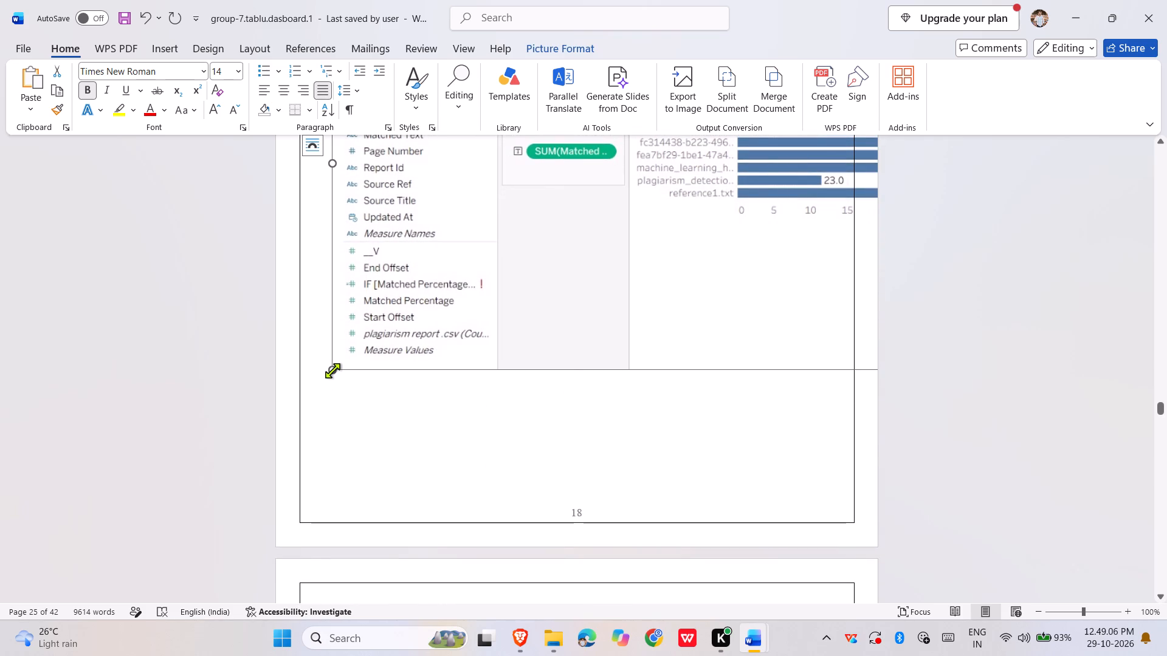
left_click_drag(332, 372, 462, 316)
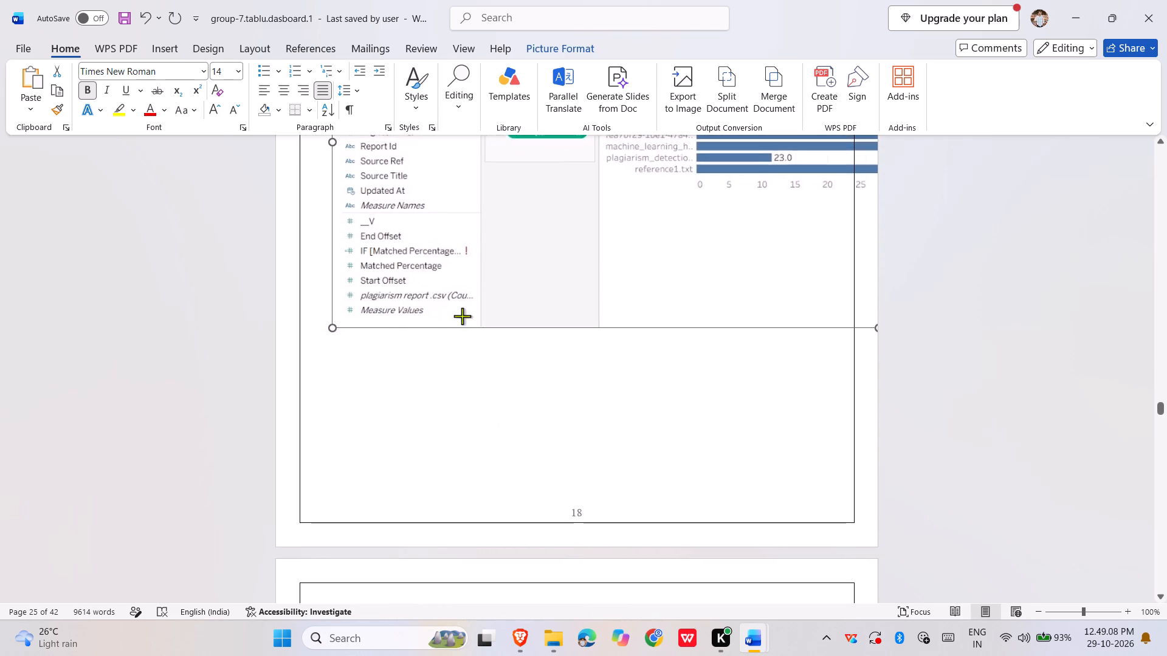
left_click_drag(462, 316, 639, 245)
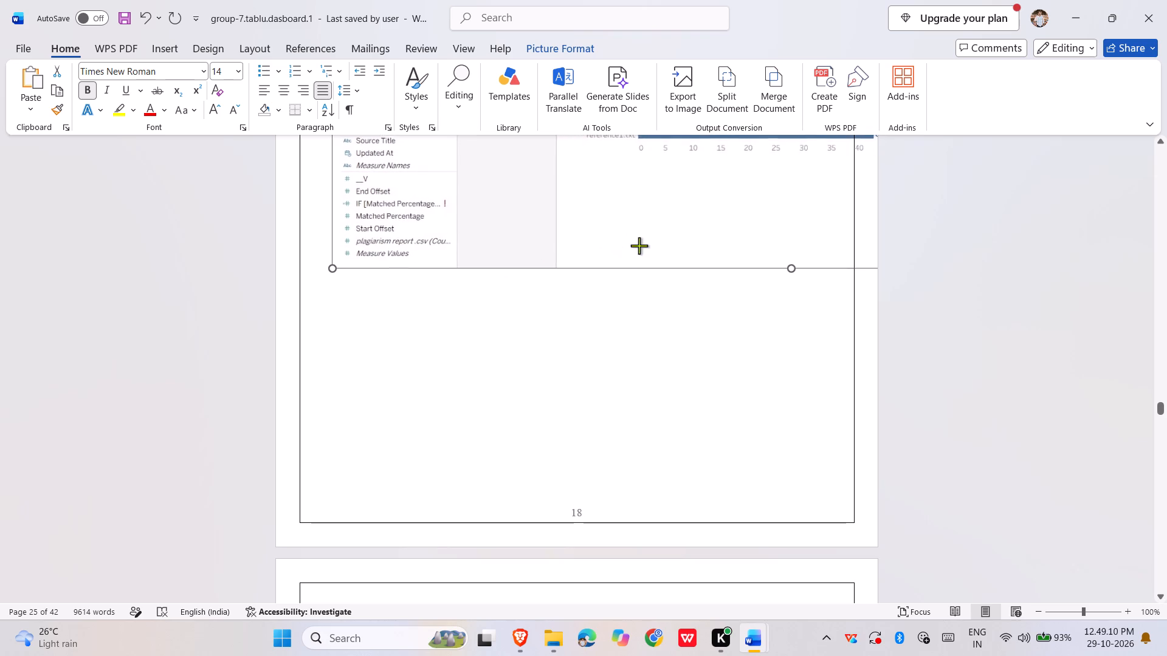
left_click_drag(639, 245, 711, 230)
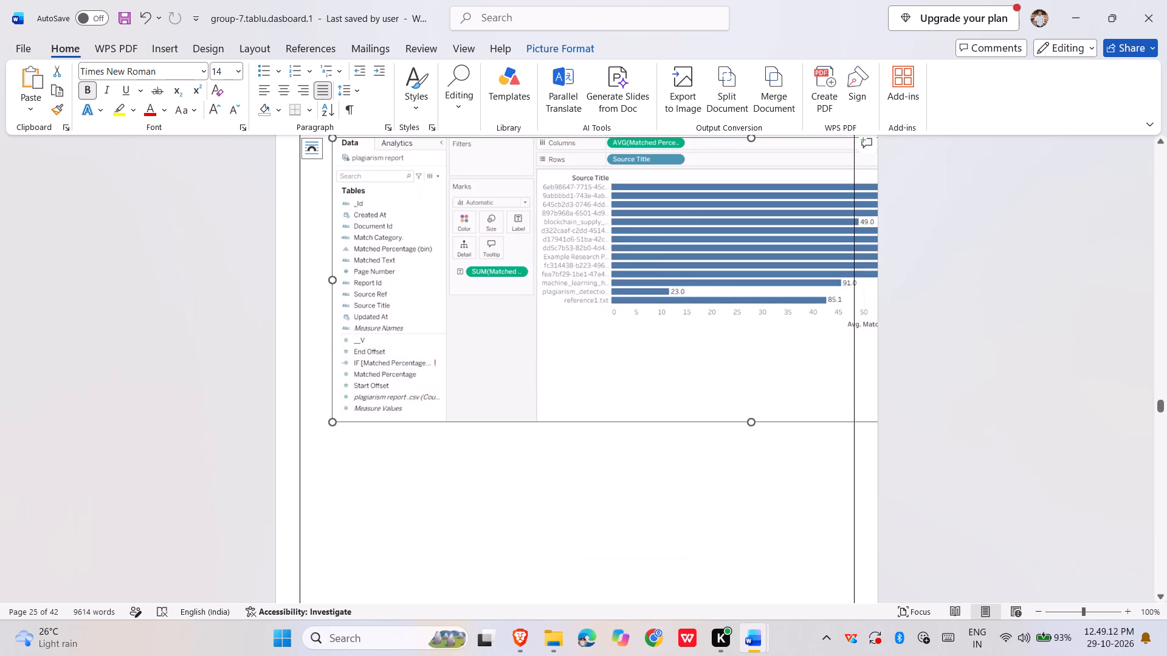
Narrow only the width of the Tableau chart picture until it fits inside the page border.
scroll(711, 230, "up", 3)
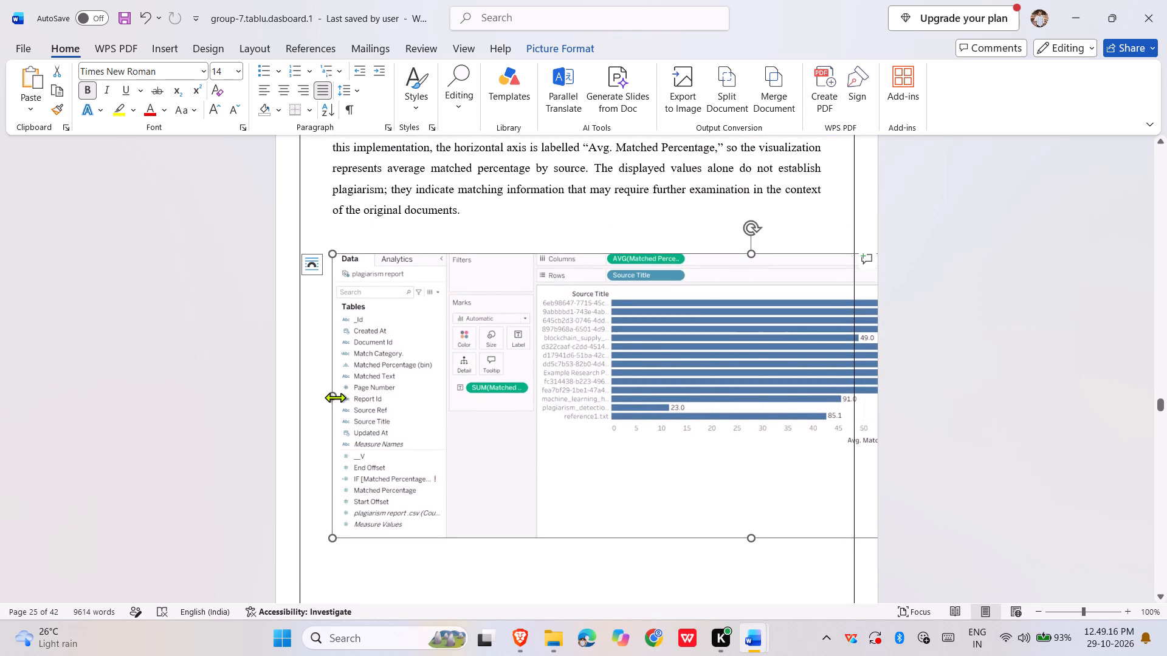
left_click_drag(334, 397, 453, 395)
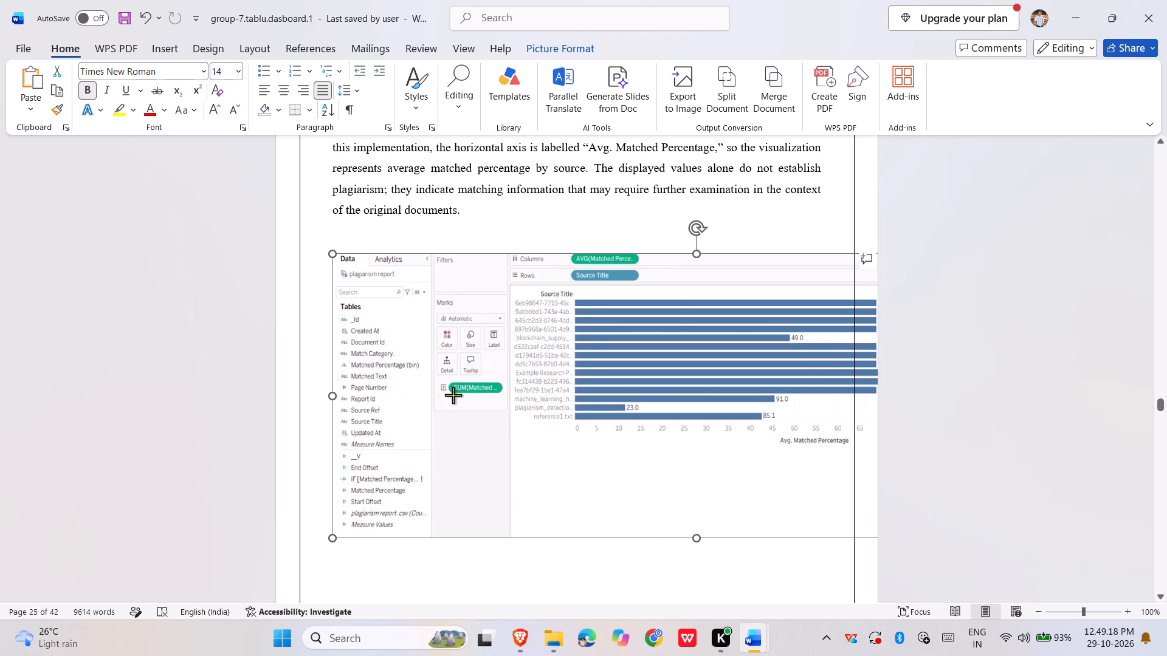
left_click_drag(453, 395, 604, 395)
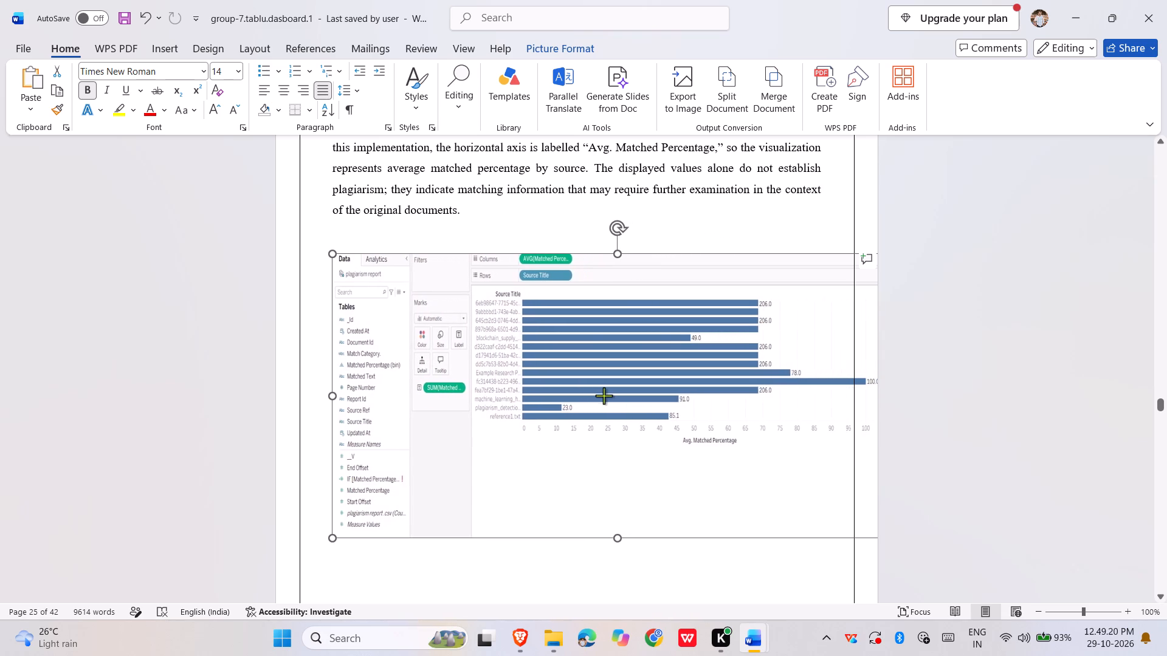
left_click_drag(604, 395, 645, 393)
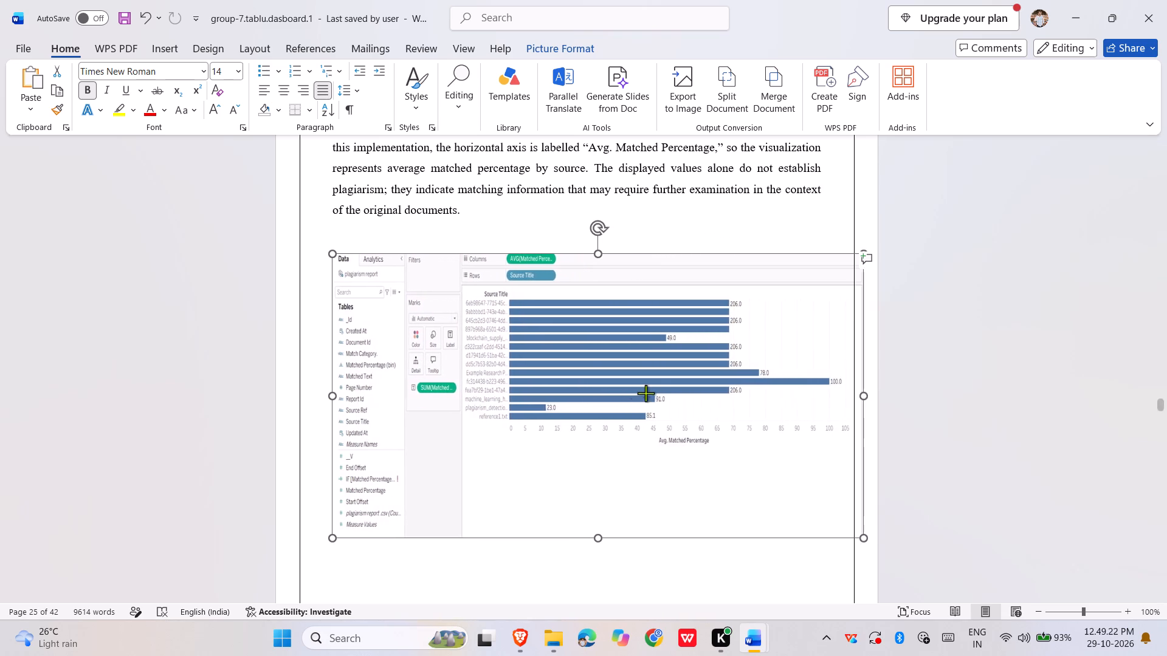
left_click_drag(645, 393, 658, 391)
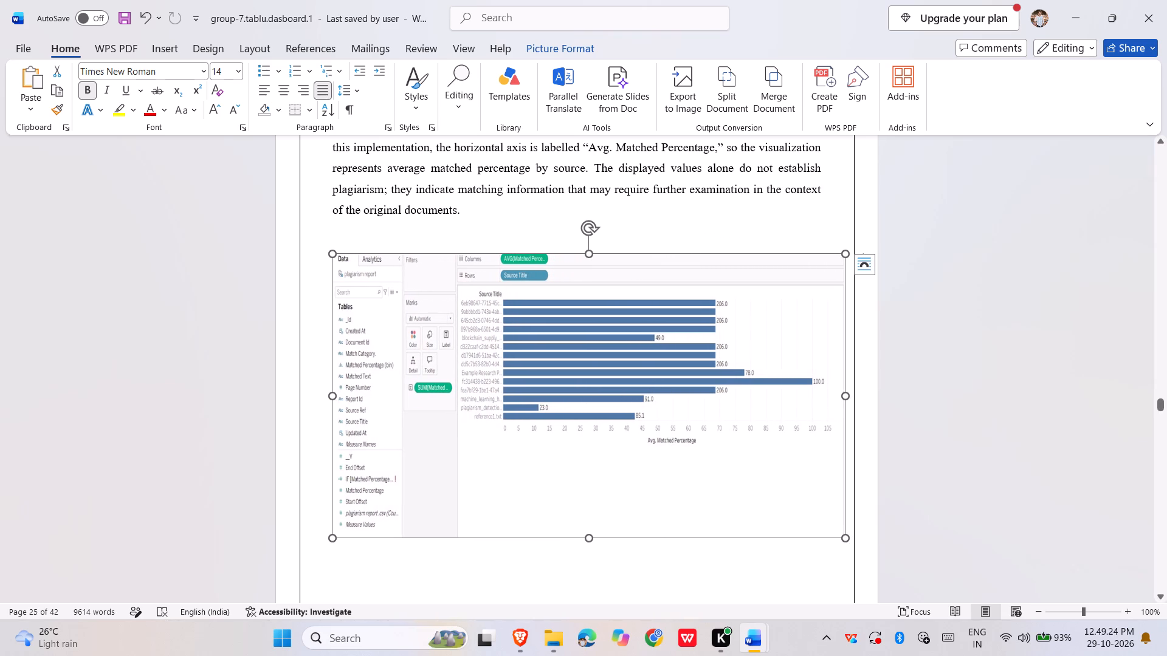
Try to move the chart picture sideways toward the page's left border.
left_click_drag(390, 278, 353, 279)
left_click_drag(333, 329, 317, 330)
Fine-tune the chart picture's size and width so that its right edge sits just inside the page border.
scroll(656, 470, "down", 1)
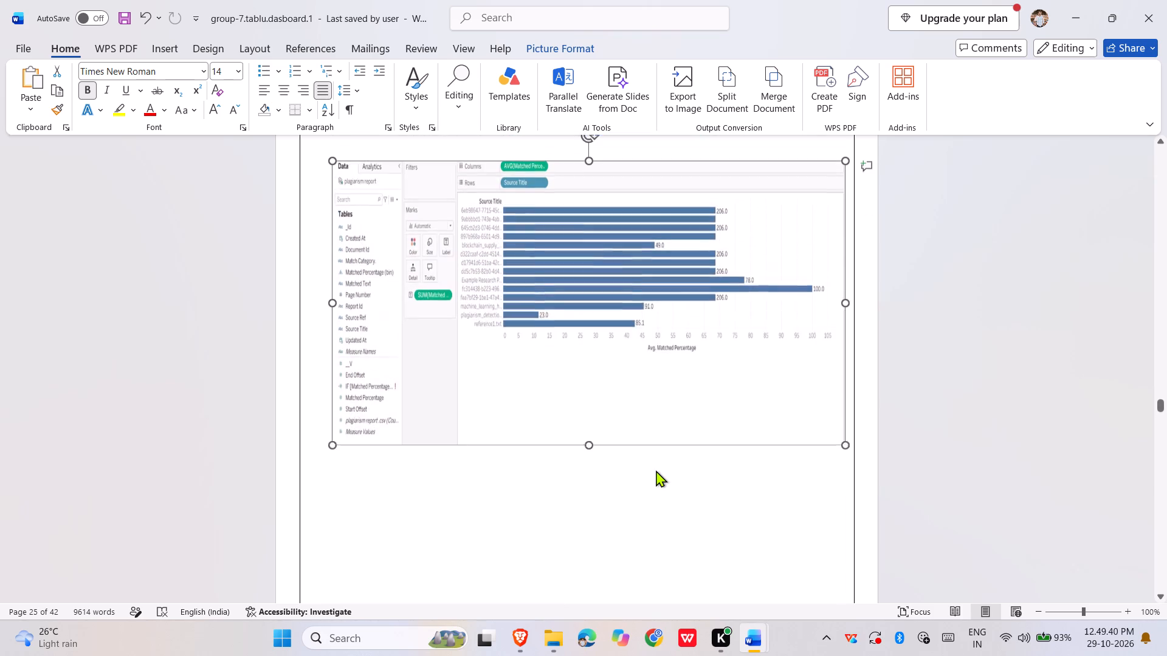
scroll(656, 470, "down", 4)
scroll(656, 470, "up", 4)
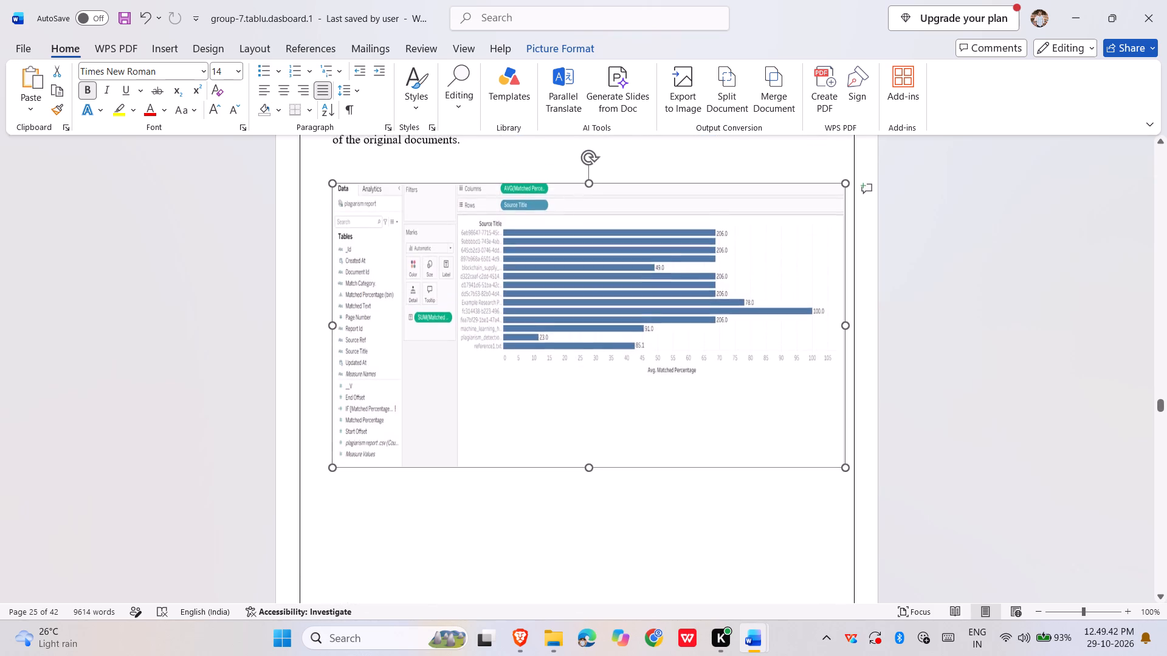
scroll(656, 470, "up", 3)
scroll(656, 470, "down", 2)
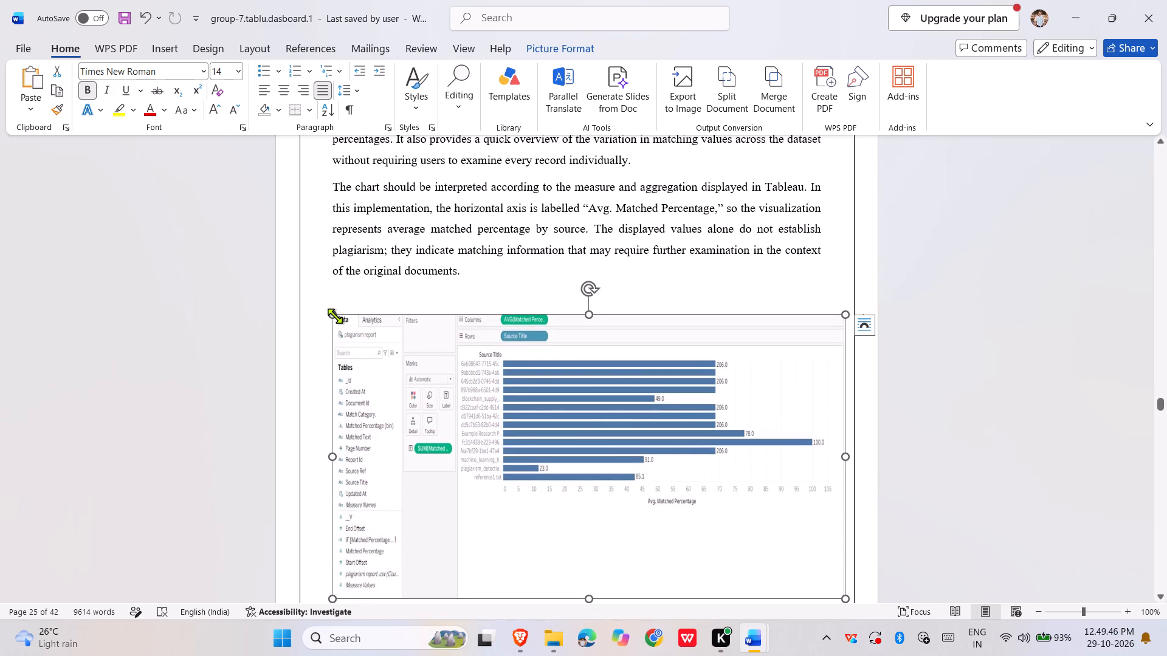
left_click_drag(335, 316, 326, 316)
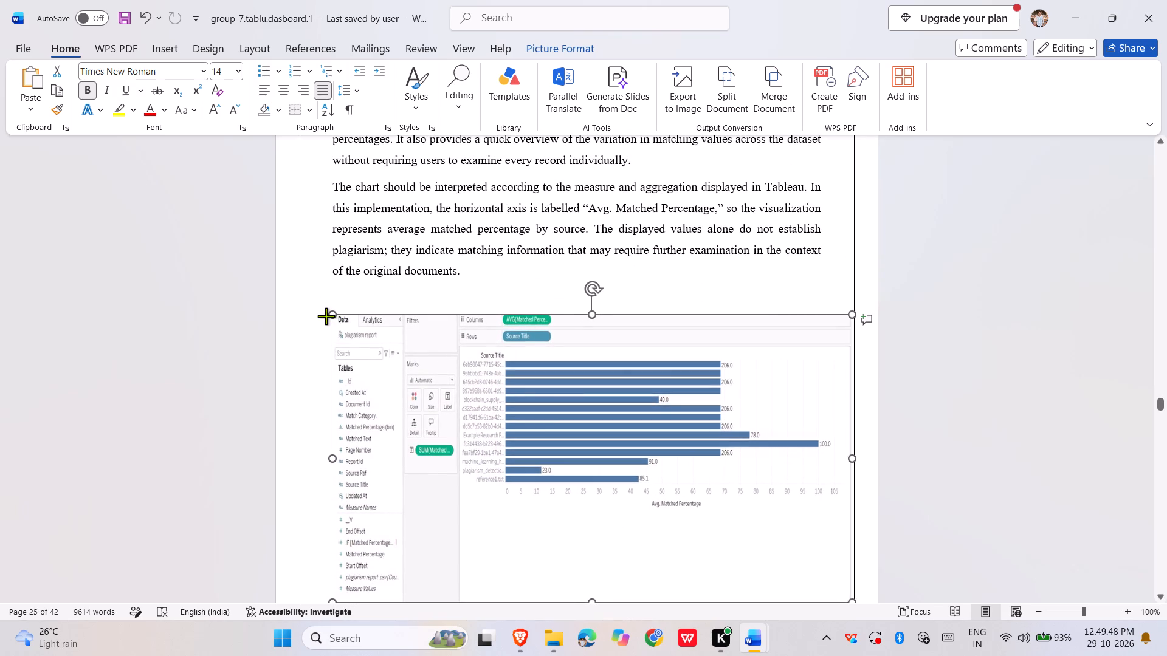
left_click_drag(326, 316, 345, 318)
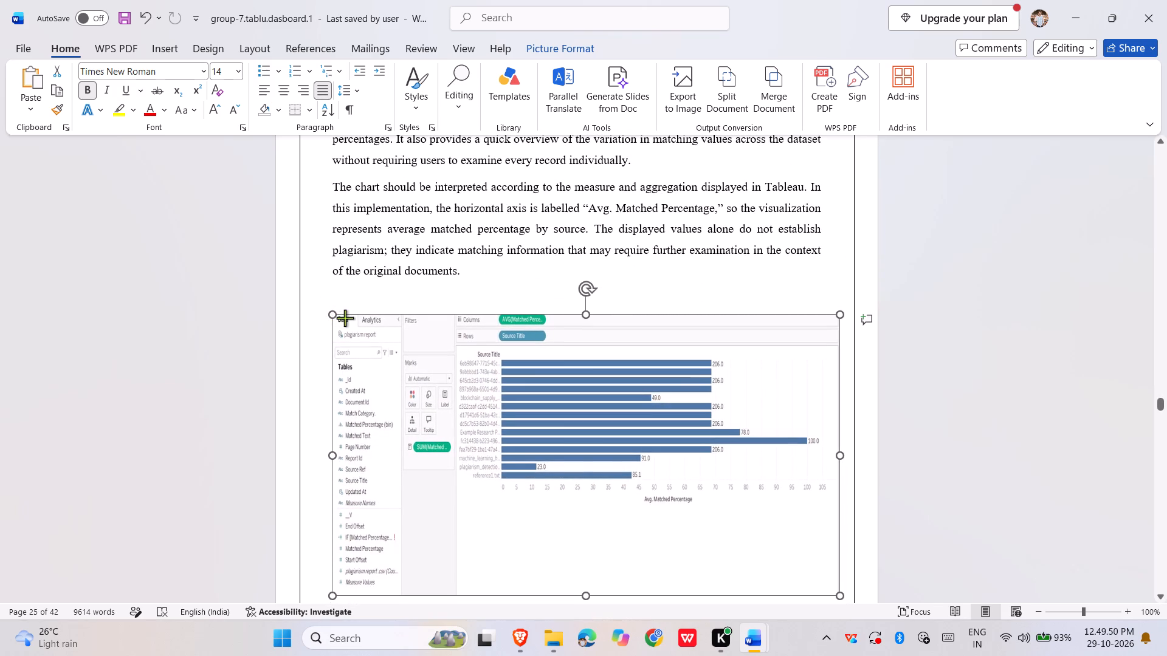
left_click_drag(345, 318, 362, 321)
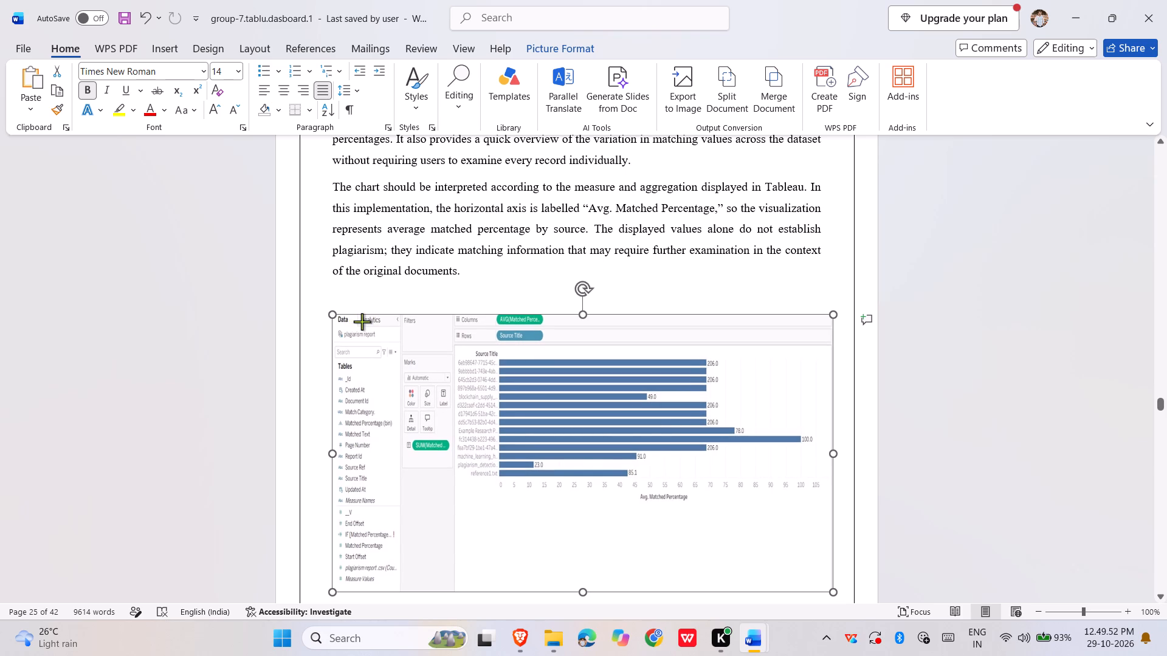
left_click_drag(362, 321, 349, 318)
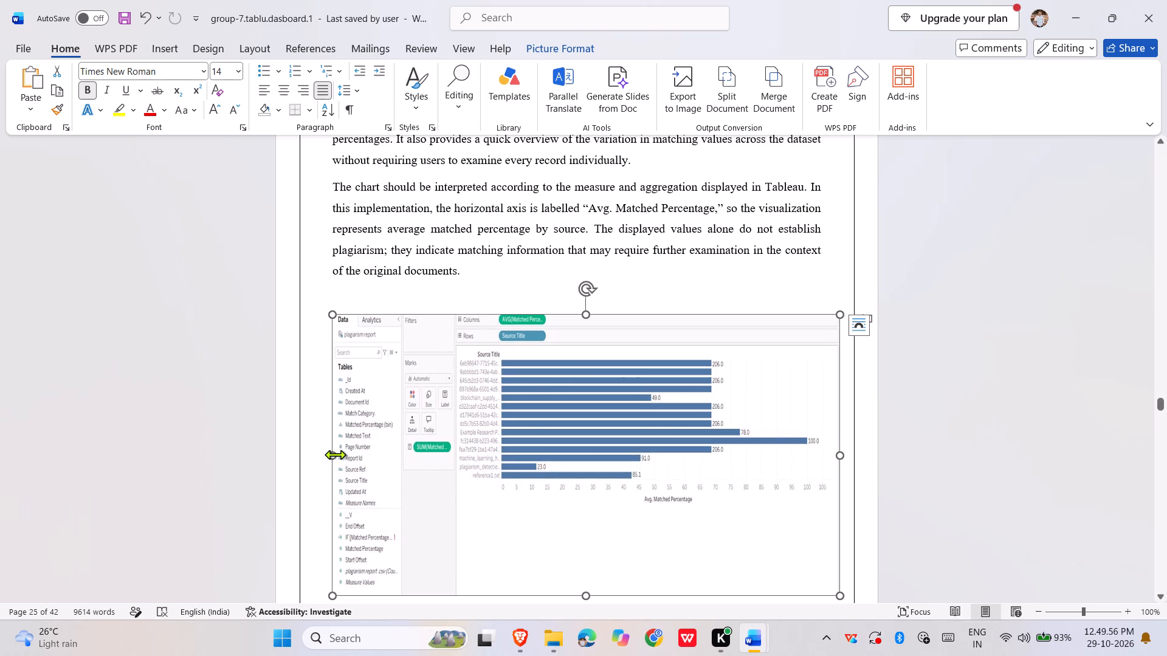
left_click(840, 454)
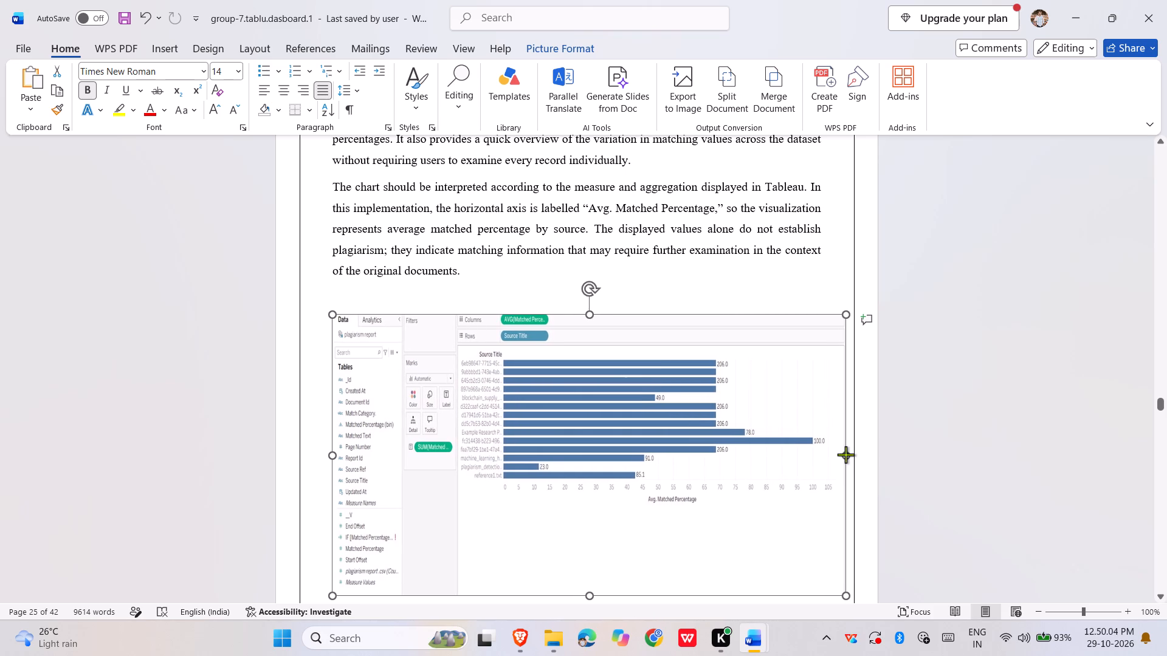
left_click(332, 457)
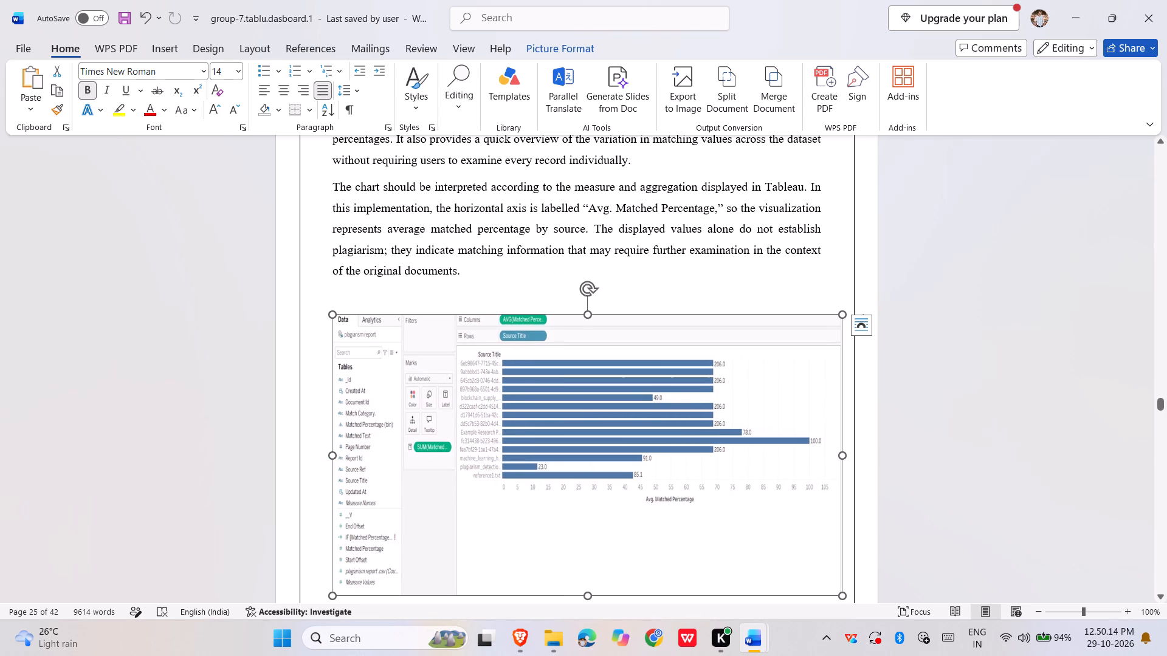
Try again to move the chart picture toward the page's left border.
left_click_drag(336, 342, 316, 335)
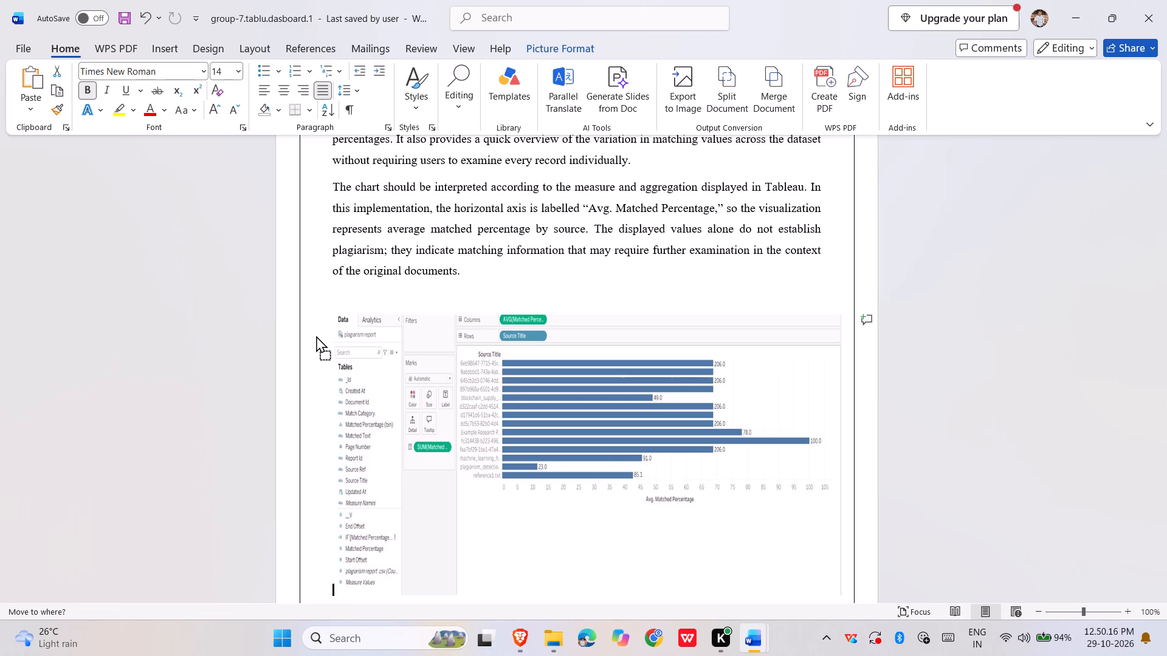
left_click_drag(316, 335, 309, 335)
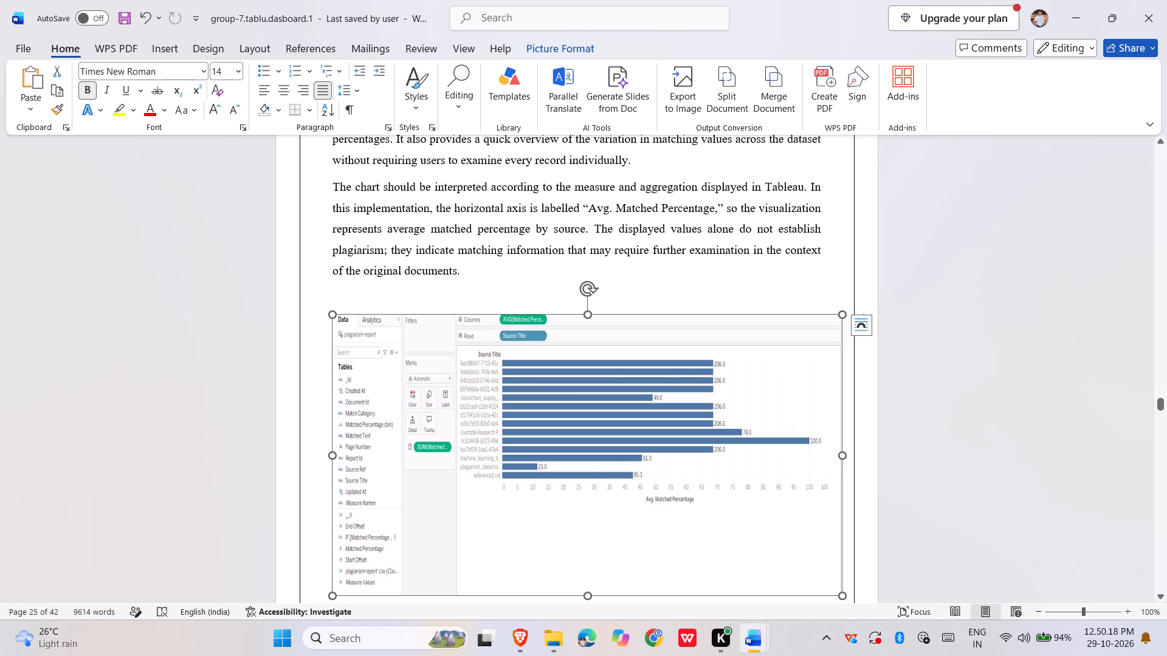
Insert one blank line between the last paragraph of Section 4.2 and the chart picture.
scroll(446, 289, "down", 5)
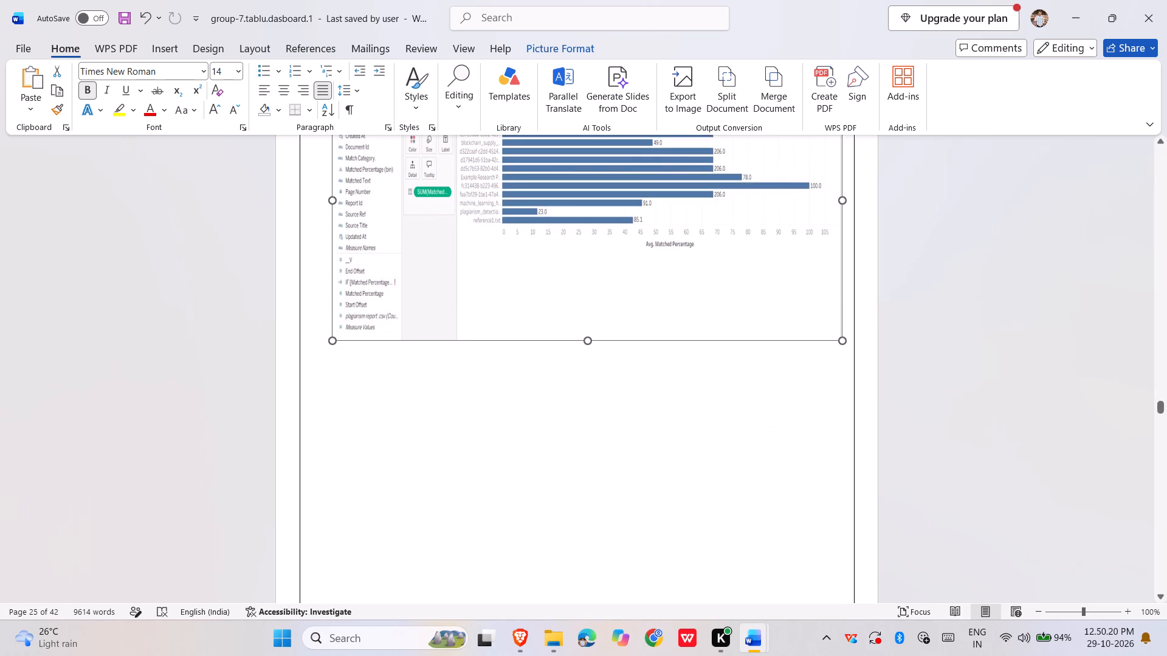
left_click(481, 396)
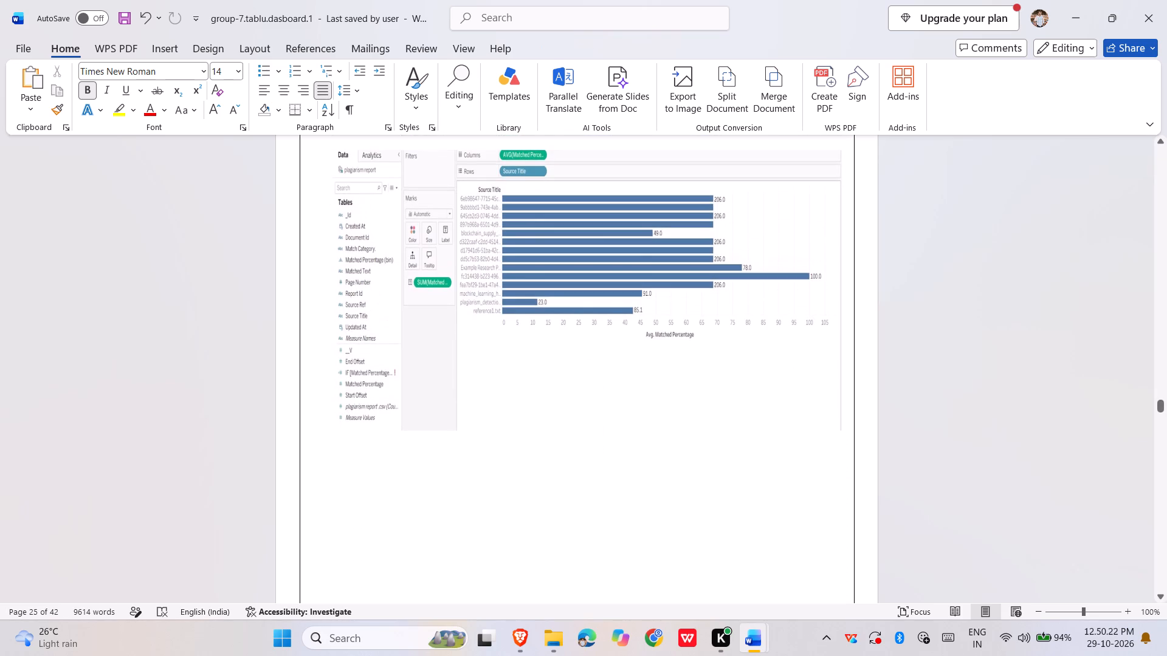
key("Return")
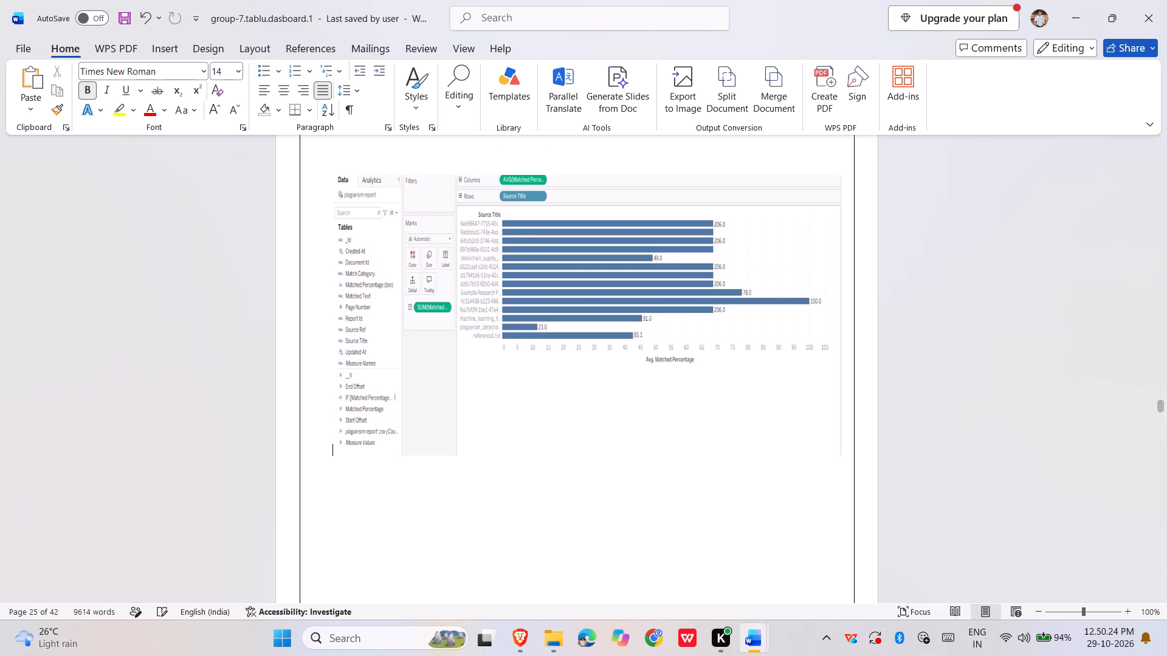
scroll(487, 504, "right", 1)
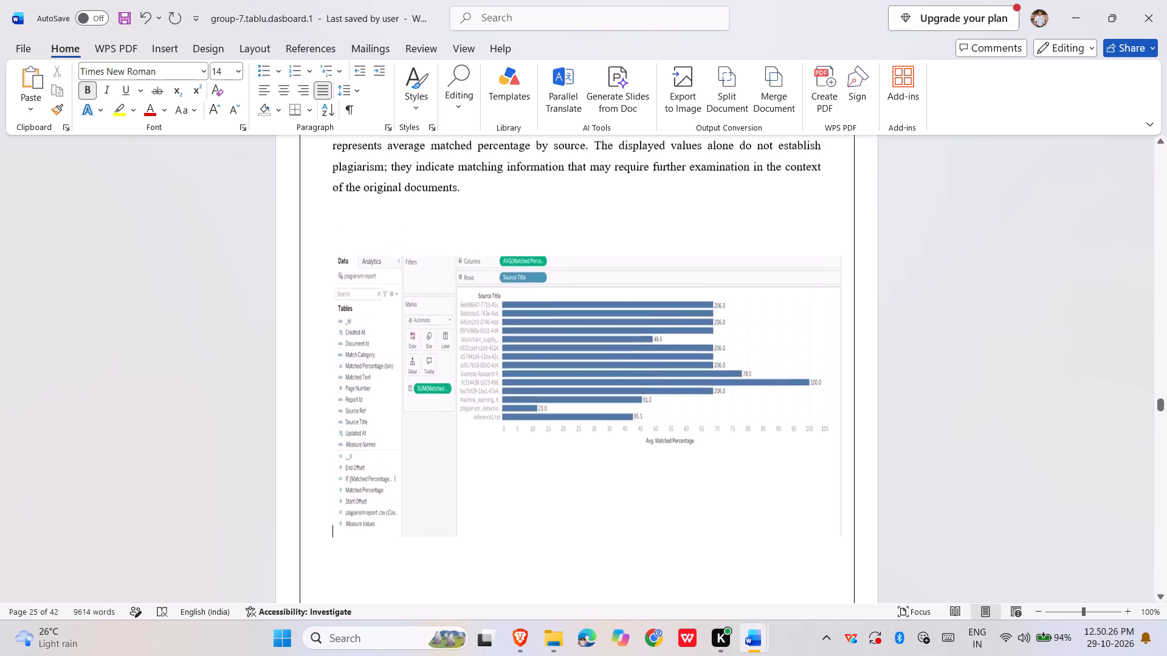
scroll(487, 504, "right", 1)
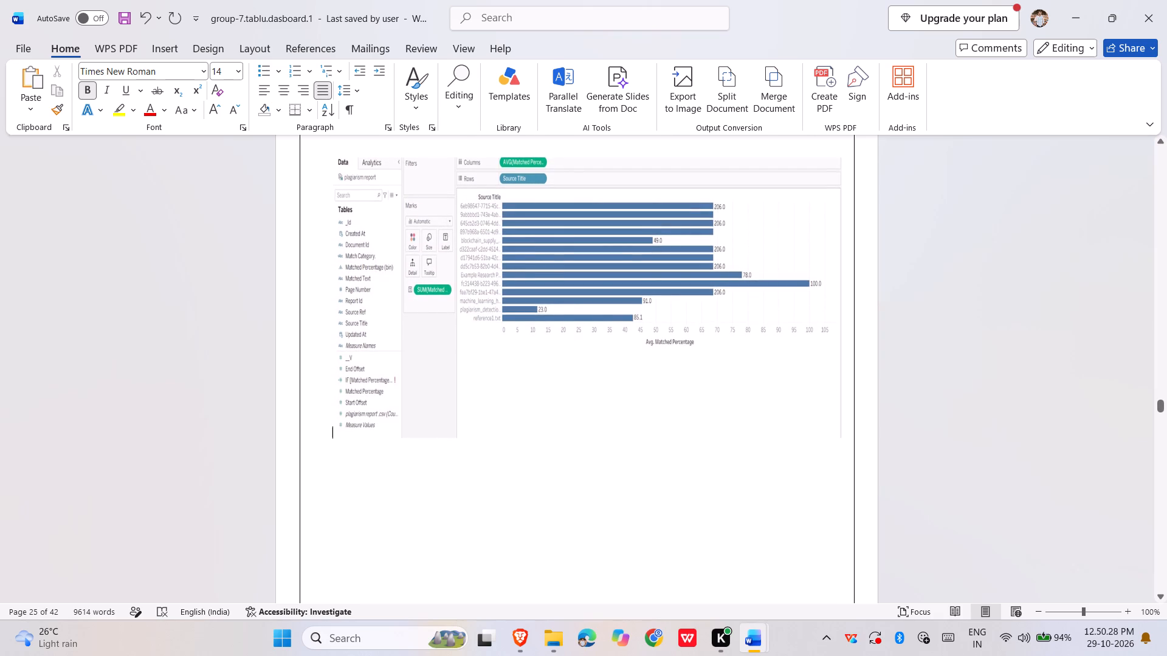
key("Return")
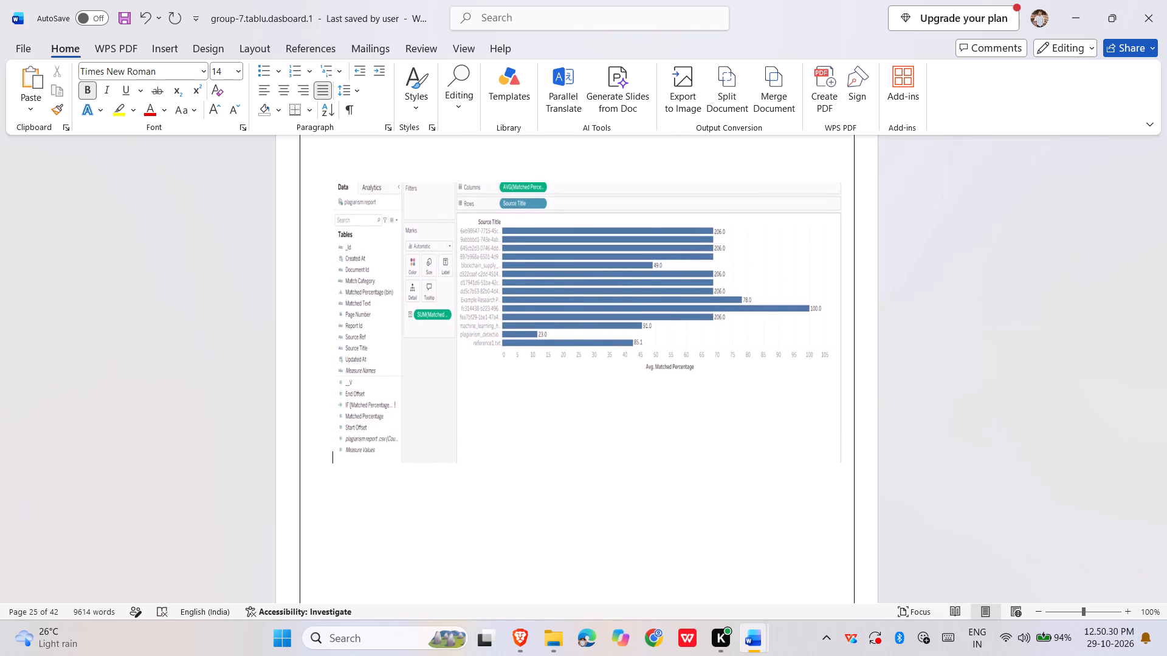
key("BackSpace")
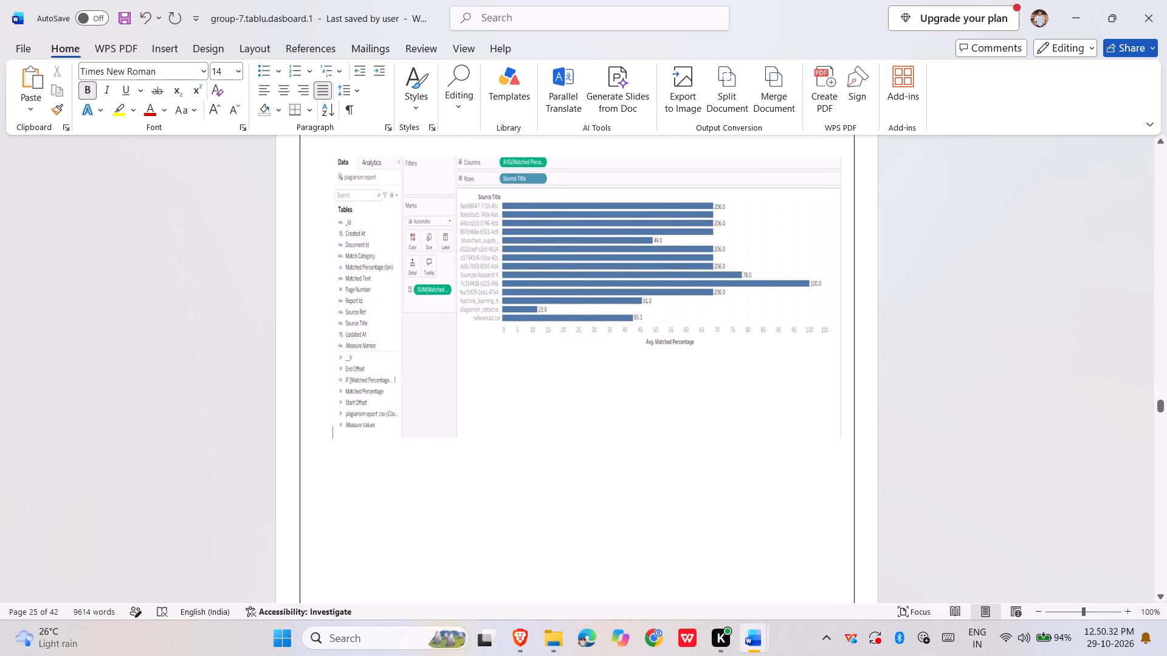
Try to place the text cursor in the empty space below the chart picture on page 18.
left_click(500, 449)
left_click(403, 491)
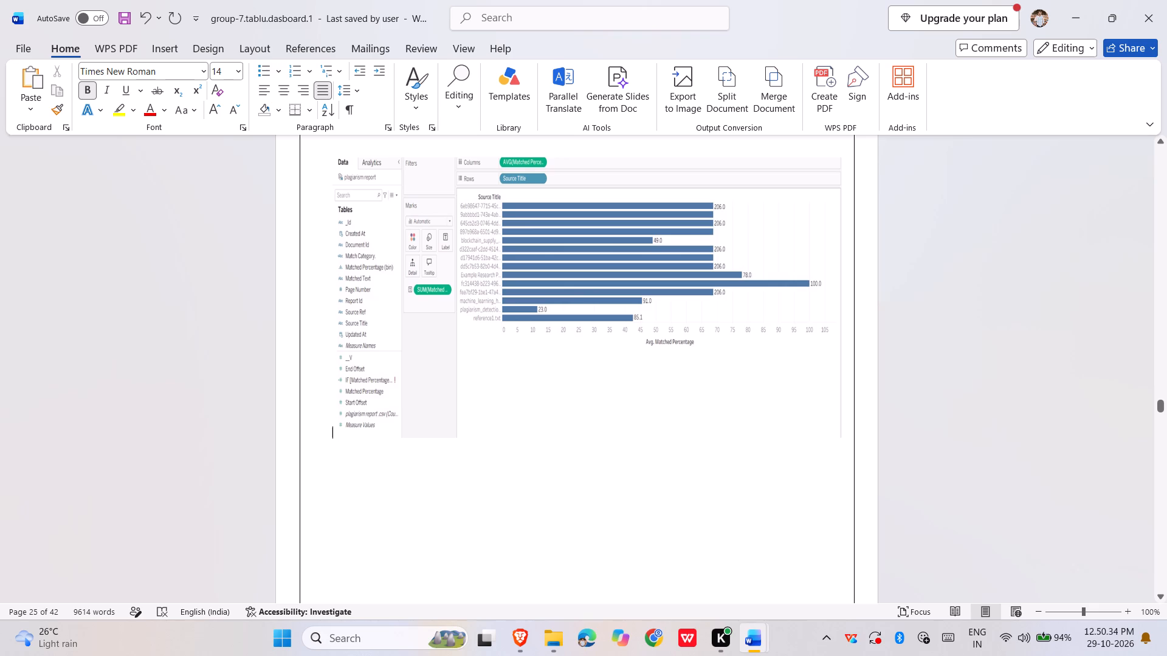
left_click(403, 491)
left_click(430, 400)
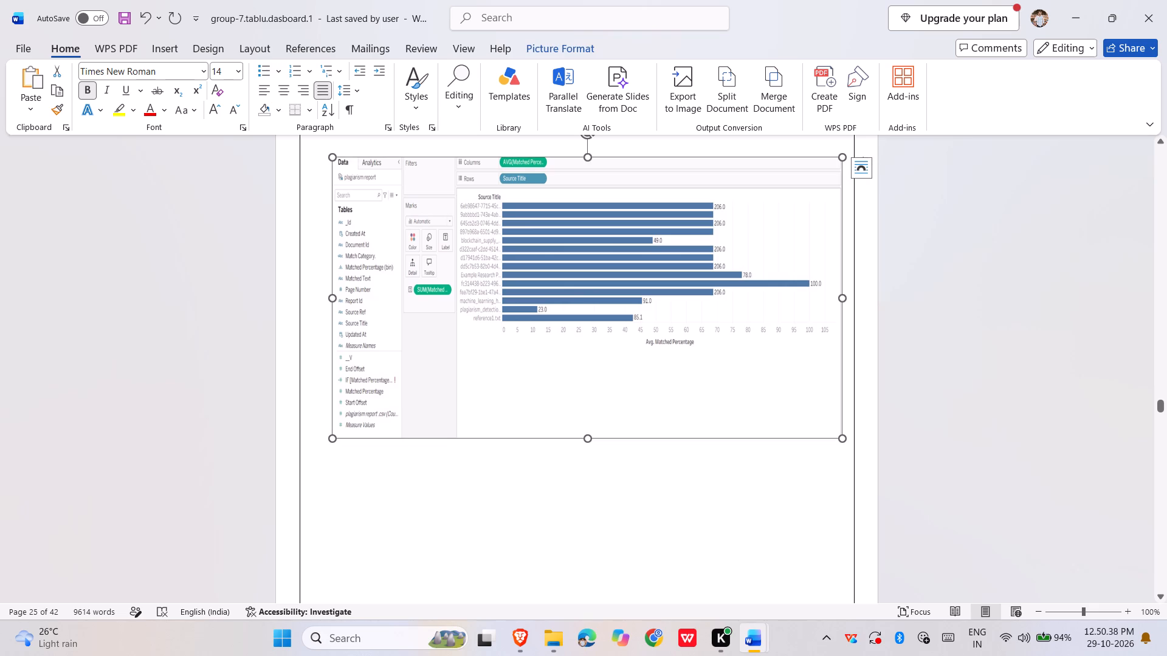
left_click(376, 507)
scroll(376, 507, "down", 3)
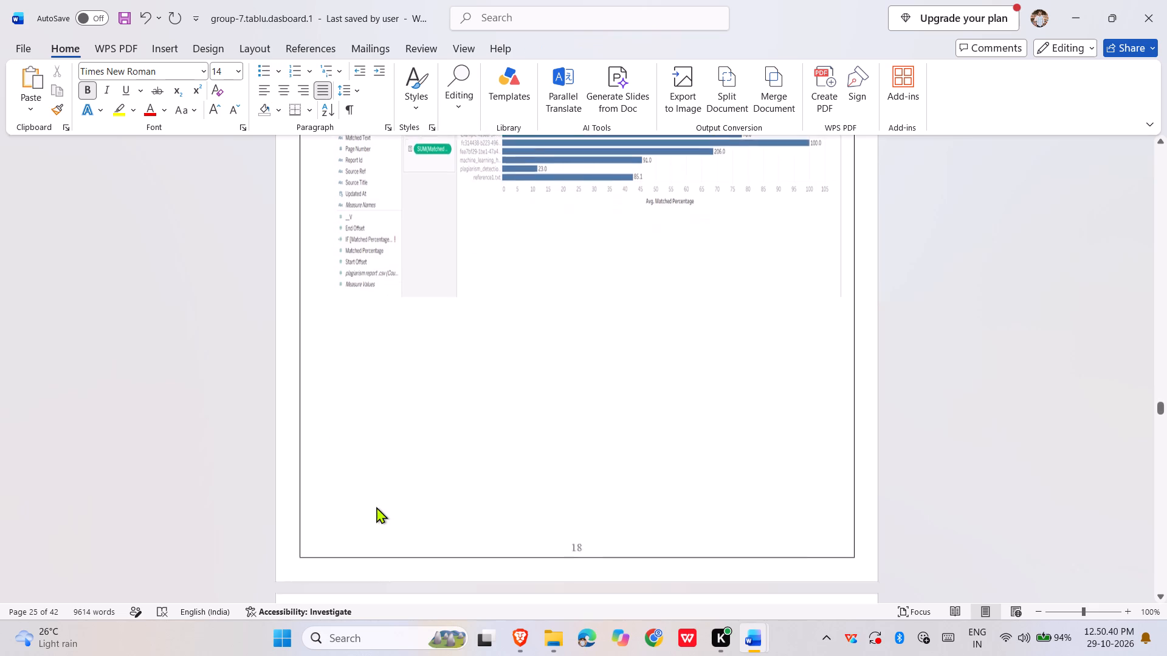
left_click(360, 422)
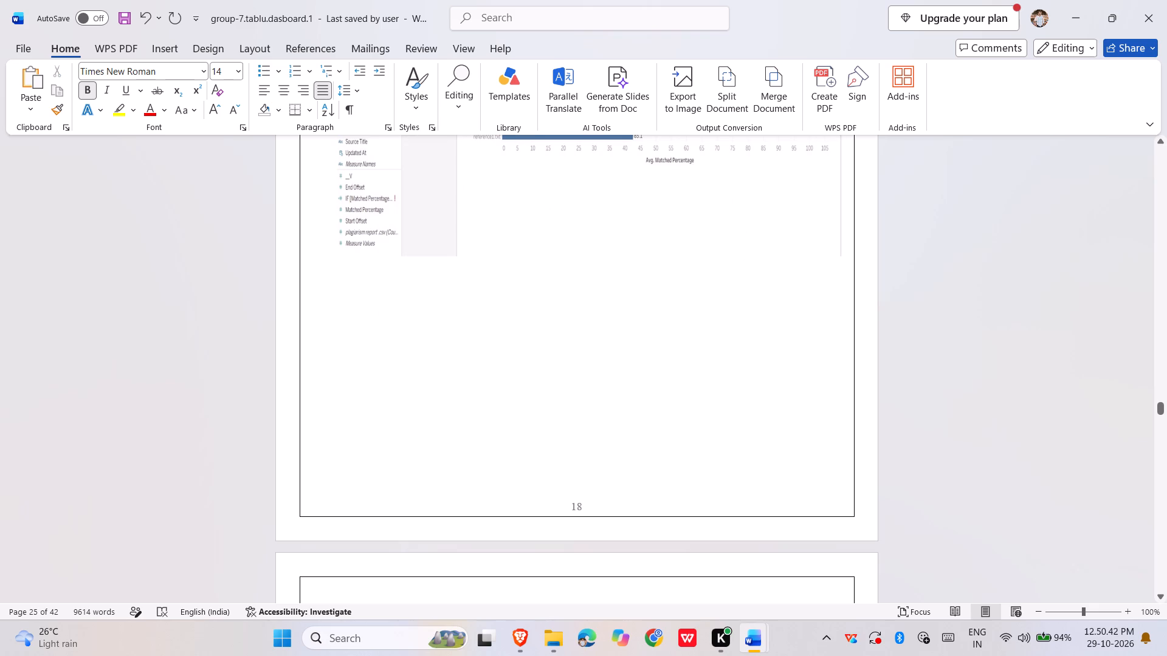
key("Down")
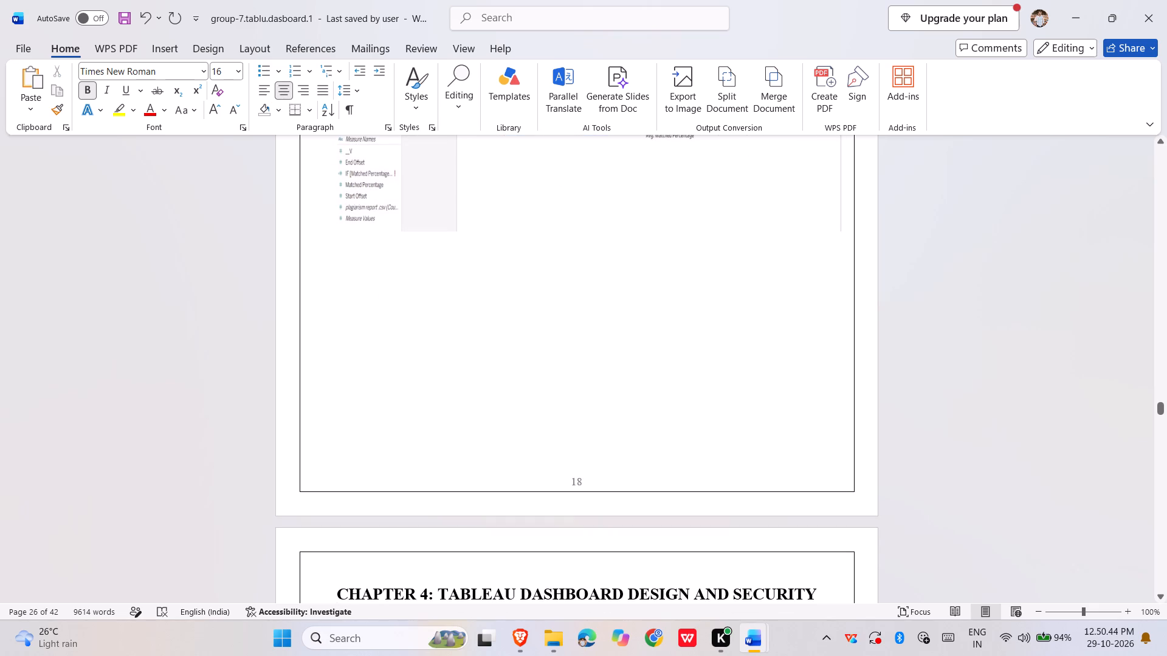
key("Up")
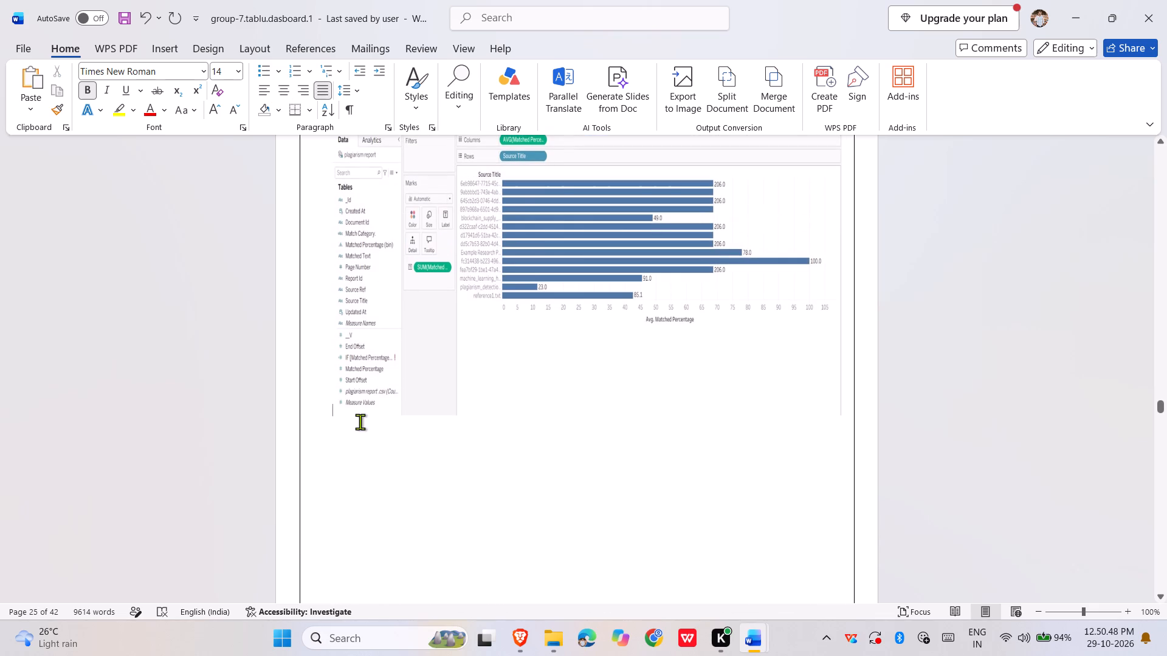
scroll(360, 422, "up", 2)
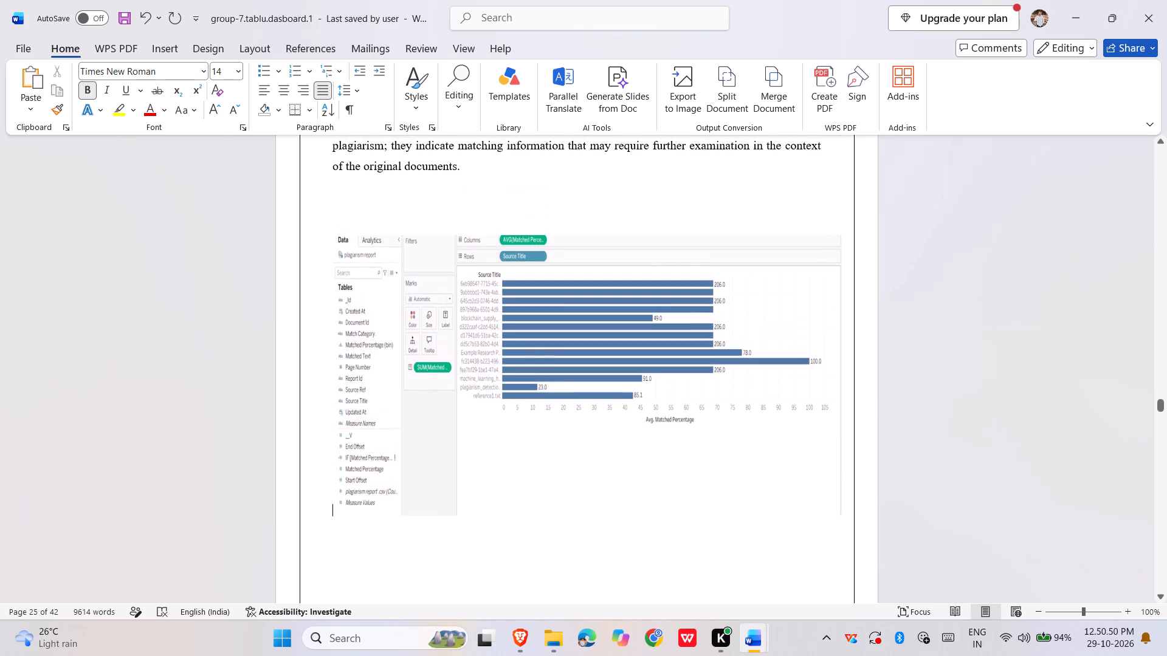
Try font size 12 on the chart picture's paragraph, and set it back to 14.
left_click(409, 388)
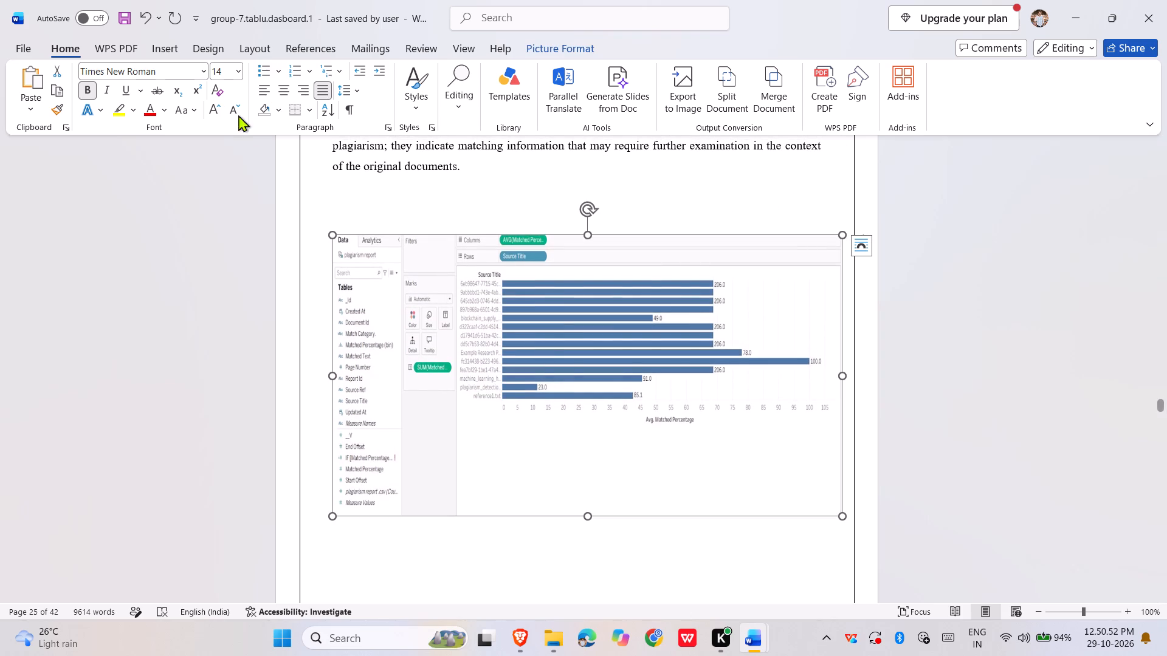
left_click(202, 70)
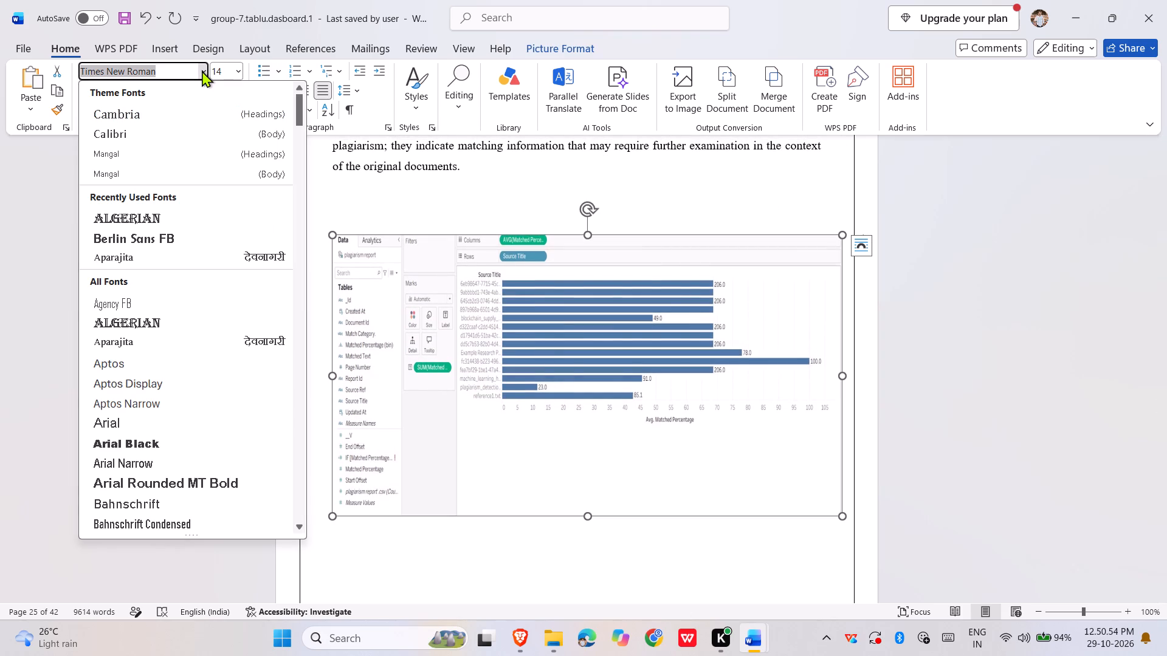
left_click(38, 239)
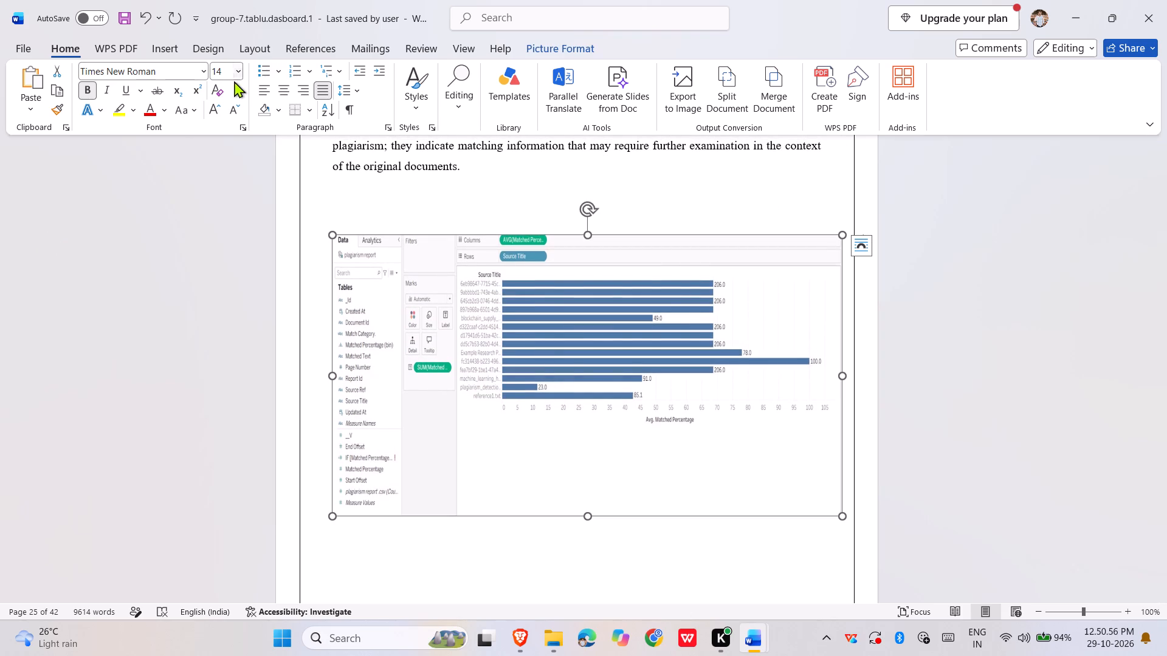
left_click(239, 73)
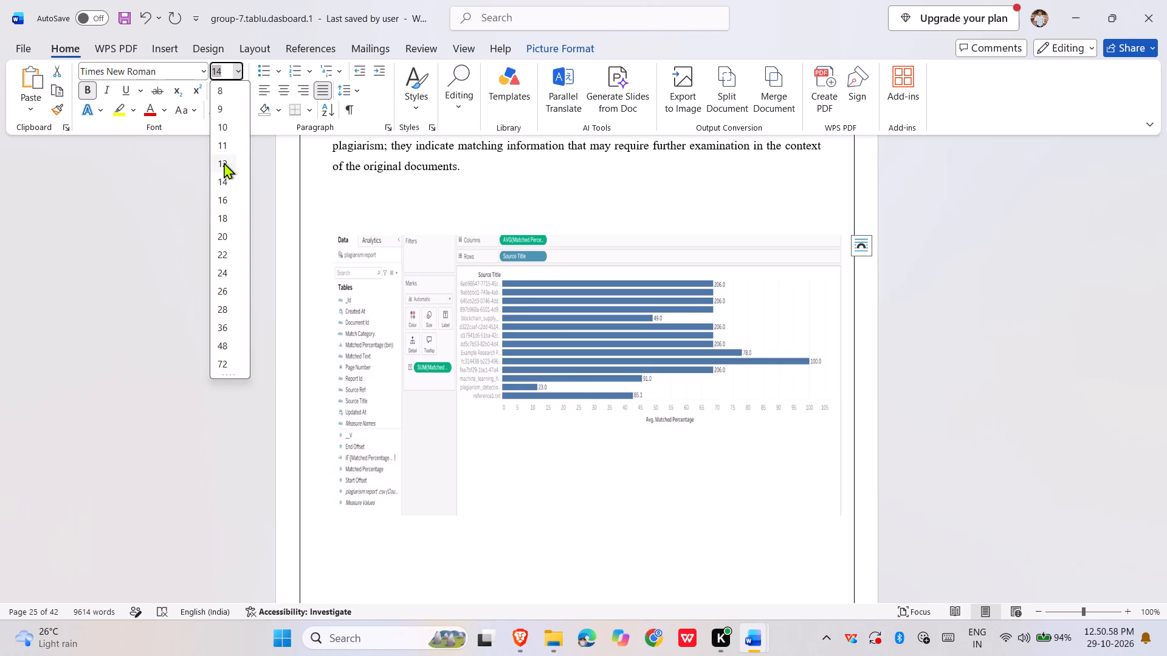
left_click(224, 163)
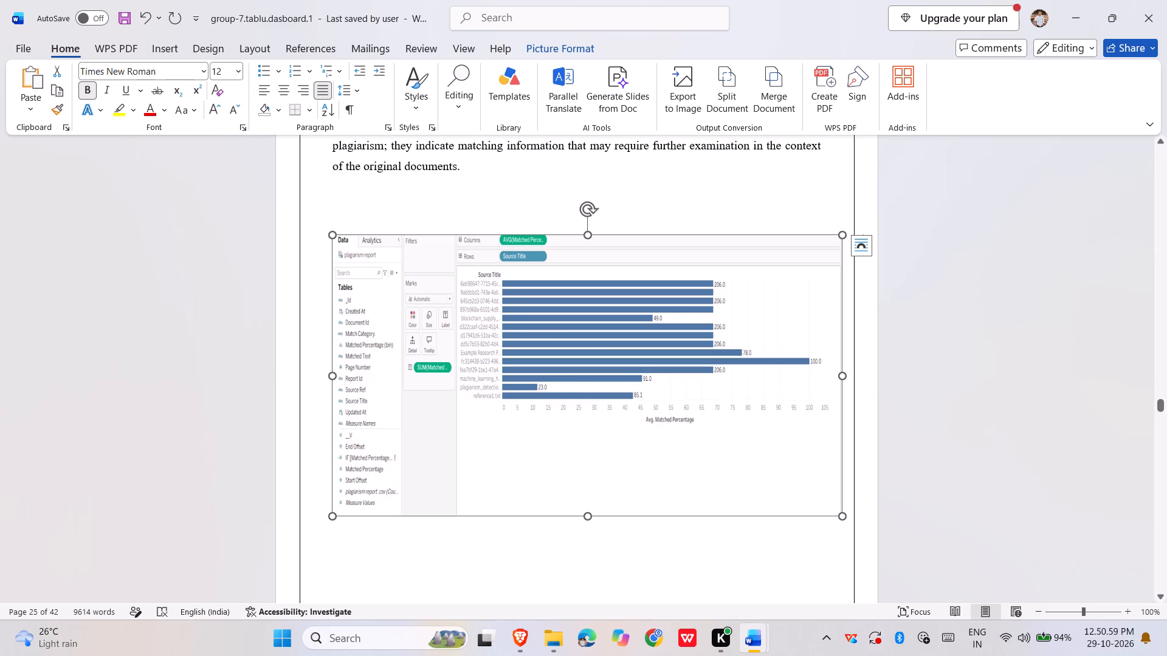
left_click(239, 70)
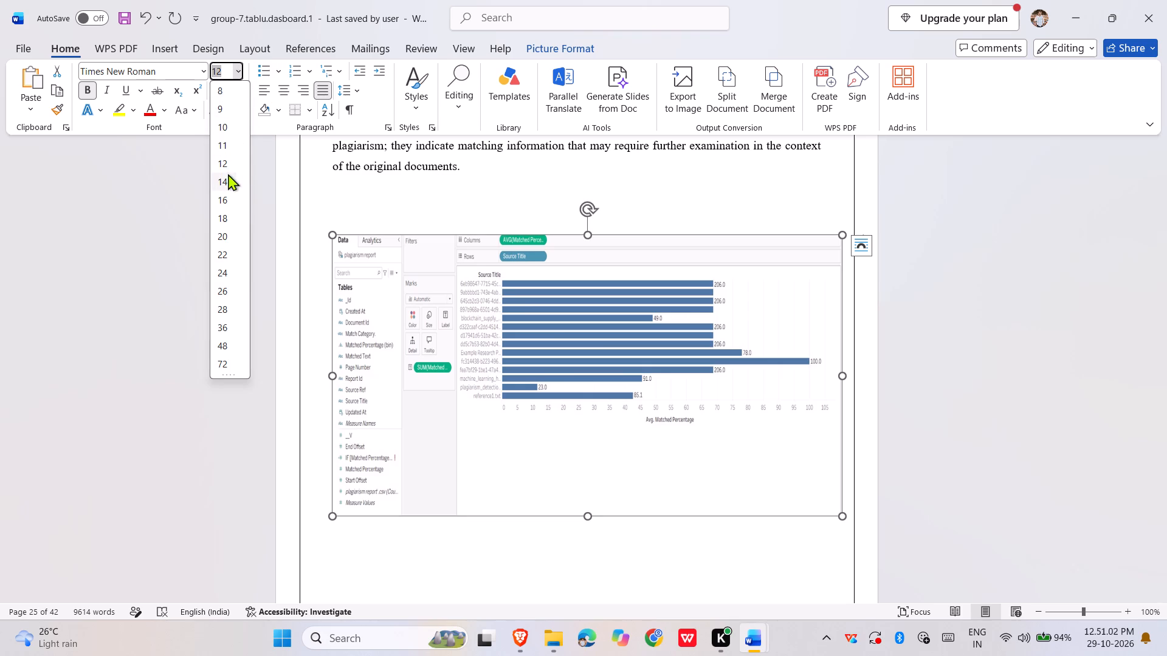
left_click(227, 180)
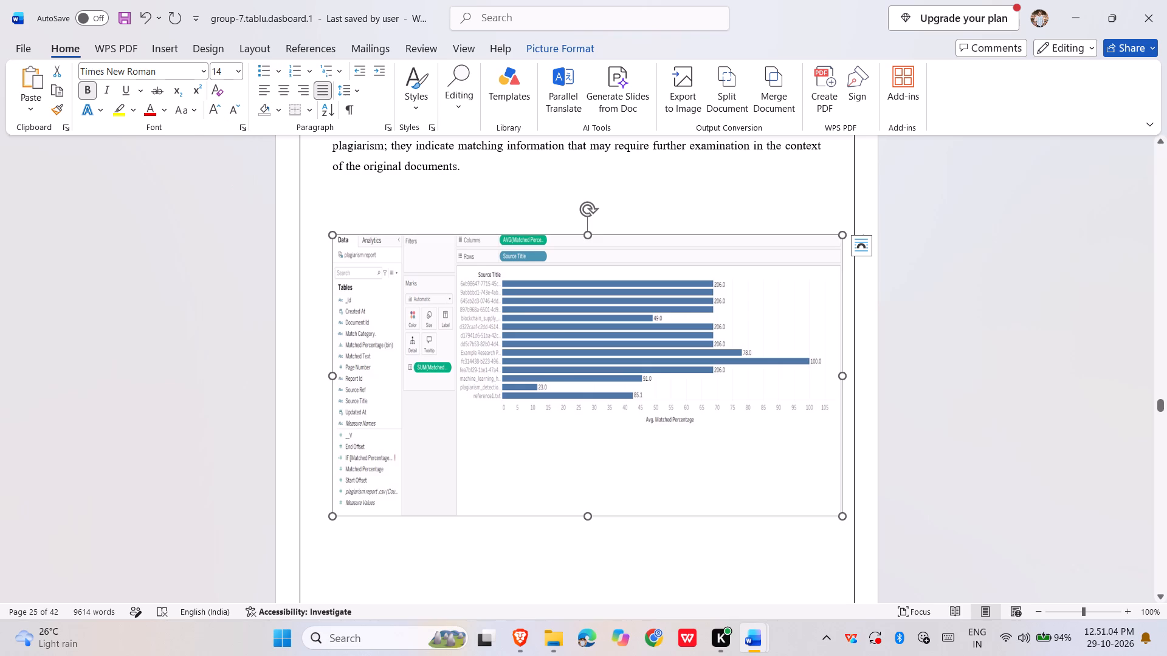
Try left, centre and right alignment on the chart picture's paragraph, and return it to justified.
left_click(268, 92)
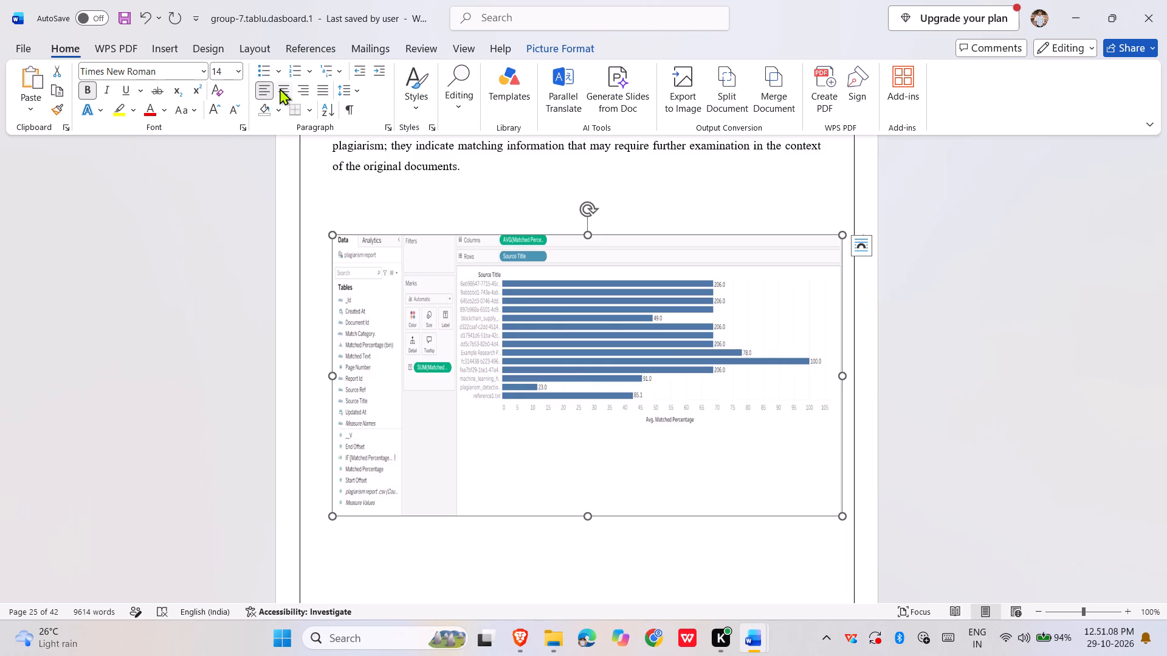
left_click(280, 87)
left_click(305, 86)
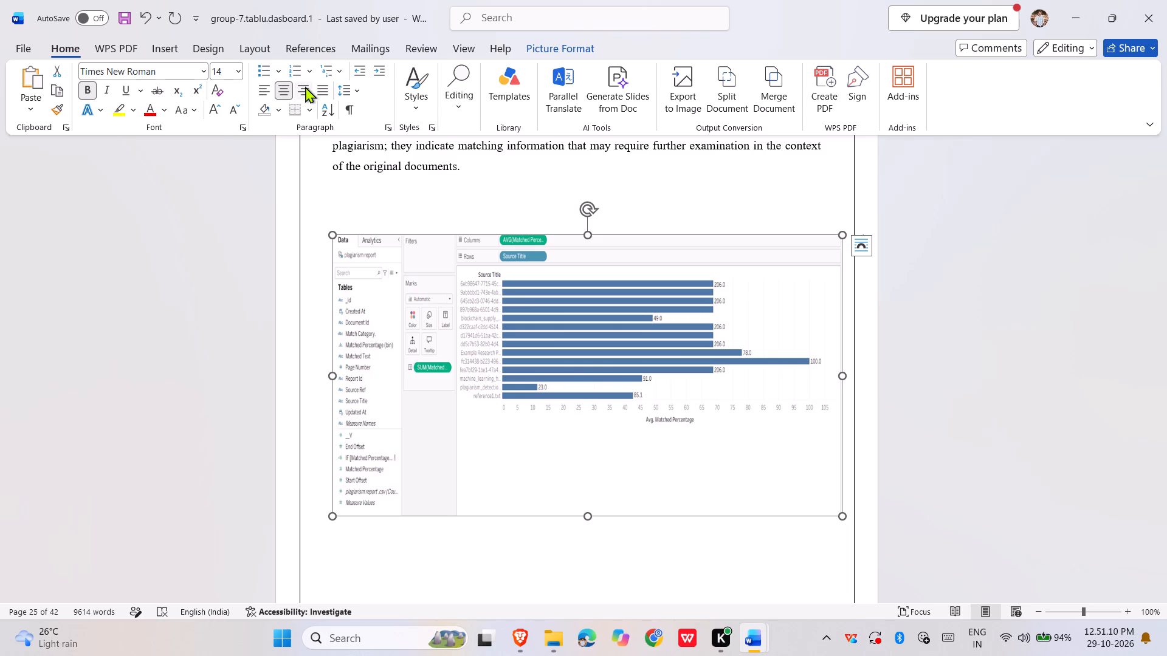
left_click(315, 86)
Set the line spacing of the chart picture's paragraph to 1.5.
left_click(354, 85)
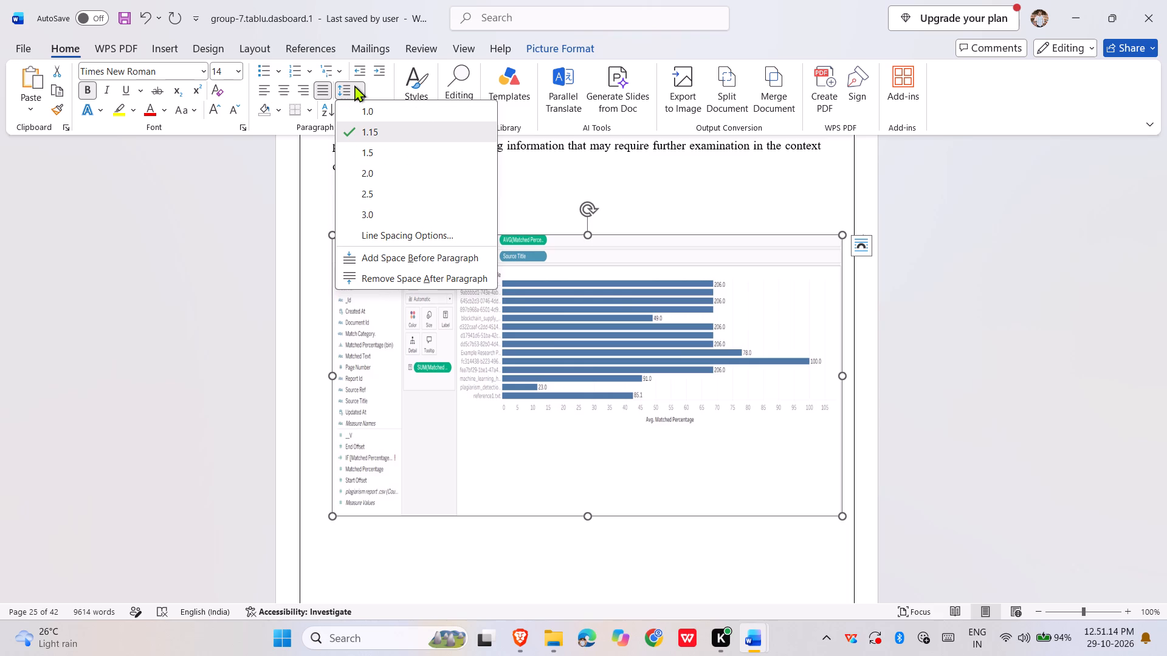
left_click(365, 148)
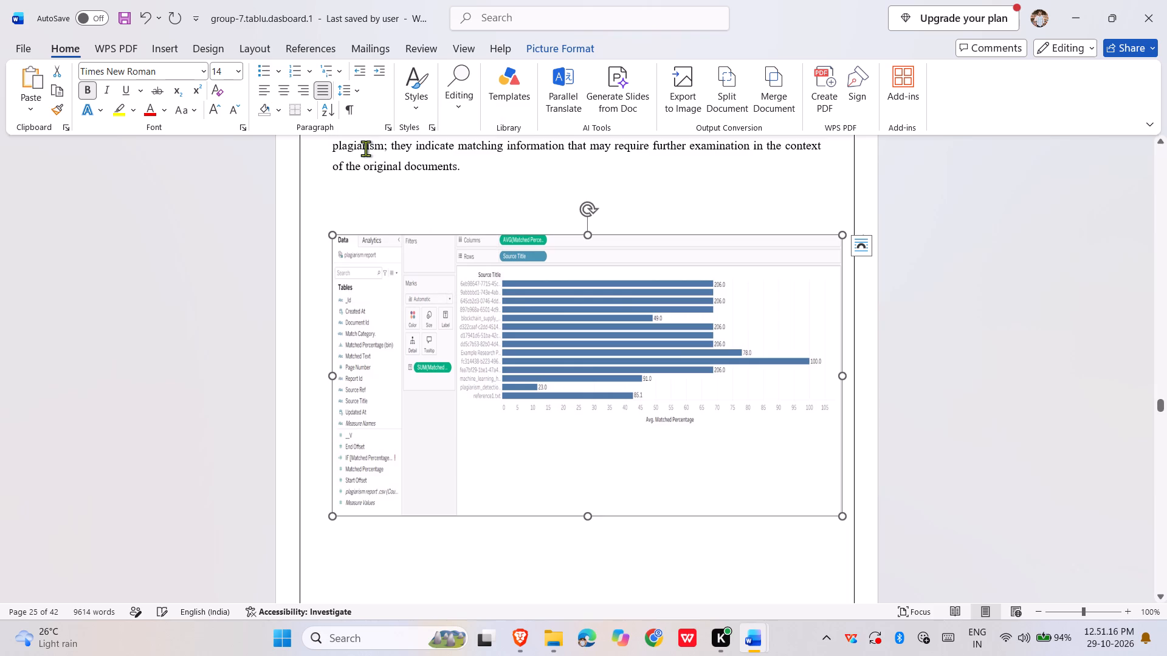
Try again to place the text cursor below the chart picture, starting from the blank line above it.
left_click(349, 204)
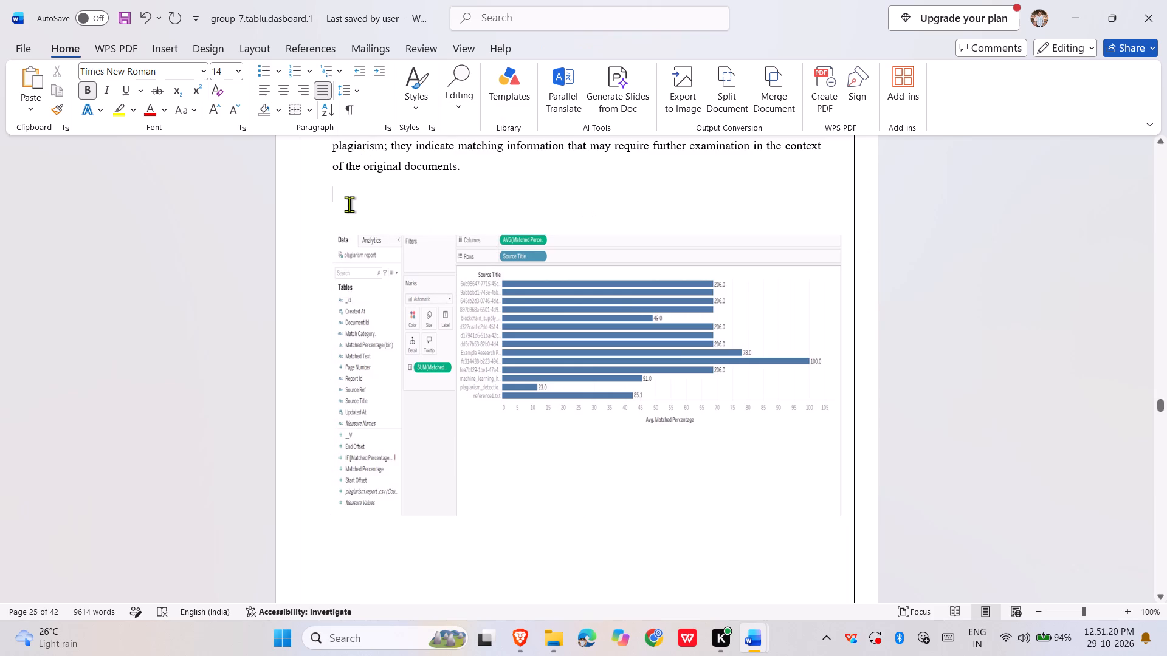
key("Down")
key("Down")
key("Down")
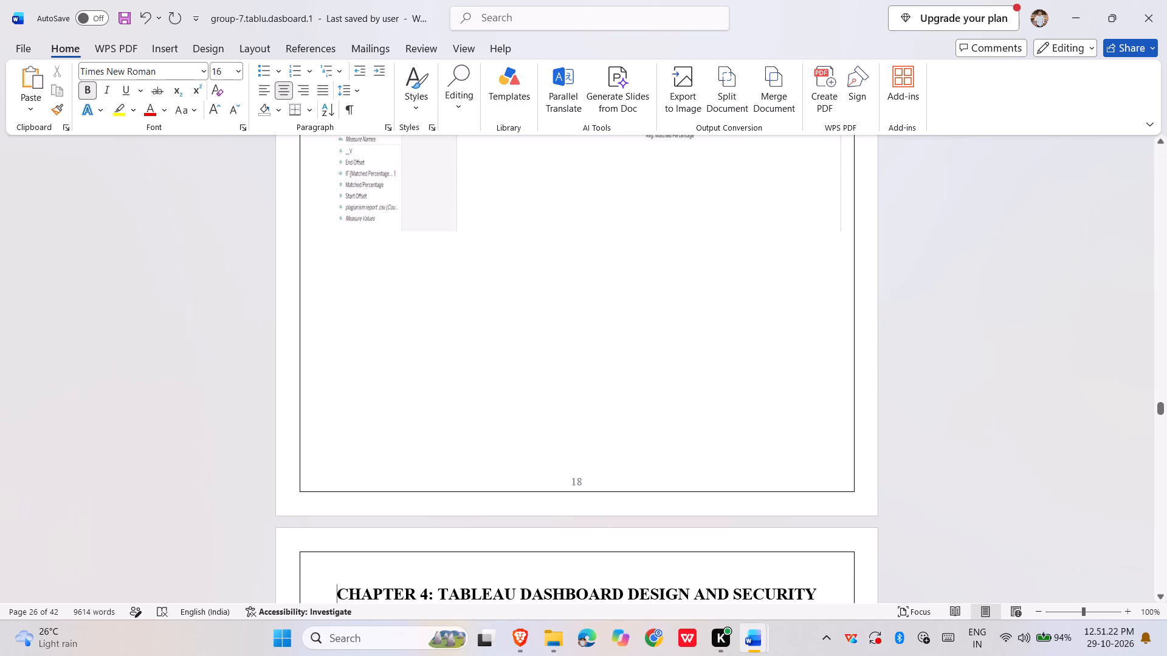
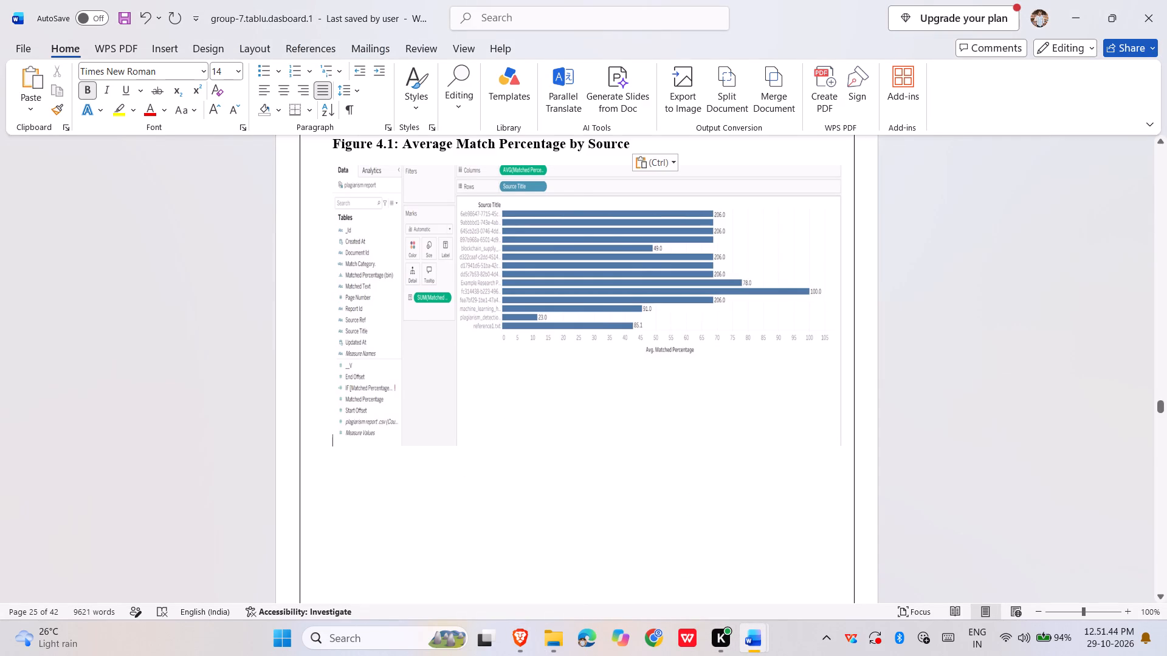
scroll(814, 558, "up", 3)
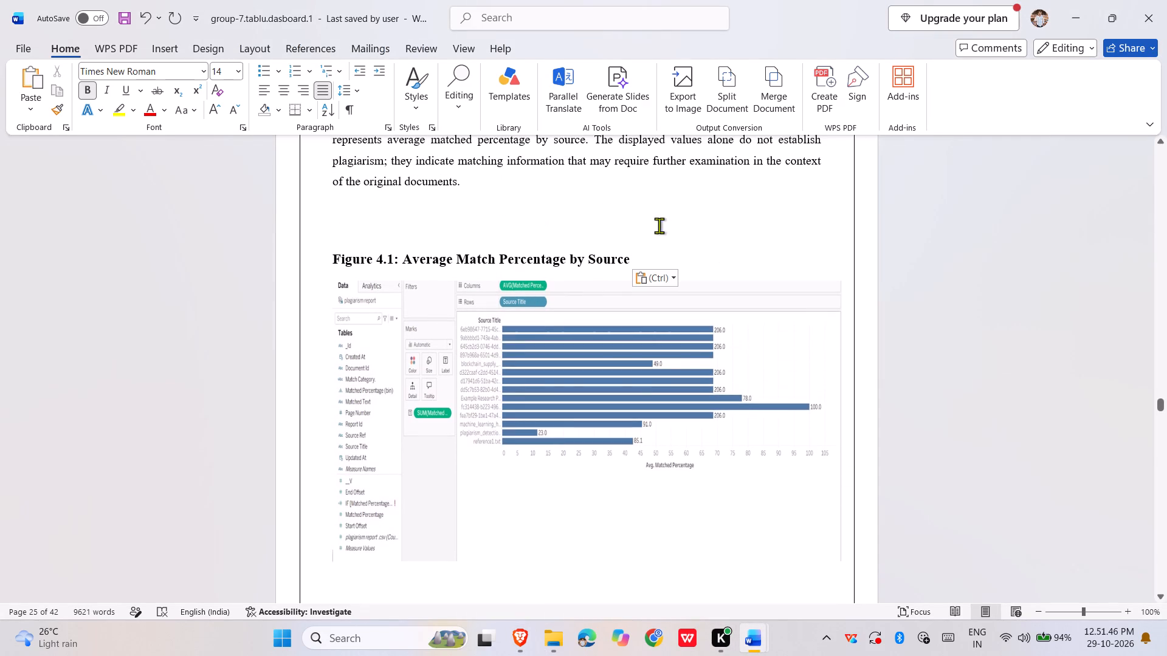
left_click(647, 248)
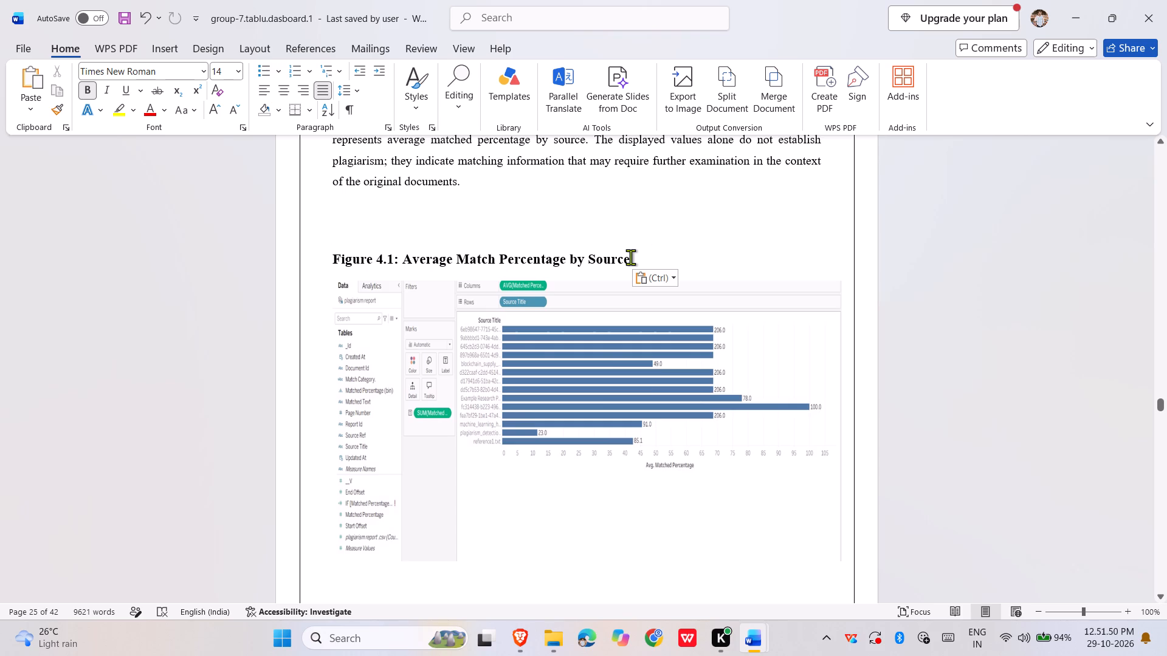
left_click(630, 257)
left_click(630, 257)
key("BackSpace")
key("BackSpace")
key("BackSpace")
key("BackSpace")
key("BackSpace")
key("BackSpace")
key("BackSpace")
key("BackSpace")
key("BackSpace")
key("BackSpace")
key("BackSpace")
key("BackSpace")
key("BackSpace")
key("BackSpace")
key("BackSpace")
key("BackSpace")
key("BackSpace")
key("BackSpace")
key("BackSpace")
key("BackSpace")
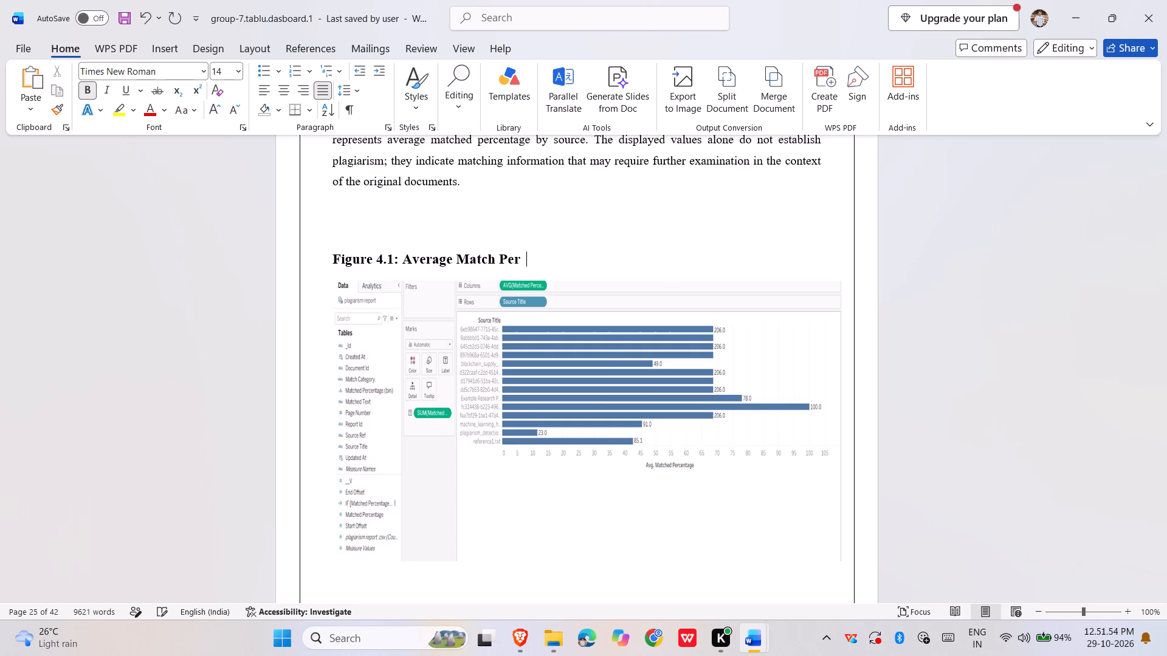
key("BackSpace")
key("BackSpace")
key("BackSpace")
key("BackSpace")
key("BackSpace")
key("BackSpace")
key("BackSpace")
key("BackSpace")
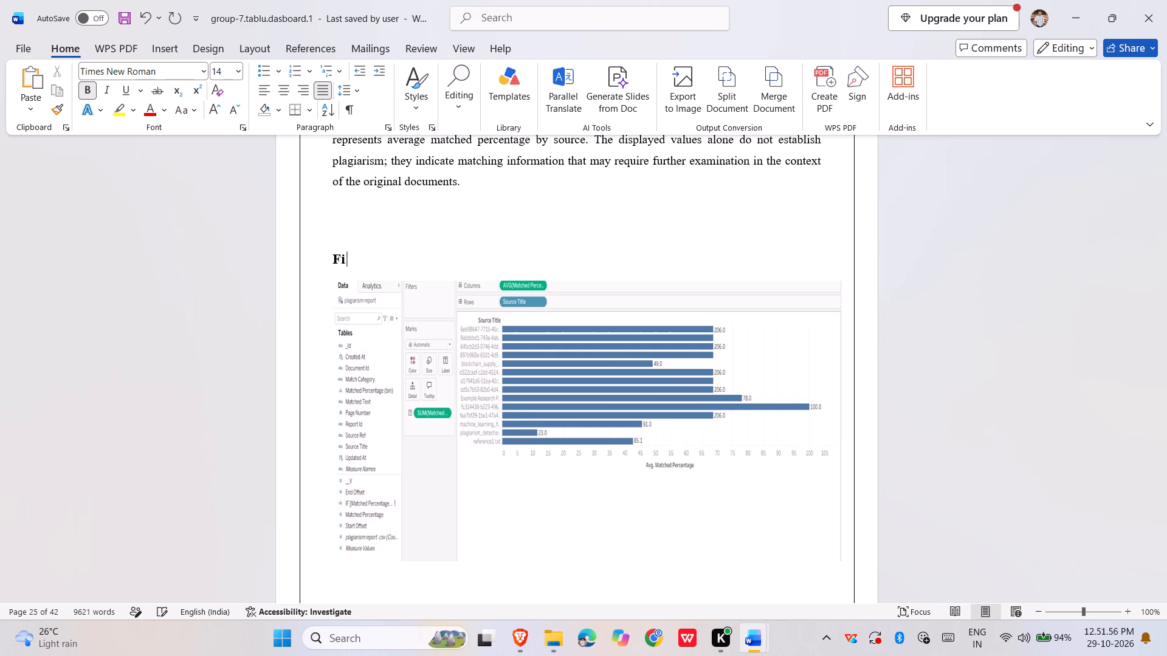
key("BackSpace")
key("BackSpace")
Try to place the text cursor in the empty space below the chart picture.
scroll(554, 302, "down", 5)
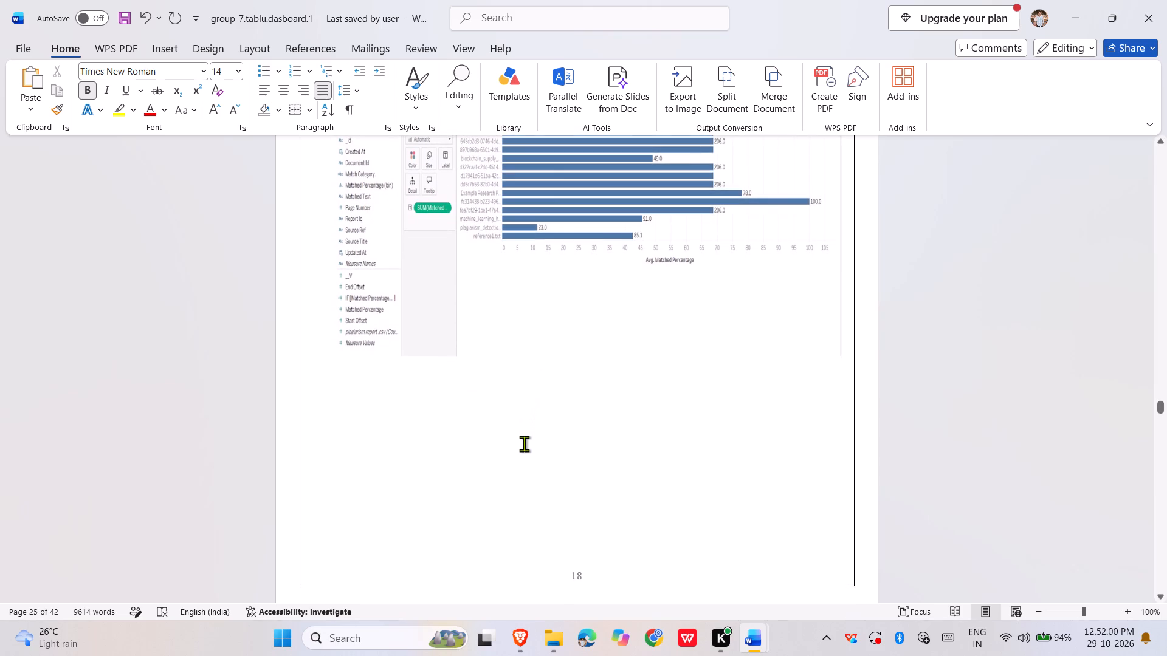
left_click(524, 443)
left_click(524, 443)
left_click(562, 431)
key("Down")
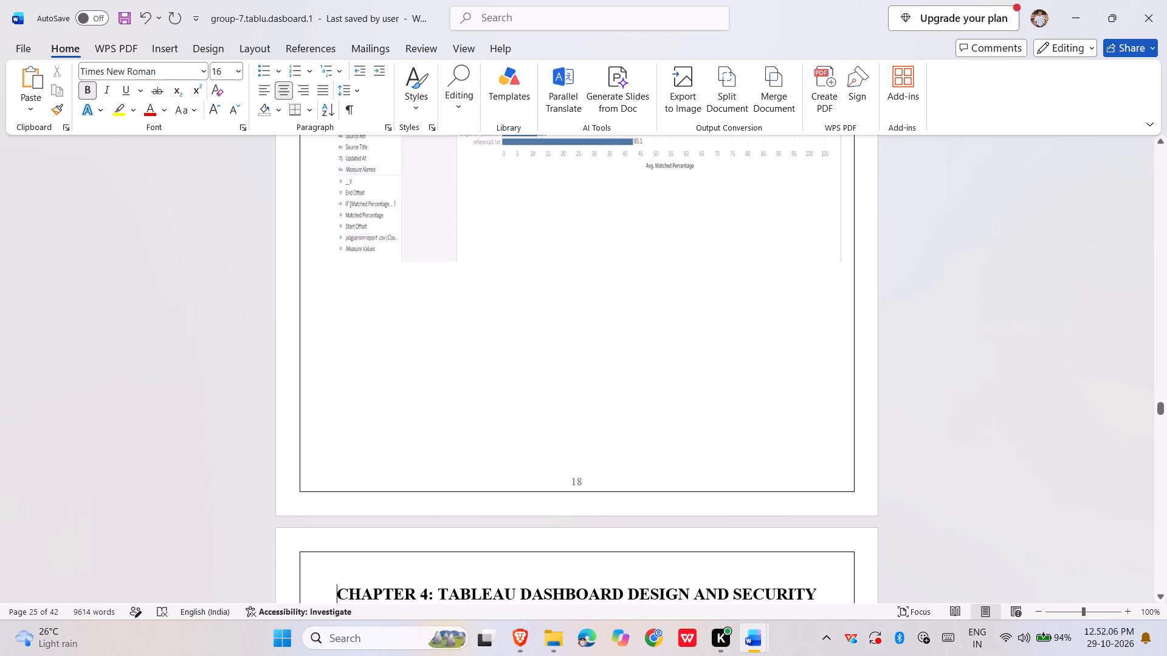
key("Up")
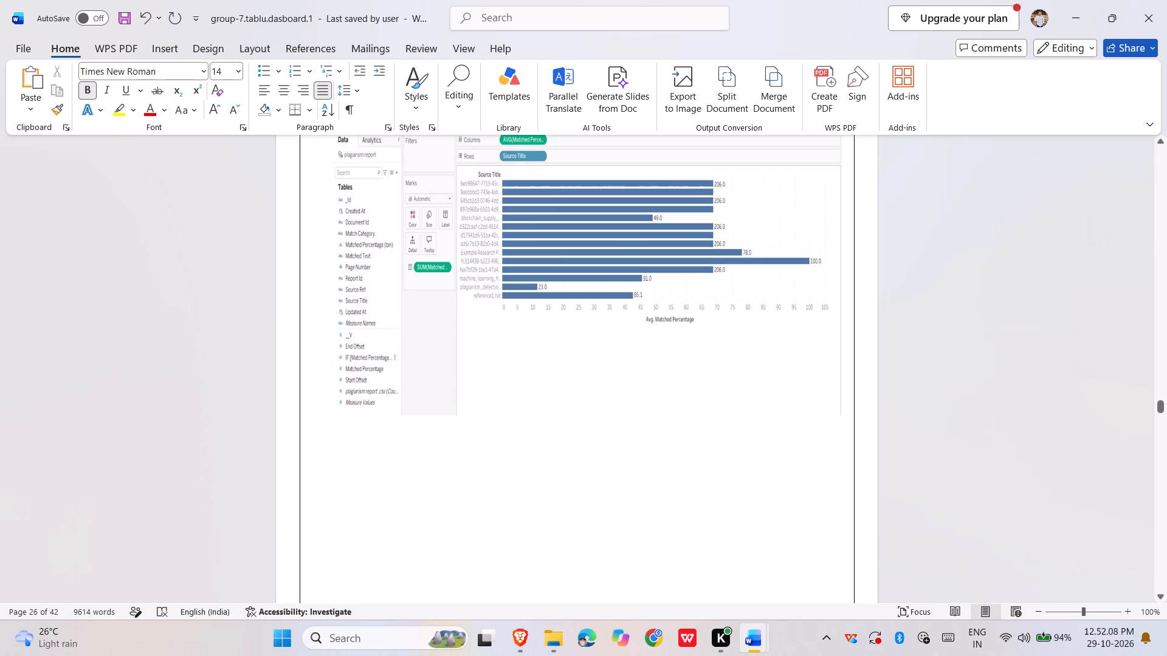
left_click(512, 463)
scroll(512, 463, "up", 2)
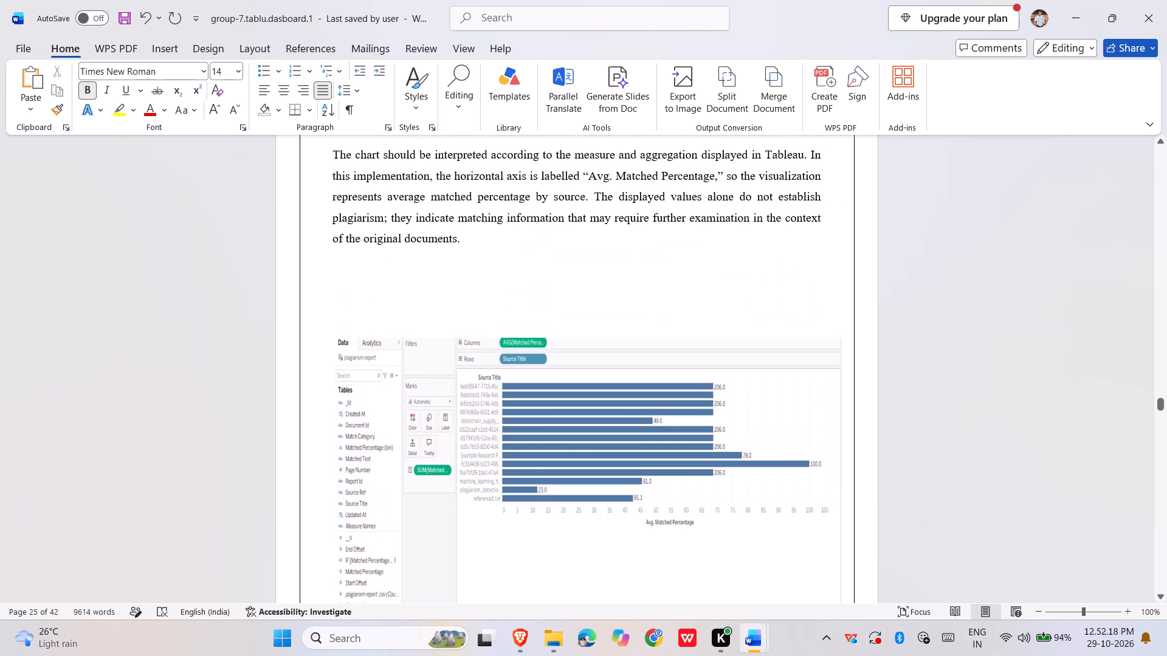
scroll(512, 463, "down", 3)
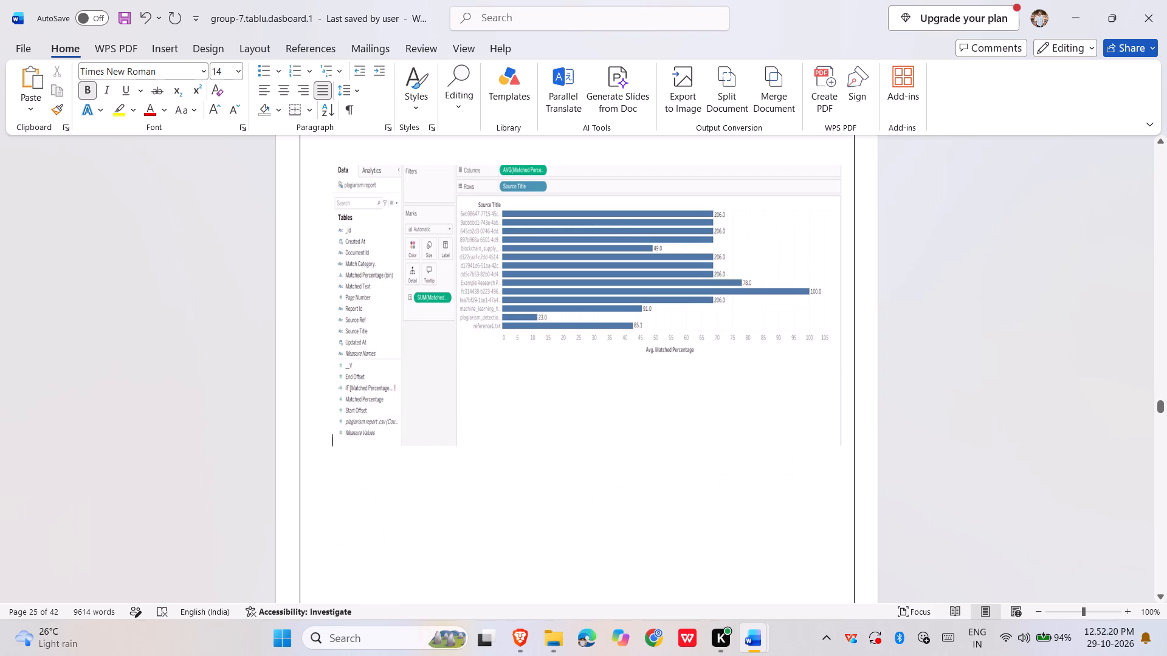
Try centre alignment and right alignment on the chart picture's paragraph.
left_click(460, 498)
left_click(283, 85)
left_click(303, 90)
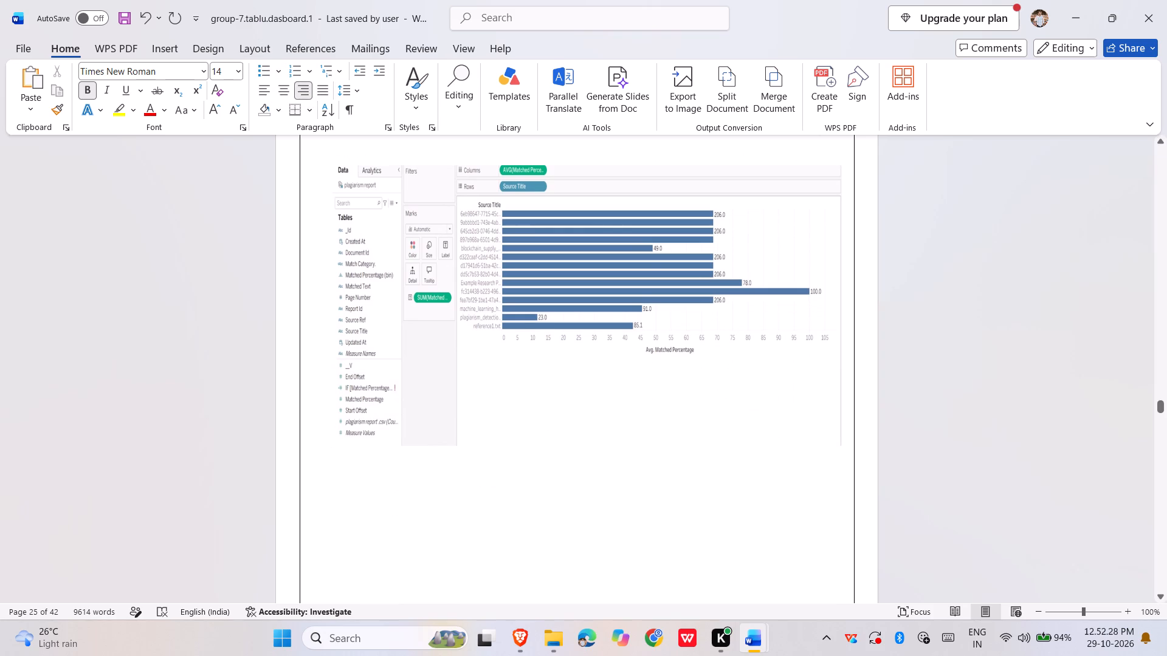
Paste the copied Figure 4.1 caption into the chart picture's paragraph.
left_click(375, 511)
scroll(375, 511, "down", 1)
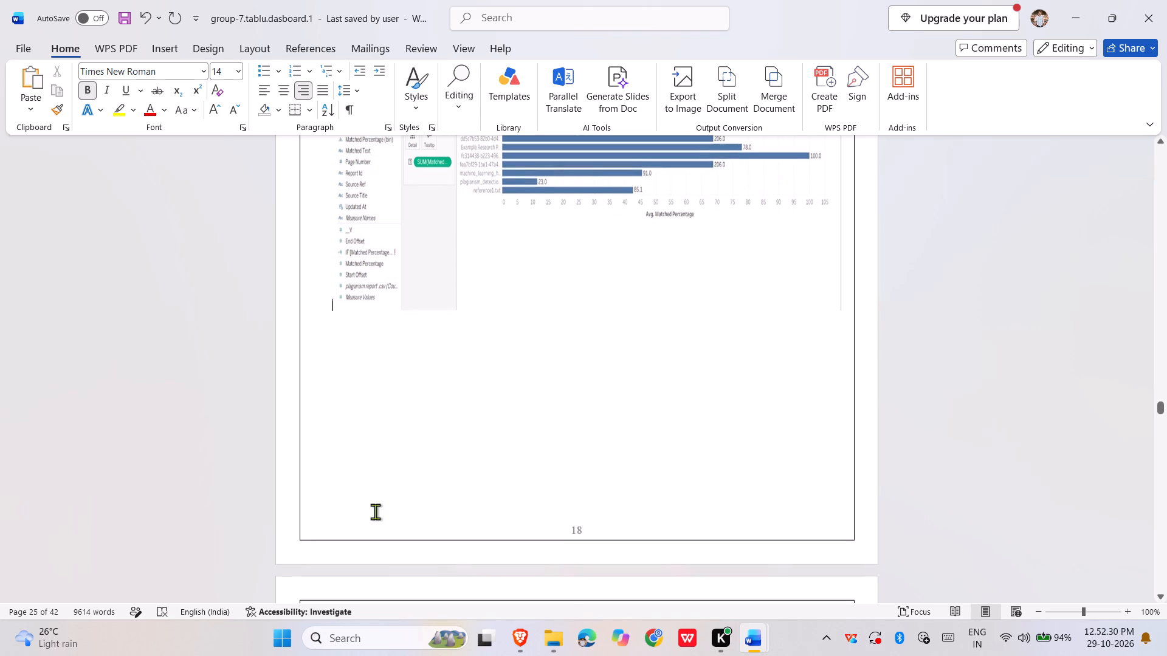
scroll(375, 511, "down", 1)
left_click(375, 511)
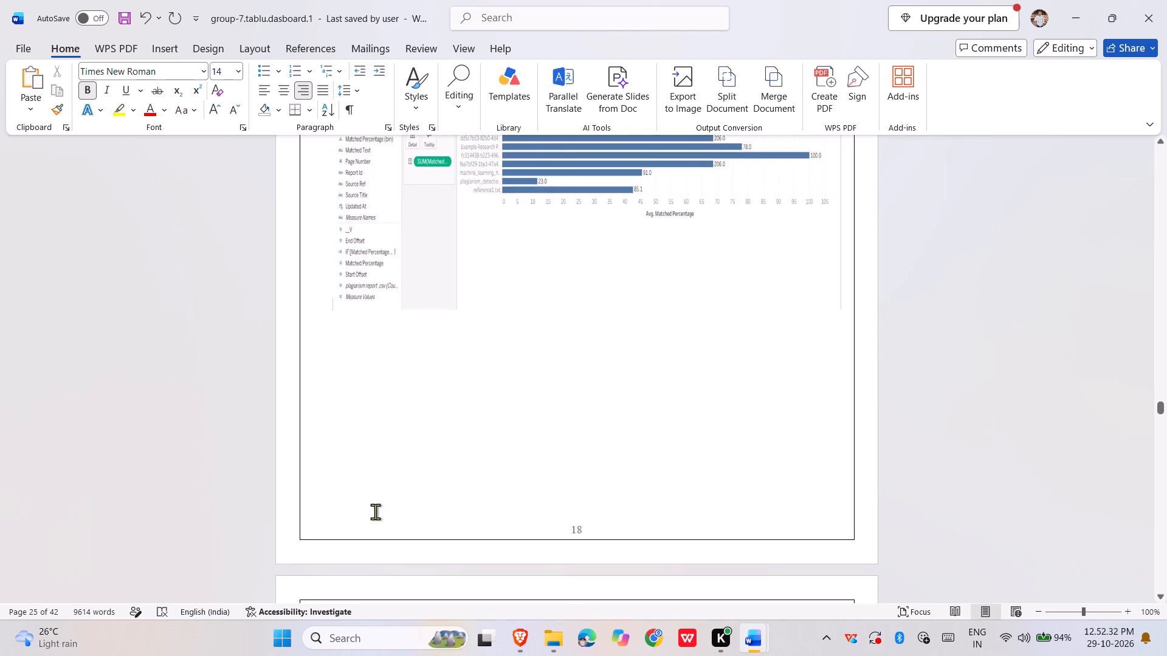
key("ctrl+v")
scroll(375, 511, "up", 3)
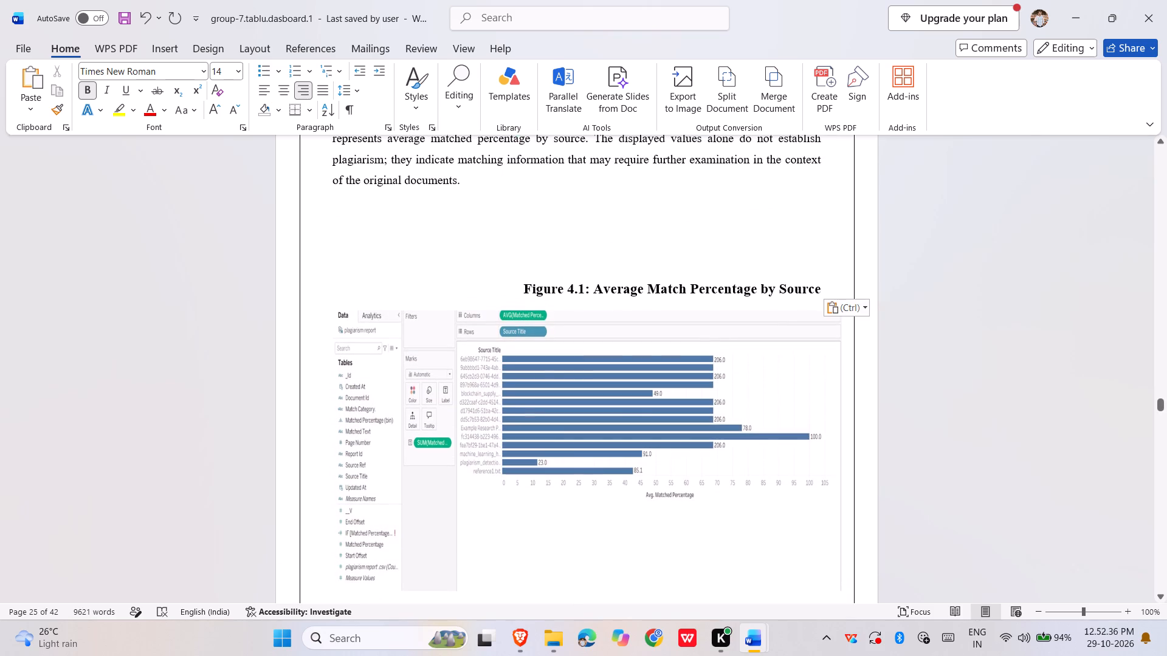
Centre the chart picture's paragraph and the "Figure 4.1: Average Match Percentage by Source" caption.
left_click(285, 87)
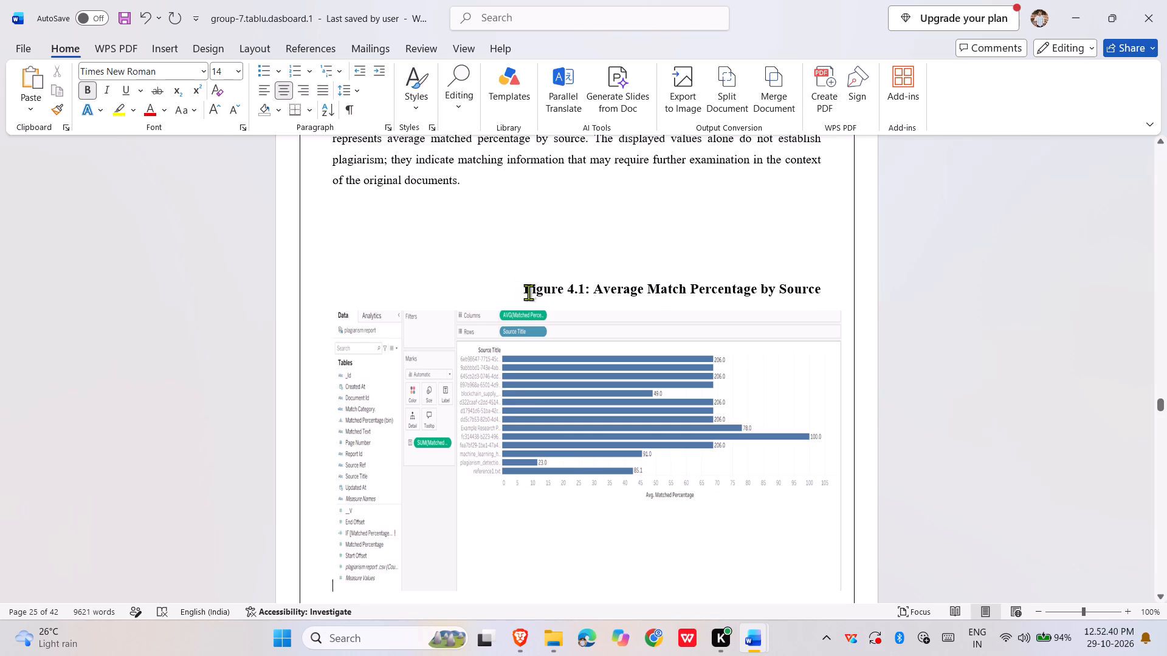
left_click_drag(518, 284, 800, 276)
left_click_drag(800, 276, 832, 287)
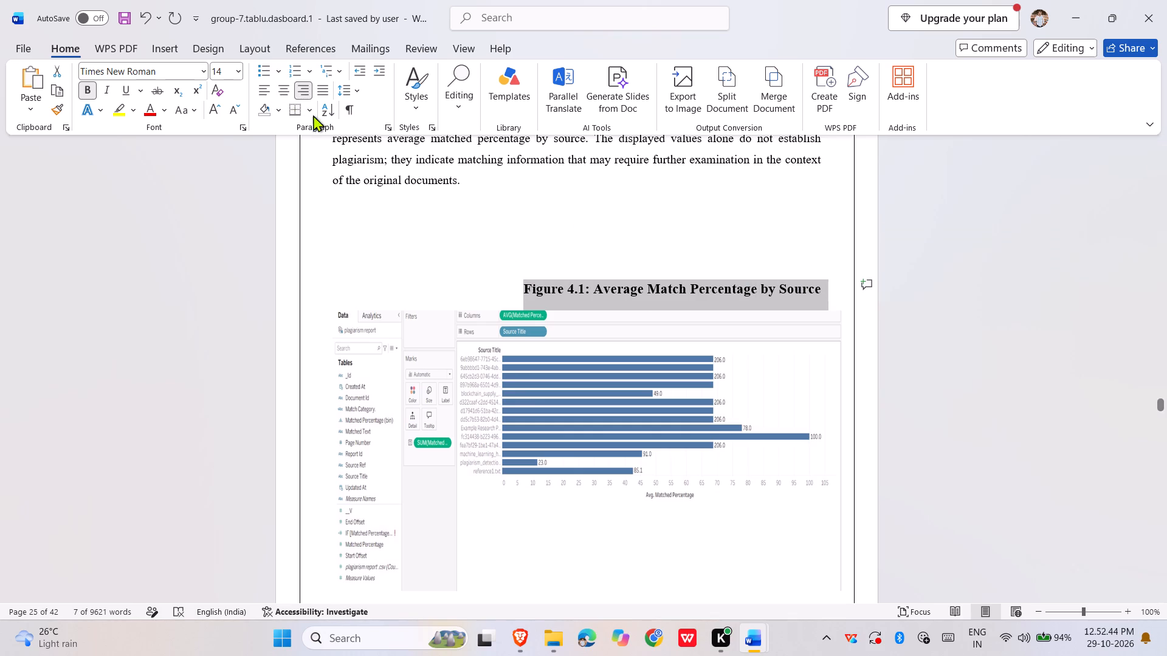
left_click(286, 89)
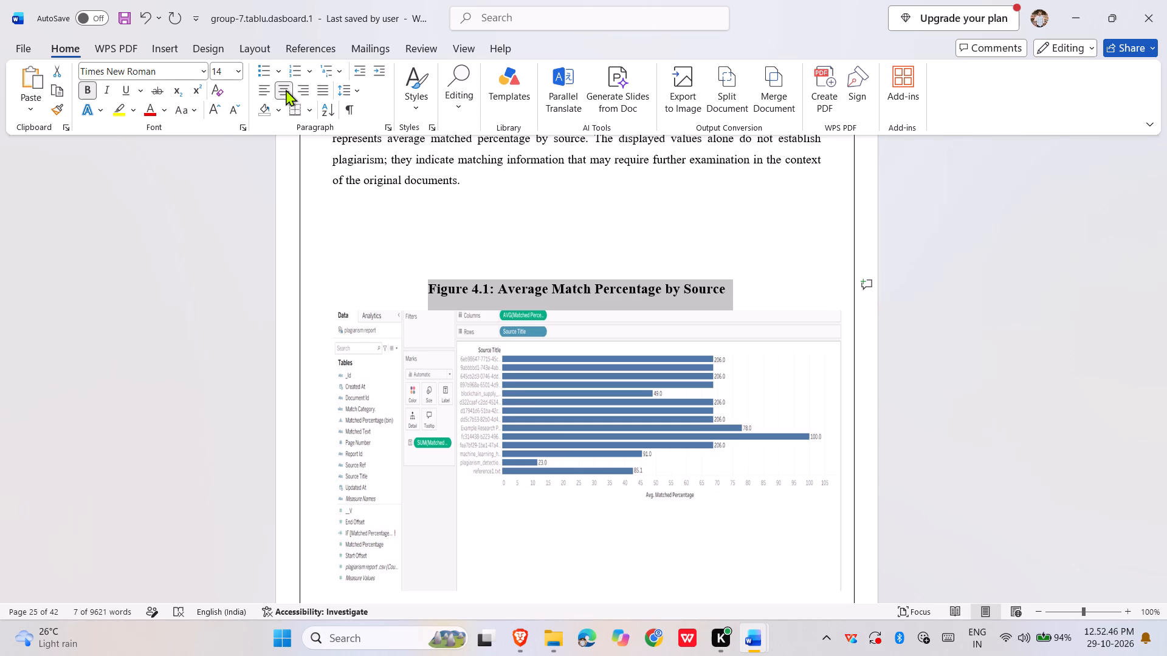
Insert twelve blank lines before the Figure 4.1 caption to push it down towards the bottom of the page.
left_click(438, 260)
left_click(425, 284)
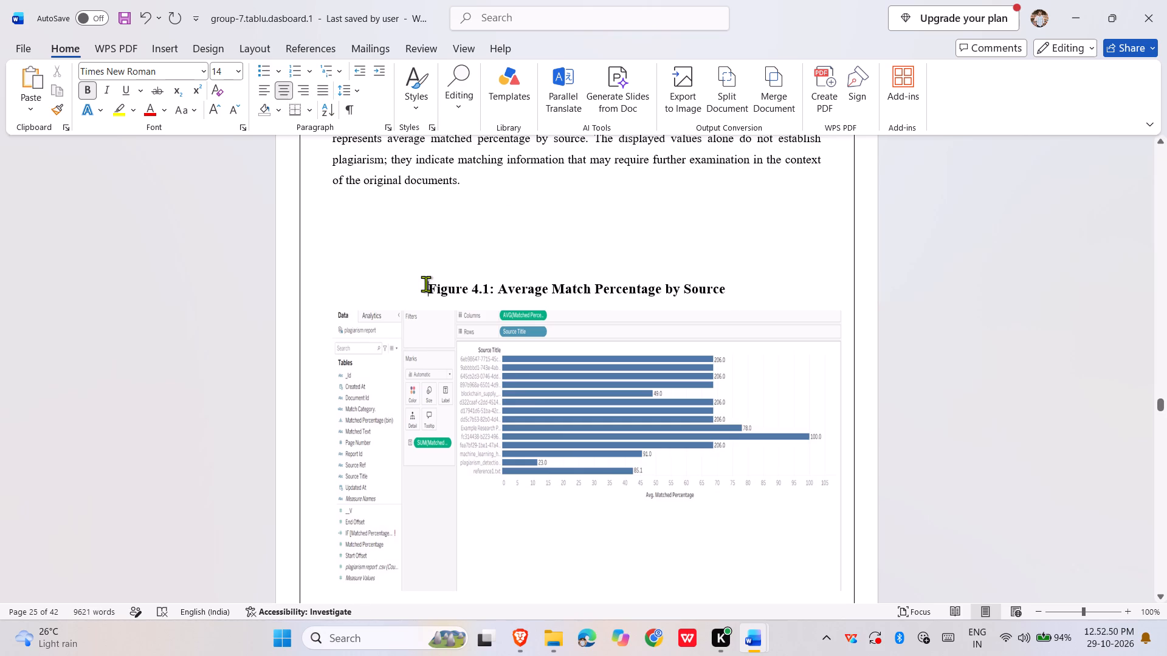
key("Return")
key("Return")
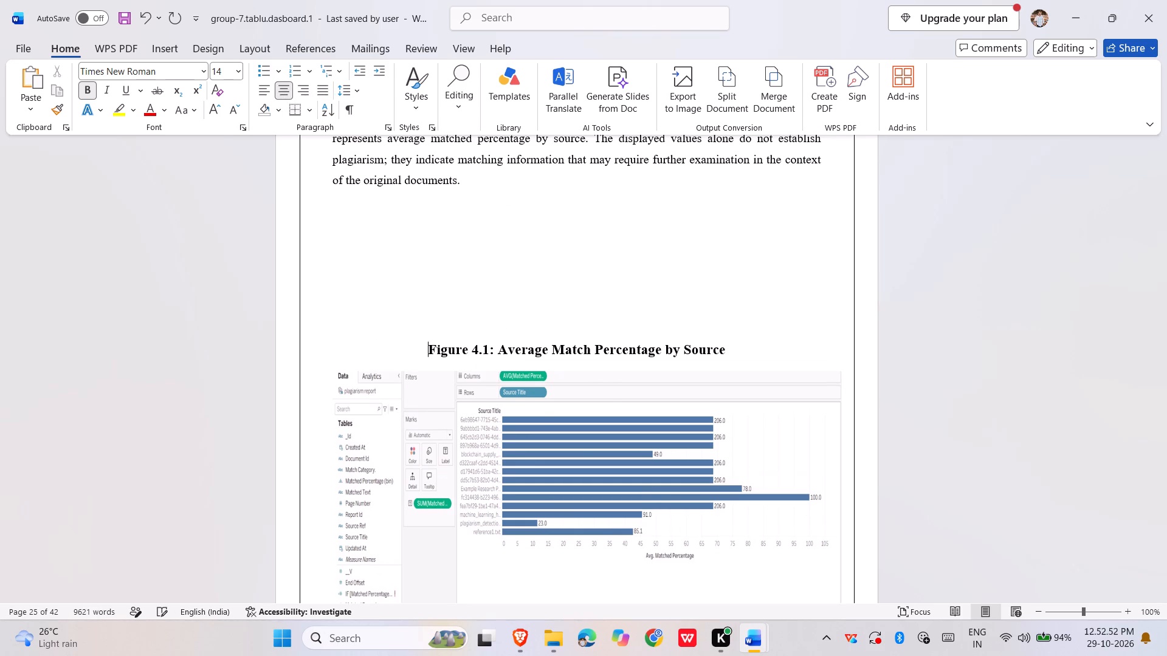
scroll(425, 284, "down", 1)
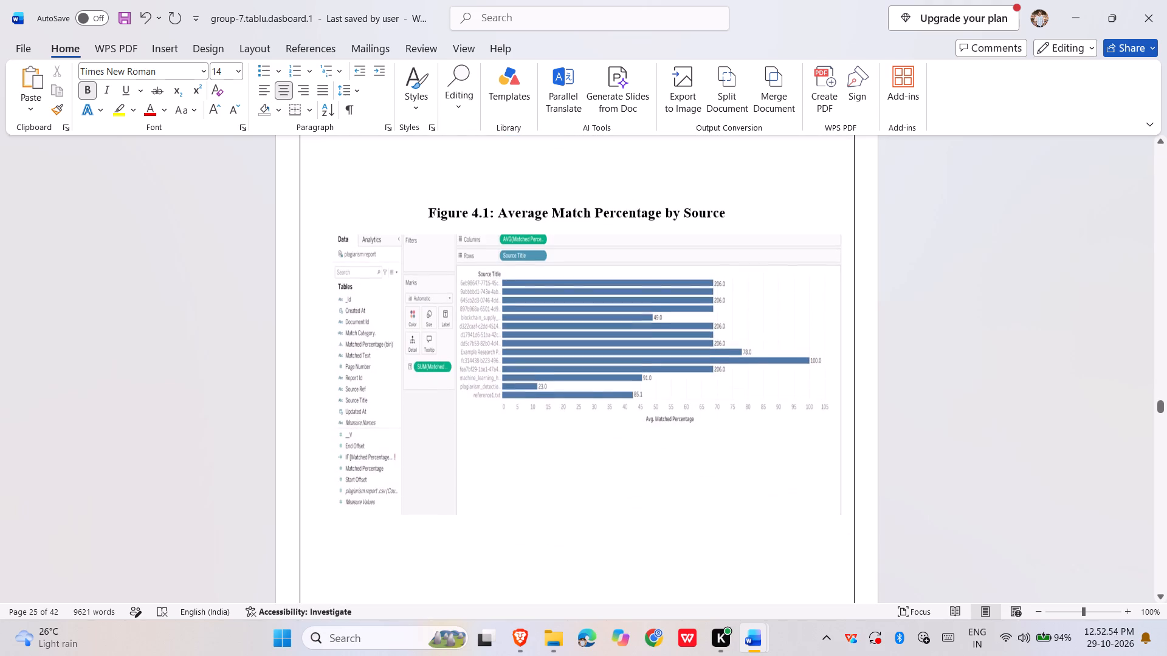
scroll(425, 284, "down", 1)
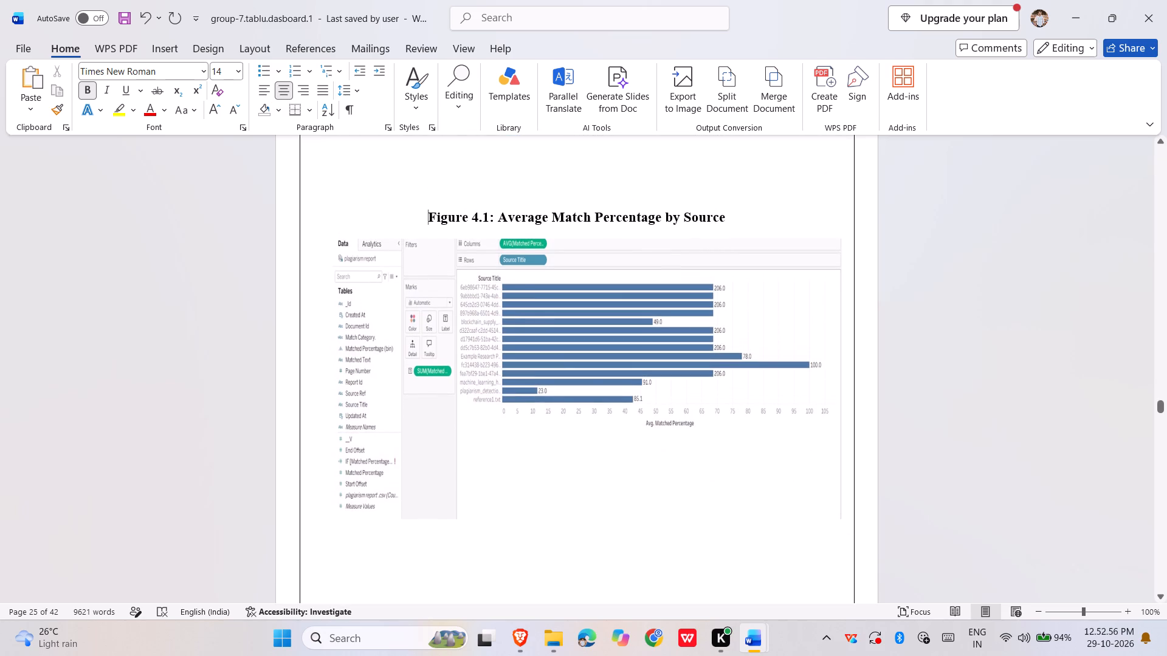
key("Return")
key("Return")
key("Return")
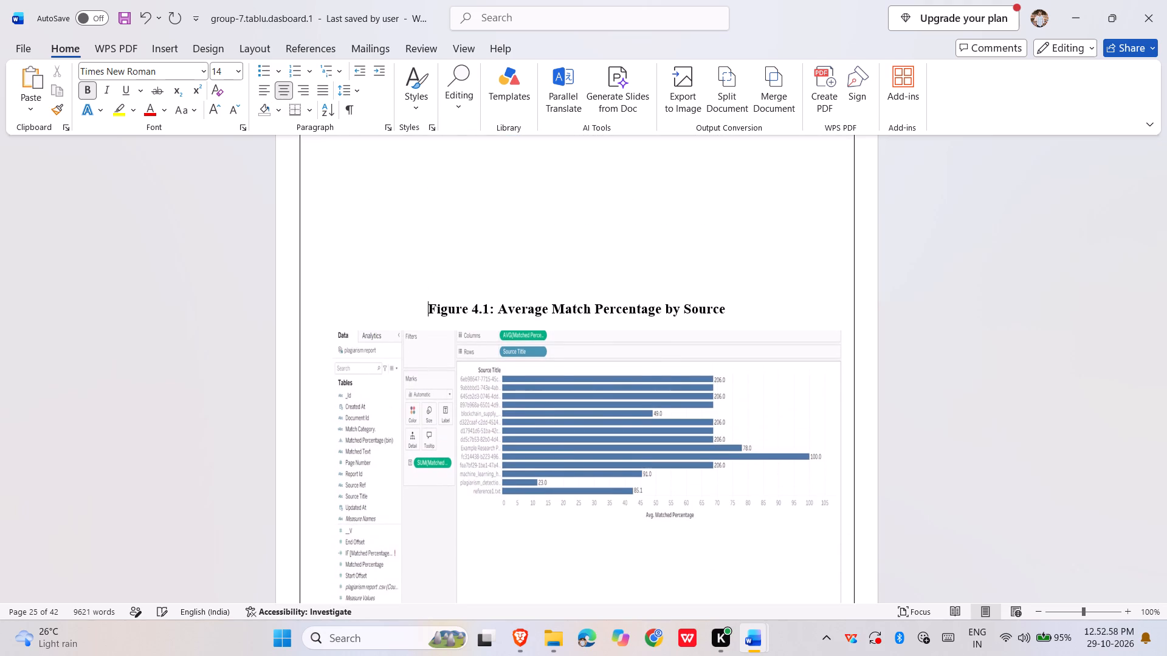
key("Return")
key("Return")
key("Return")
key("Return")
key("Return")
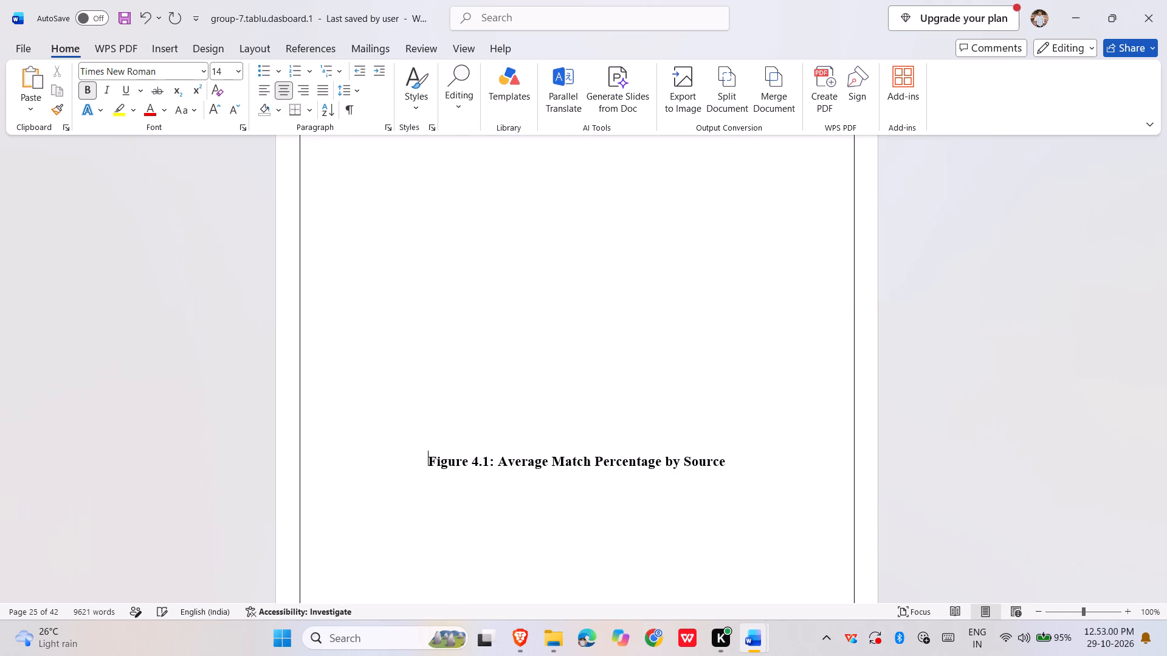
key("Return")
key("Return")
scroll(425, 284, "down", 4)
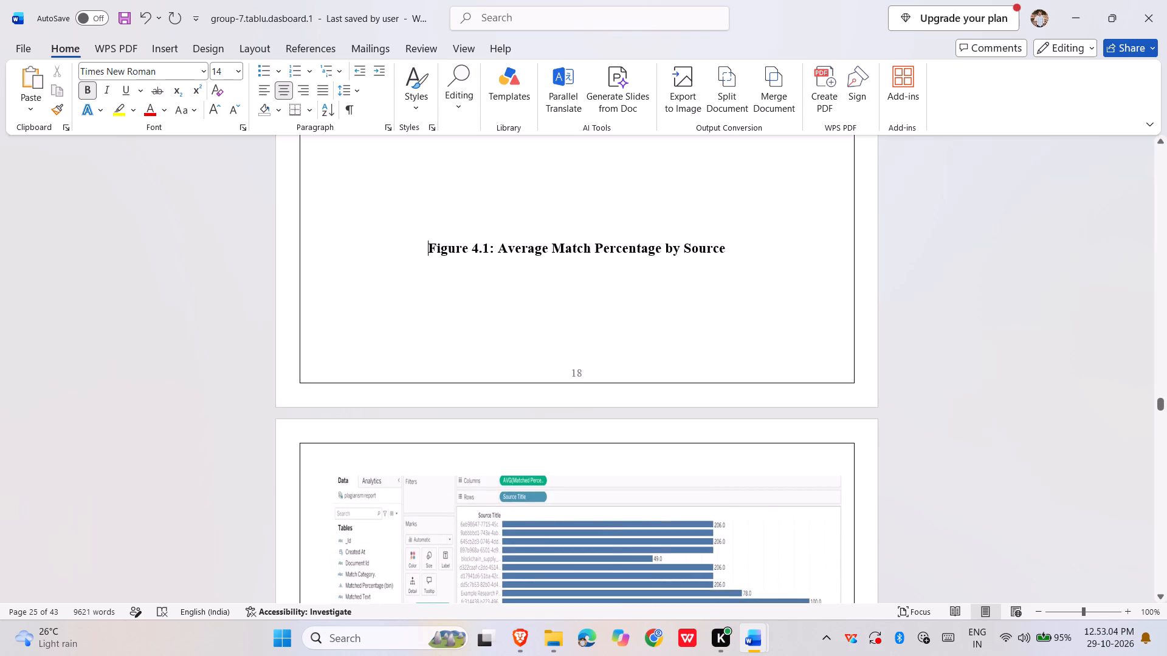
Delete three of the blank lines directly above the Figure 4.1 caption.
key("BackSpace")
key("BackSpace")
key("BackSpace")
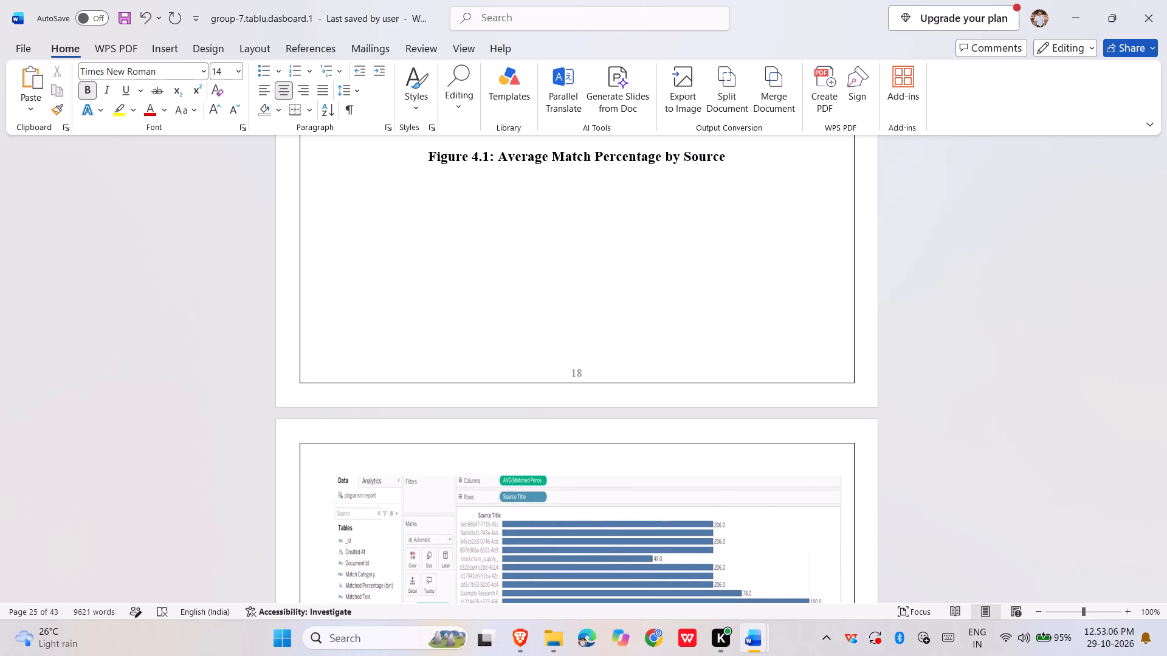
key("Down")
Insert six blank lines above the Figure 4.1 caption so it sits just above the page number of page 18.
scroll(425, 284, "up", 4)
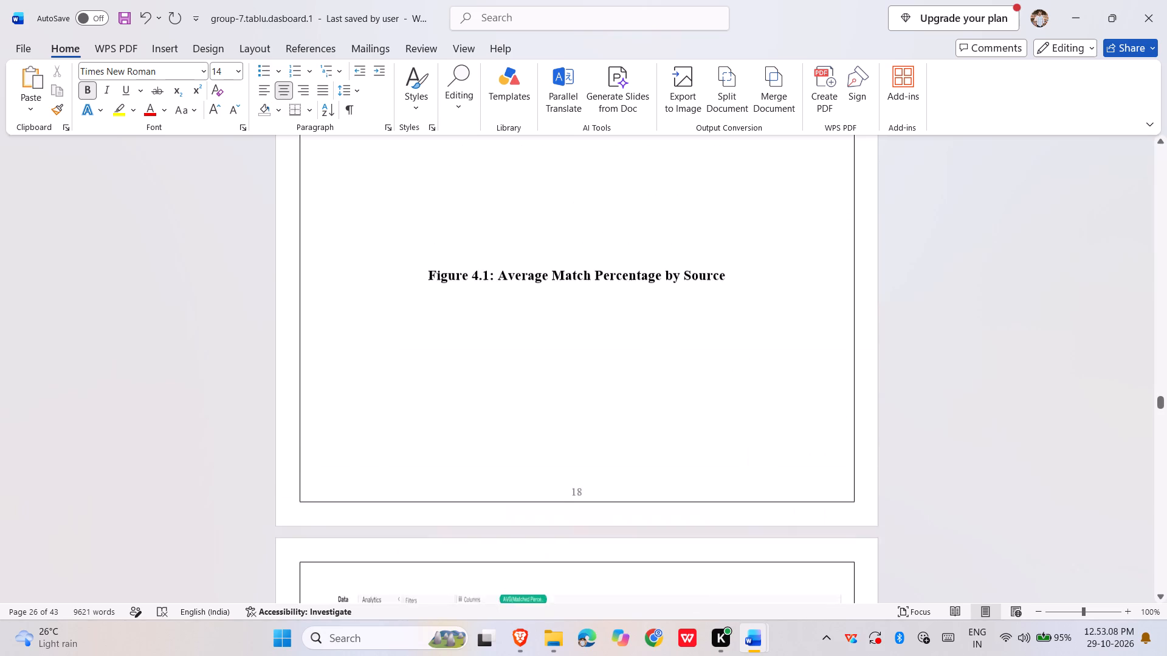
scroll(425, 284, "up", 5)
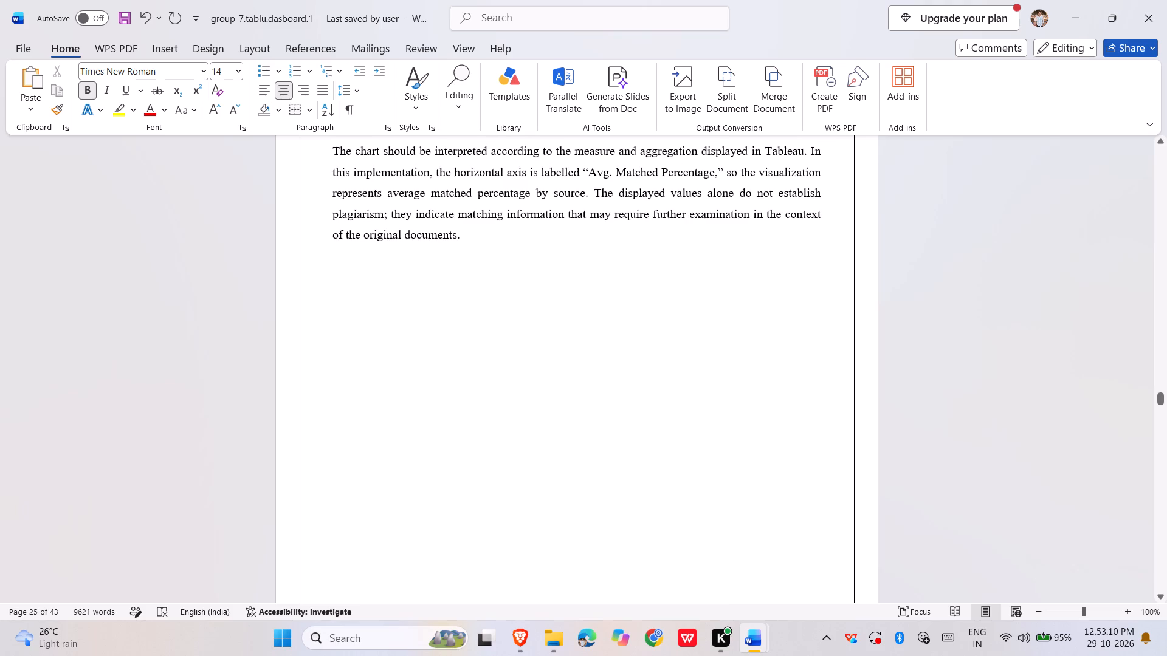
scroll(425, 284, "down", 4)
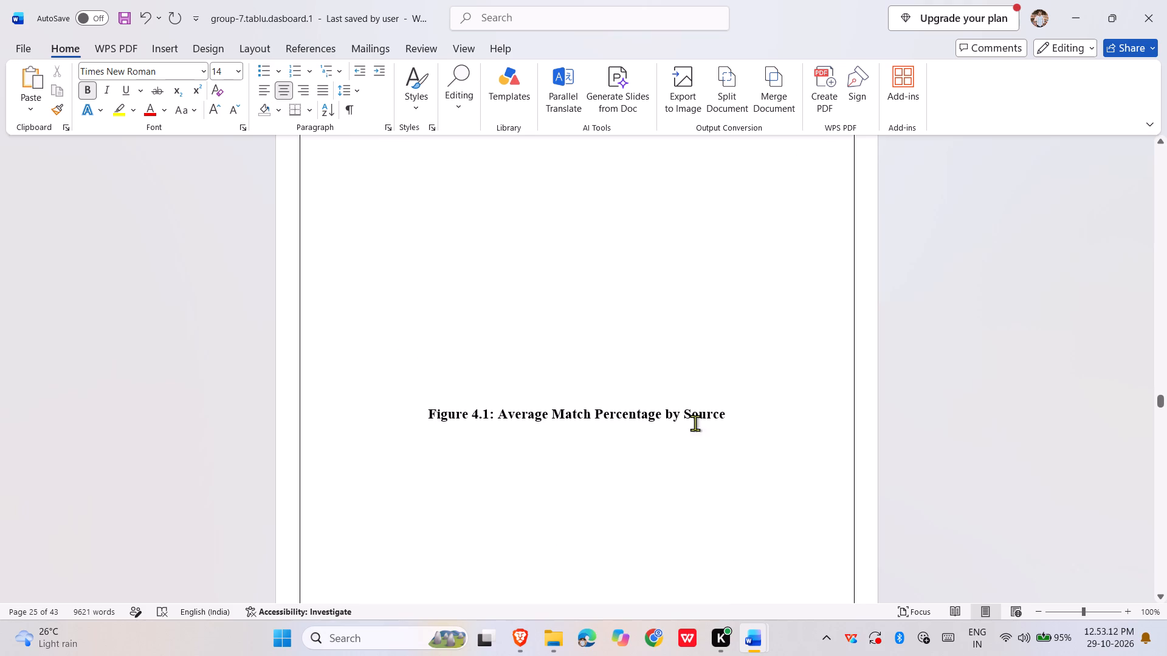
left_click(413, 398)
key("Return")
key("Return")
key("Return")
key("Return")
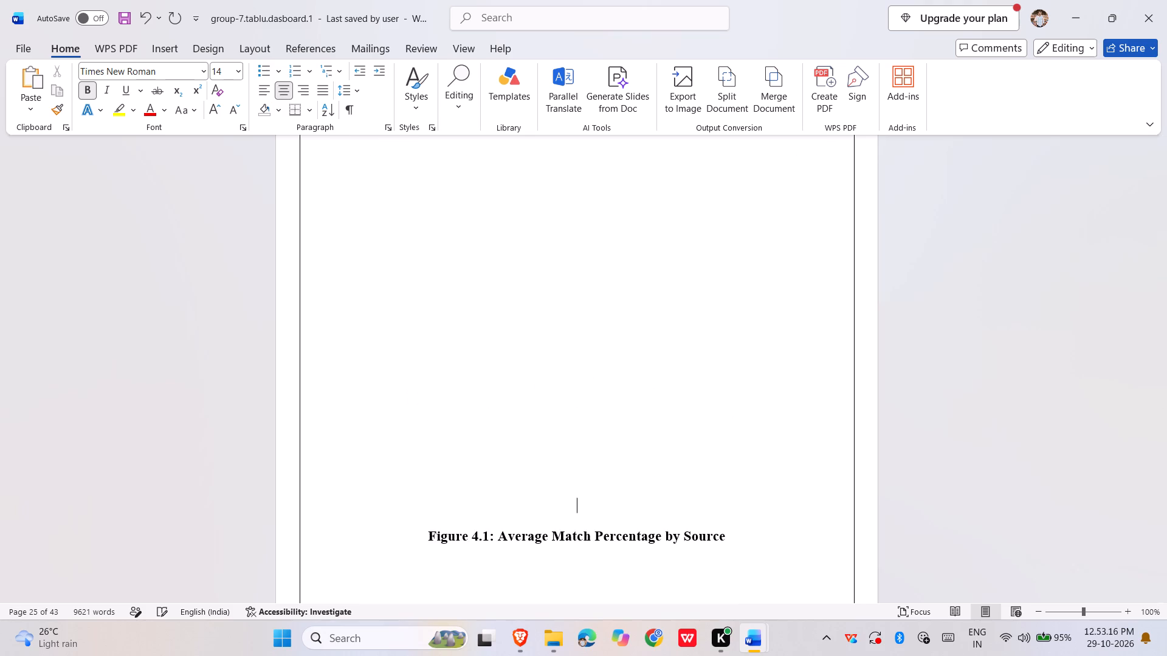
key("Return")
key("Return")
scroll(413, 398, "down", 1)
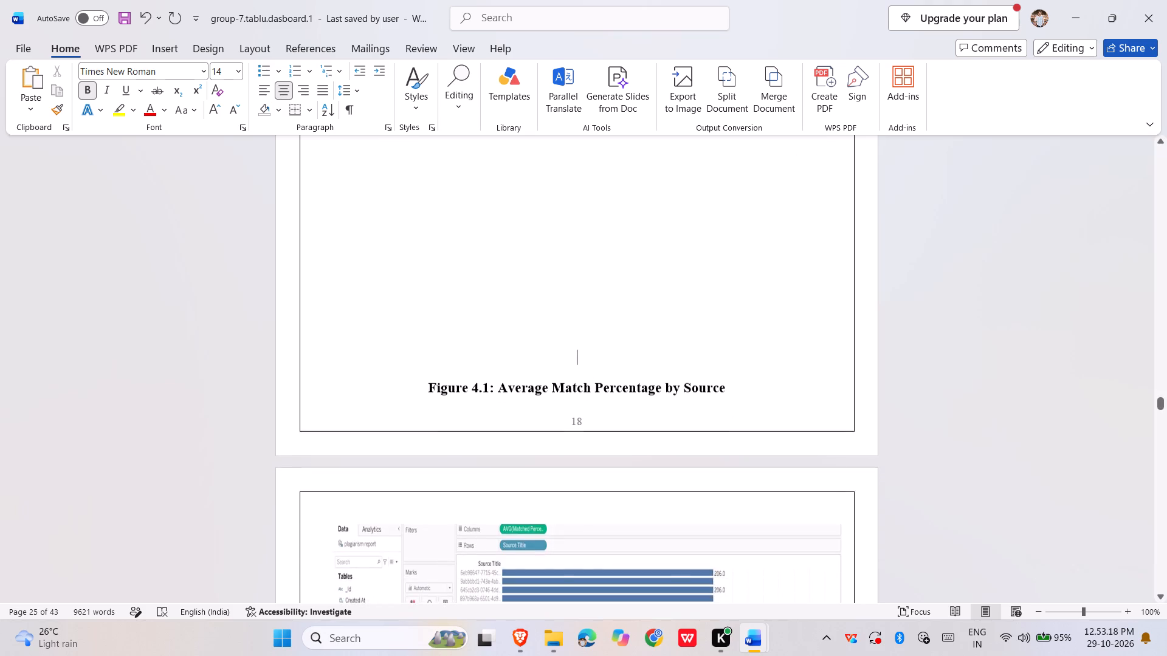
scroll(413, 398, "down", 1)
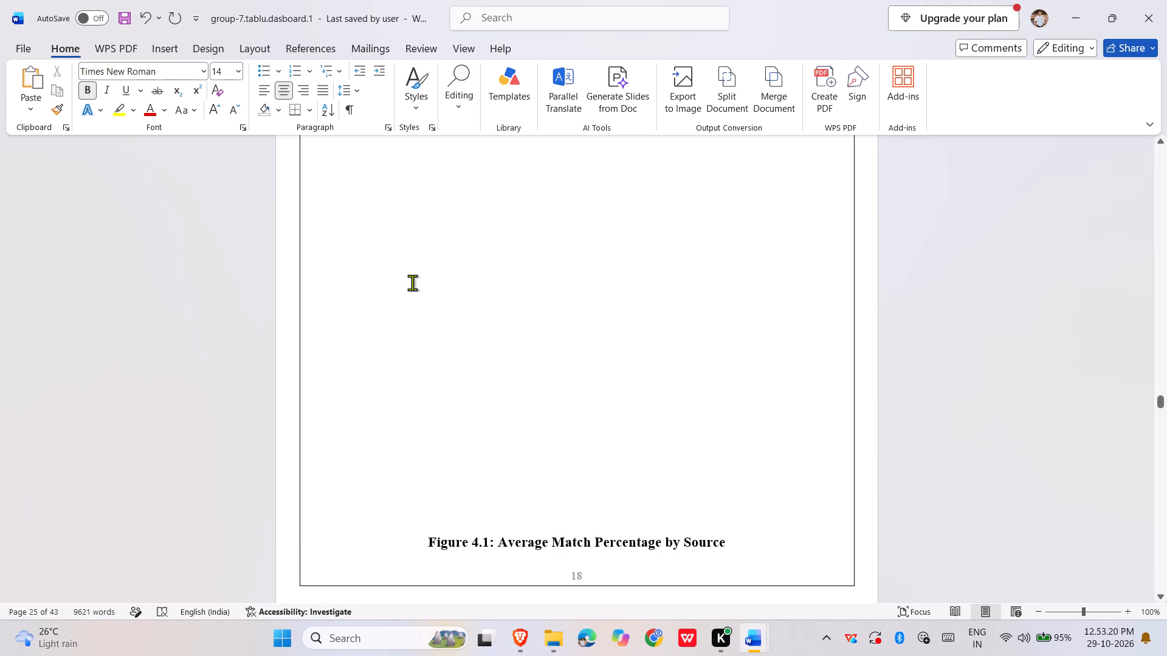
Place the text cursor on the empty line below the paragraph ending "of the original documents.".
left_click(393, 177)
scroll(393, 177, "up", 2)
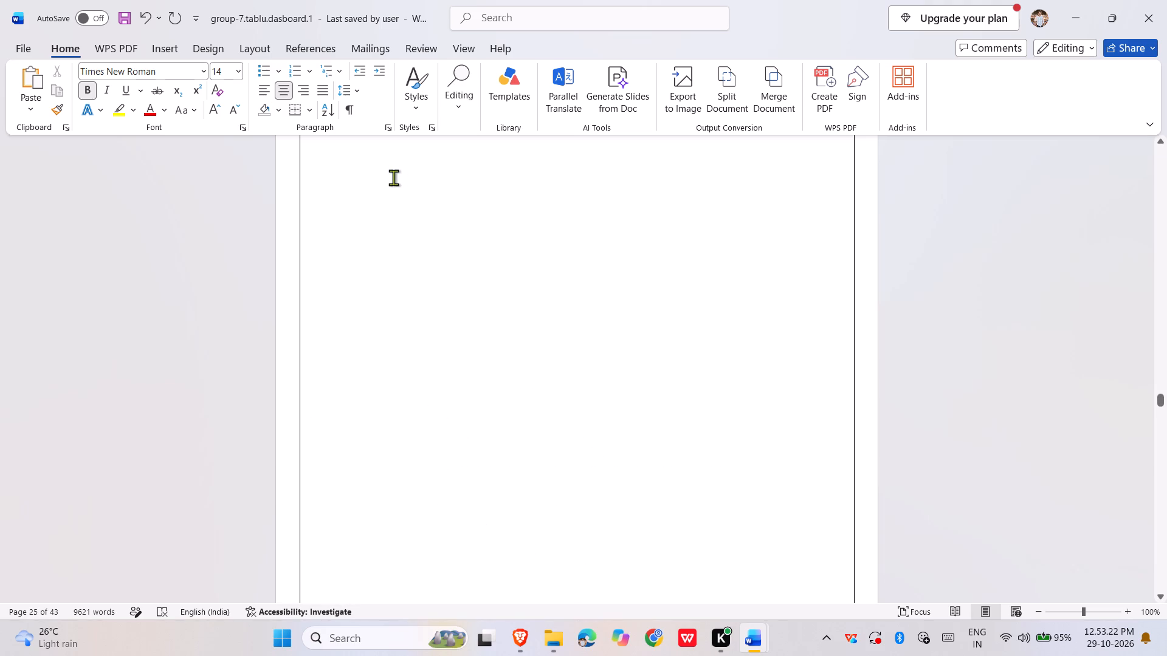
scroll(393, 177, "up", 3)
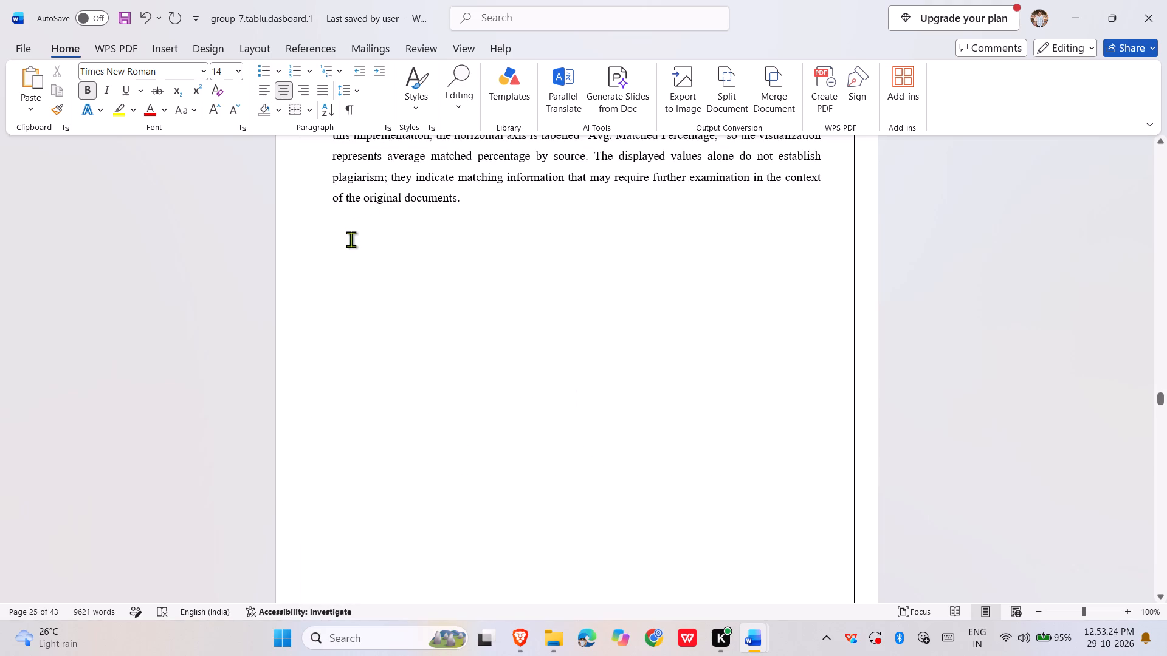
left_click(351, 239)
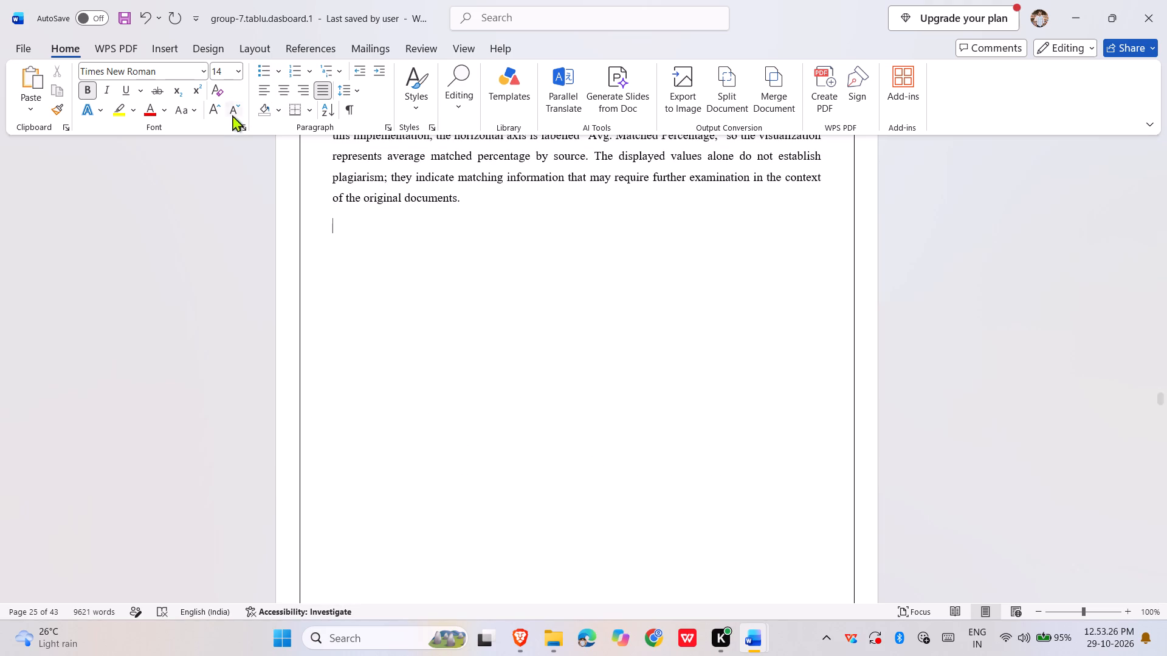
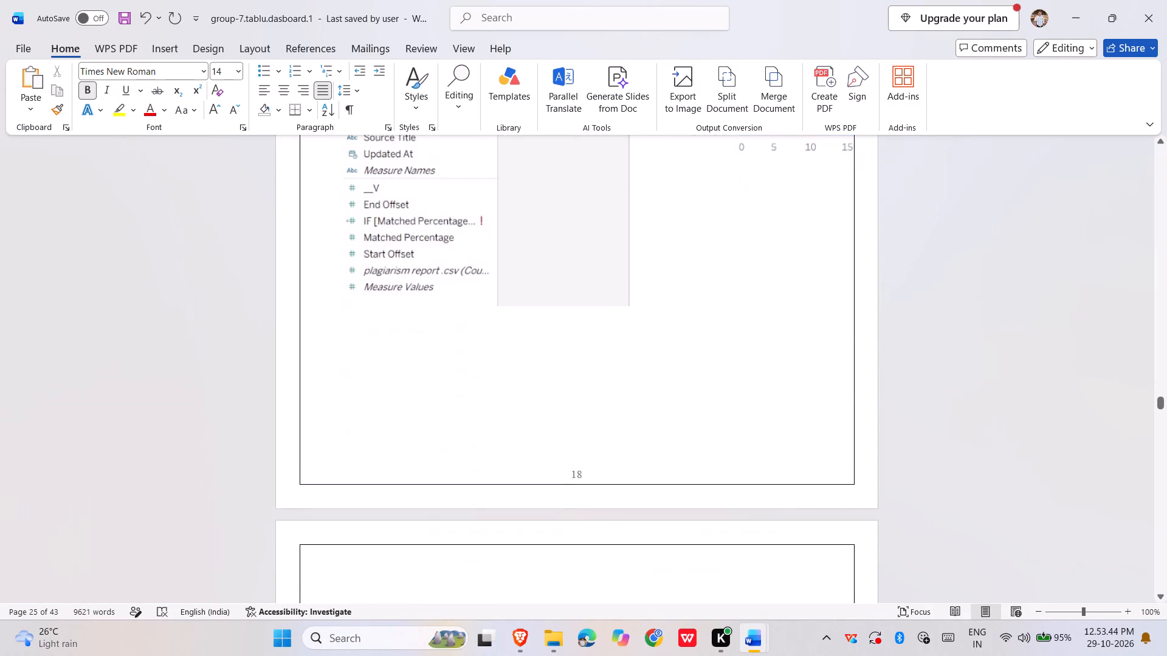
Shrink the oversized Tableau chart screenshot on page 18 proportionally from its corner until it is roughly as wide as the page border.
scroll(418, 292, "down", 9)
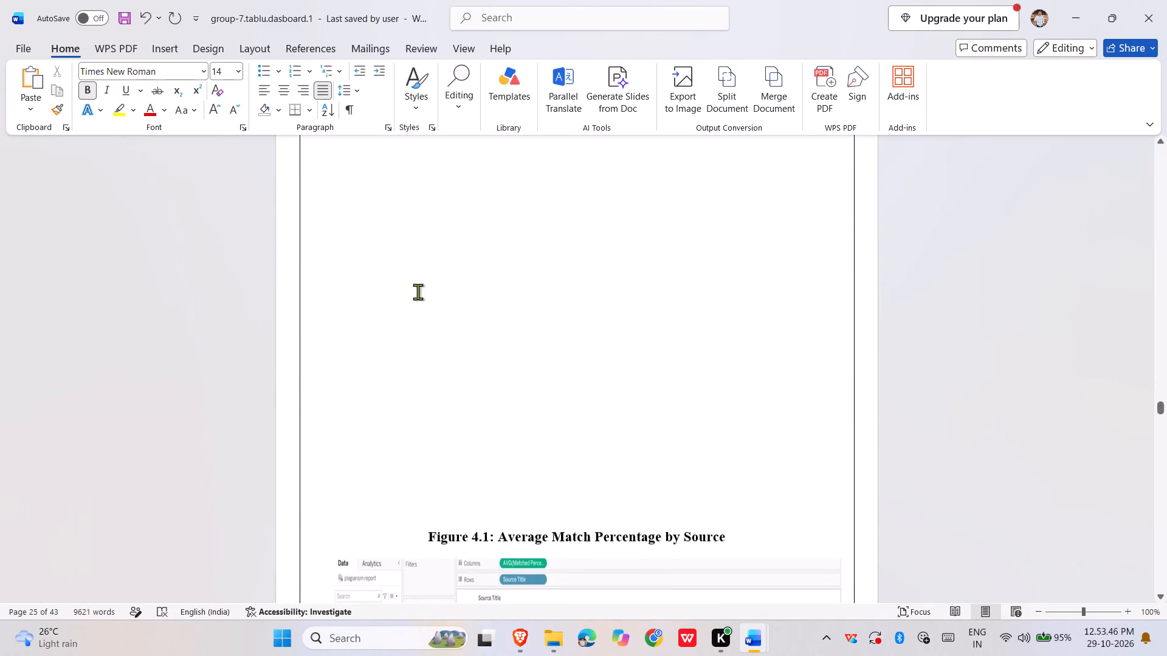
scroll(418, 292, "down", 1)
scroll(418, 292, "up", 14)
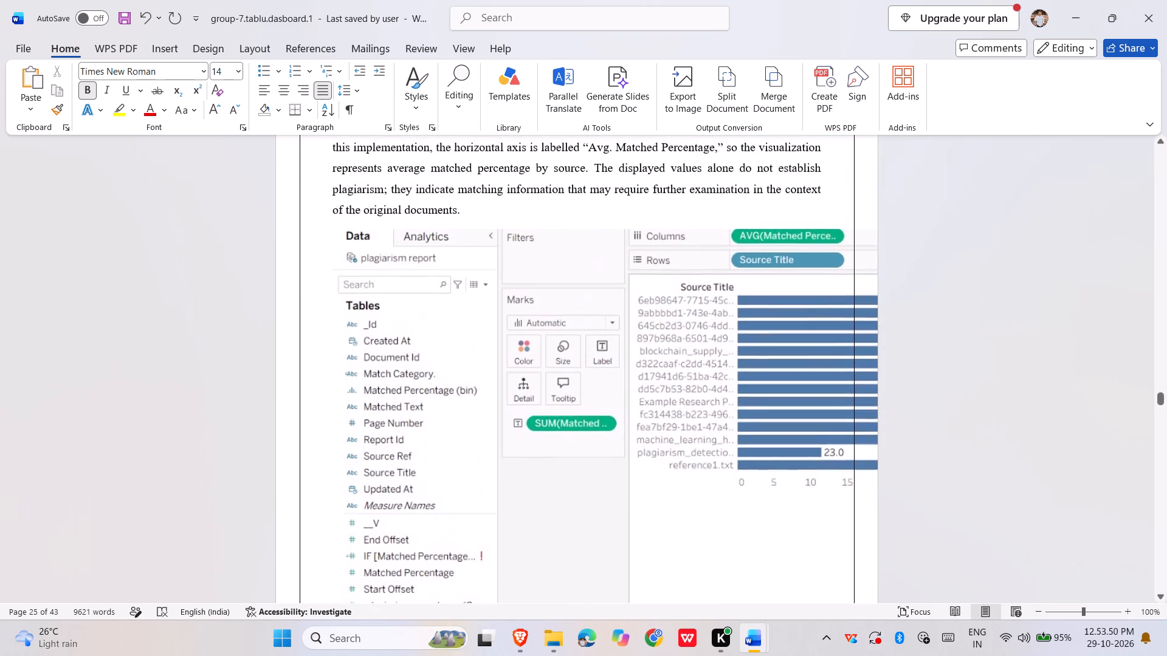
scroll(418, 292, "up", 1)
scroll(418, 292, "down", 4)
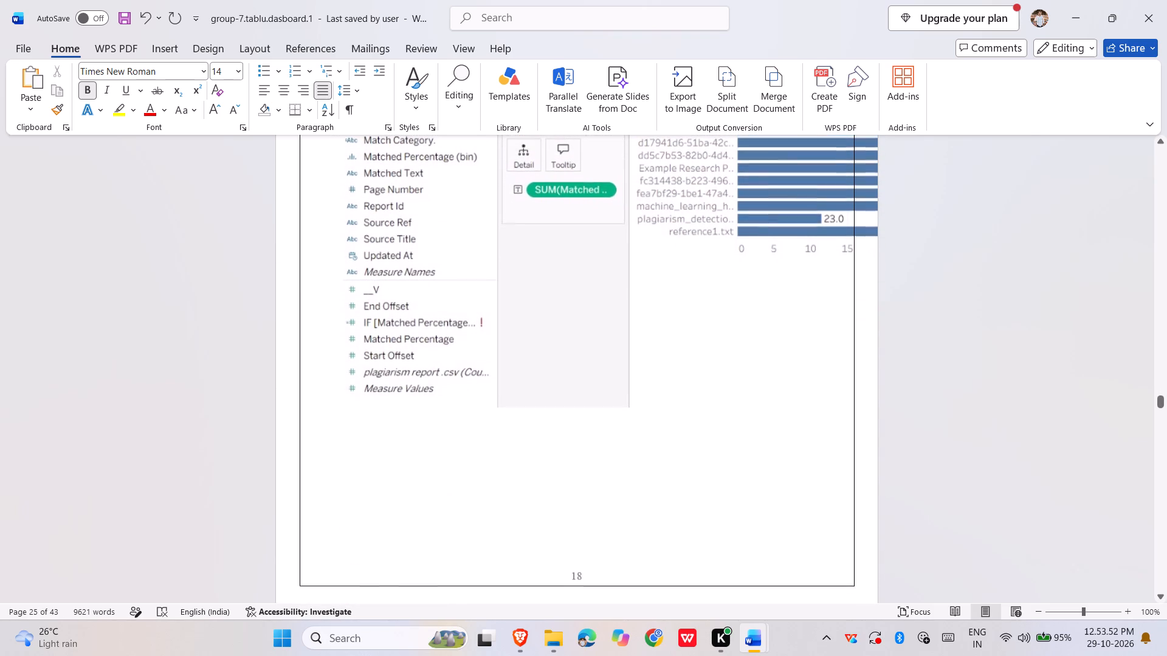
left_click(351, 384)
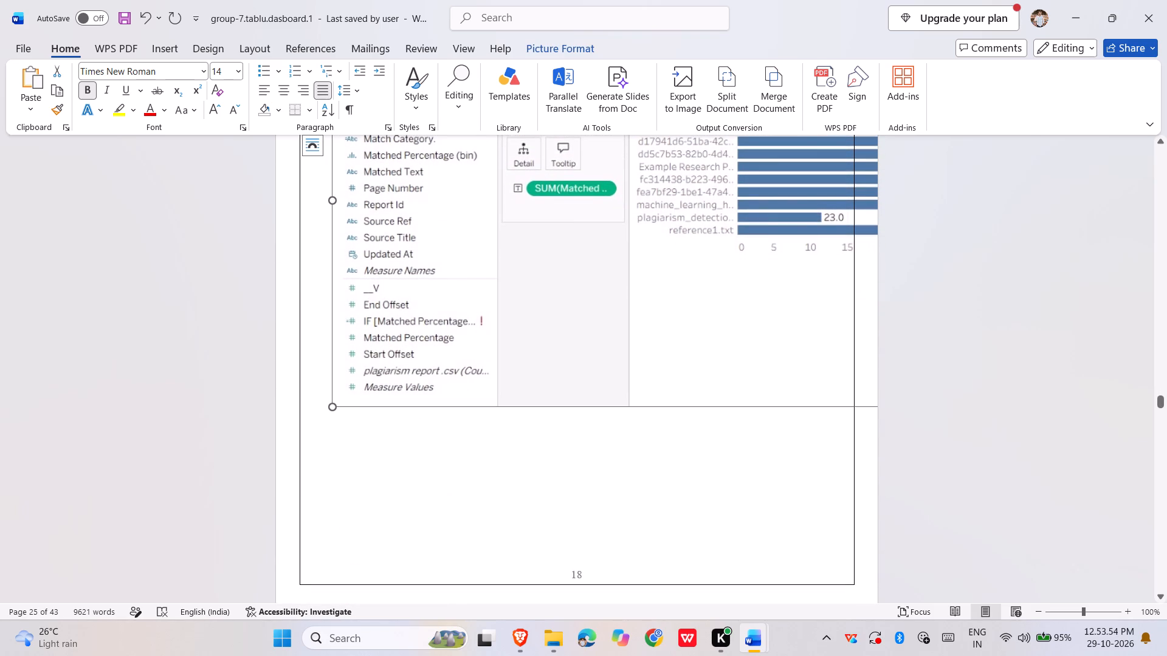
left_click_drag(334, 408, 373, 334)
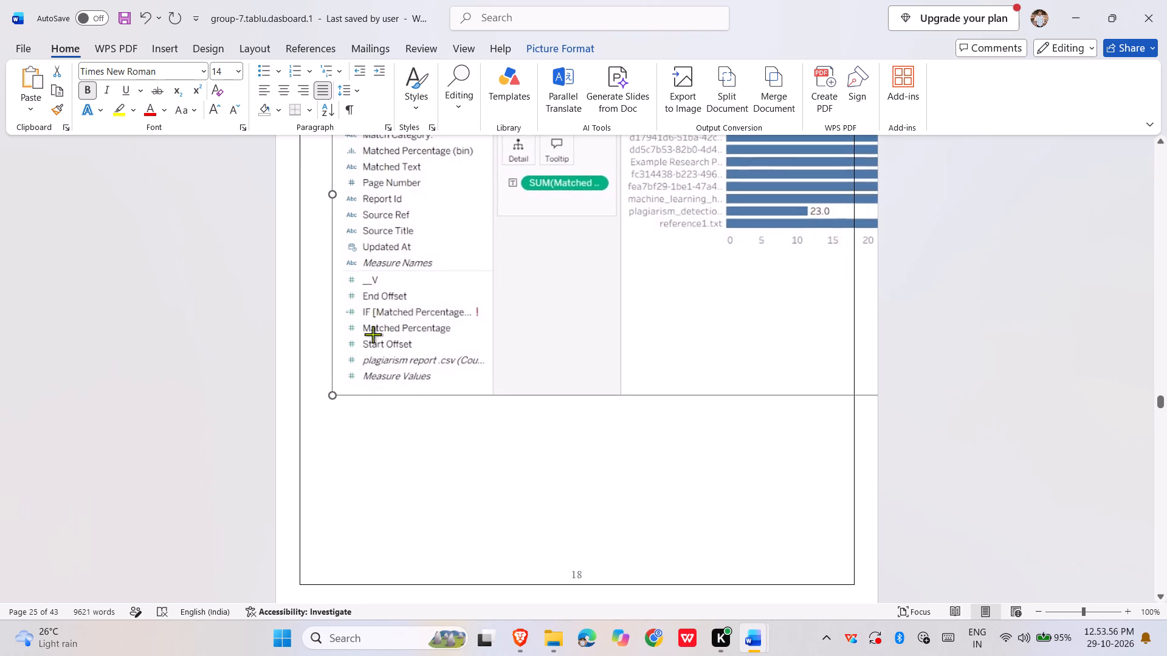
left_click_drag(373, 334, 596, 103)
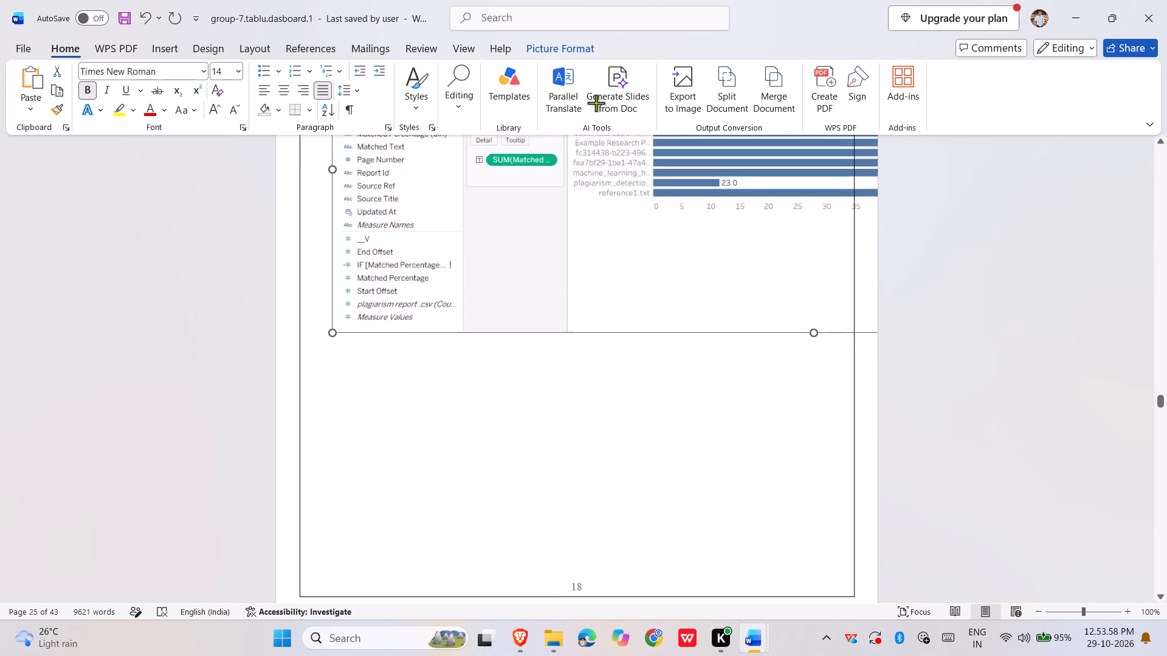
left_click_drag(596, 103, 1026, 52)
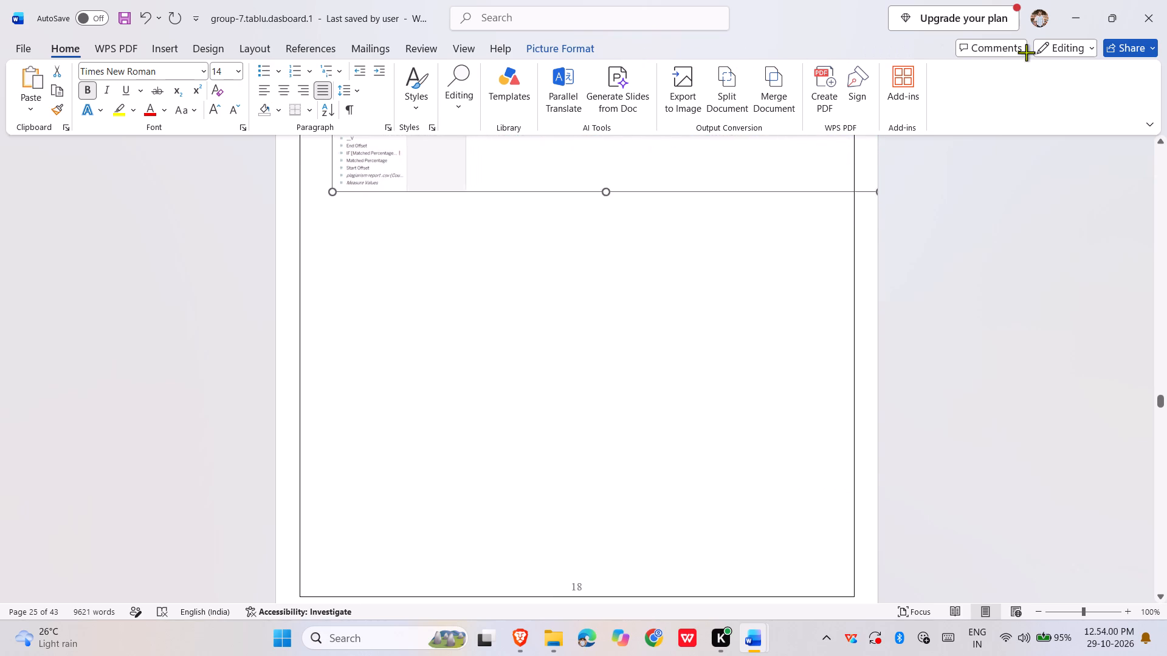
left_click_drag(1026, 52, 1013, 61)
Delete about ten blank lines above the Figure 4.1 caption so it moves back up onto page 18.
scroll(598, 343, "up", 1)
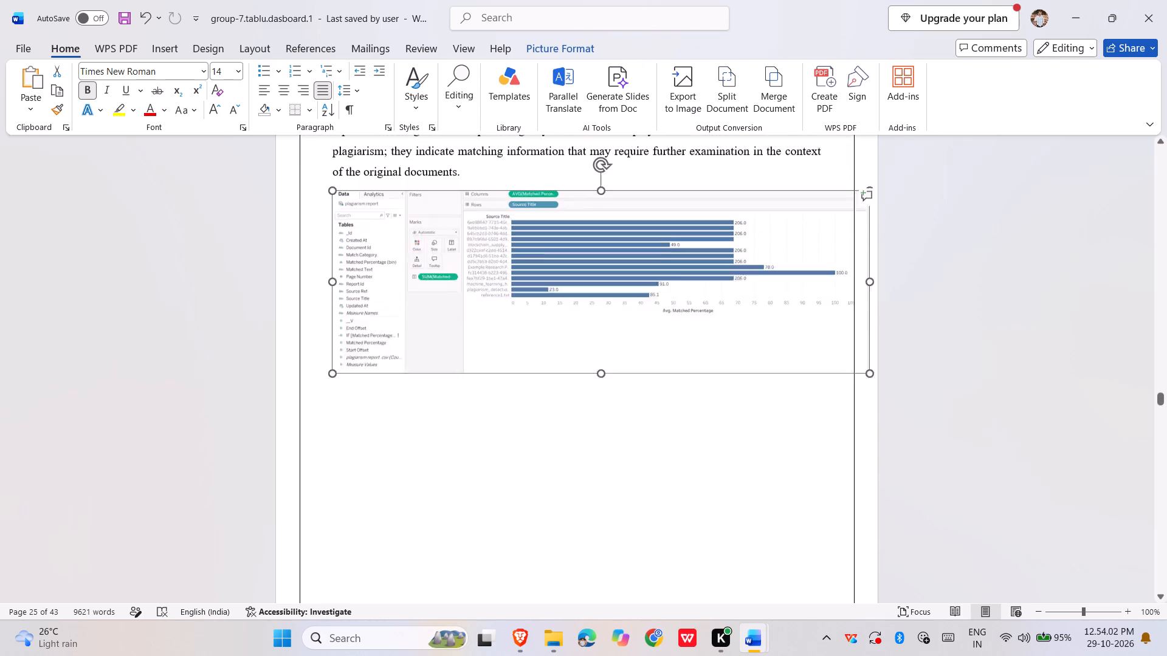
scroll(598, 343, "up", 1)
scroll(598, 343, "down", 7)
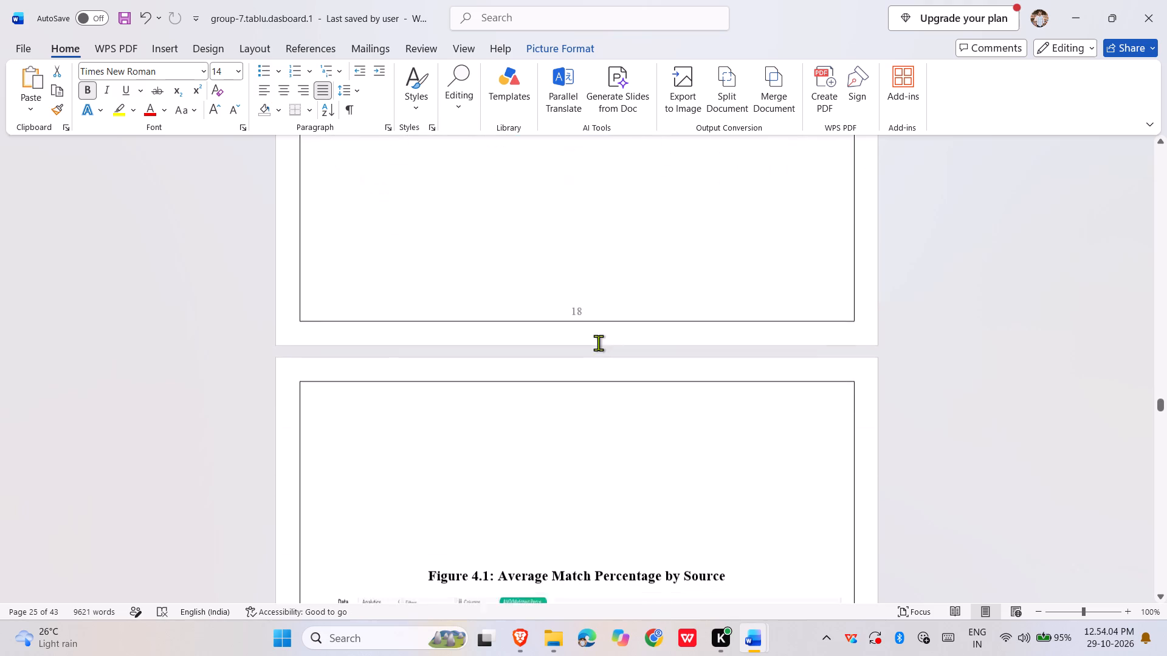
scroll(598, 343, "down", 1)
left_click(422, 424)
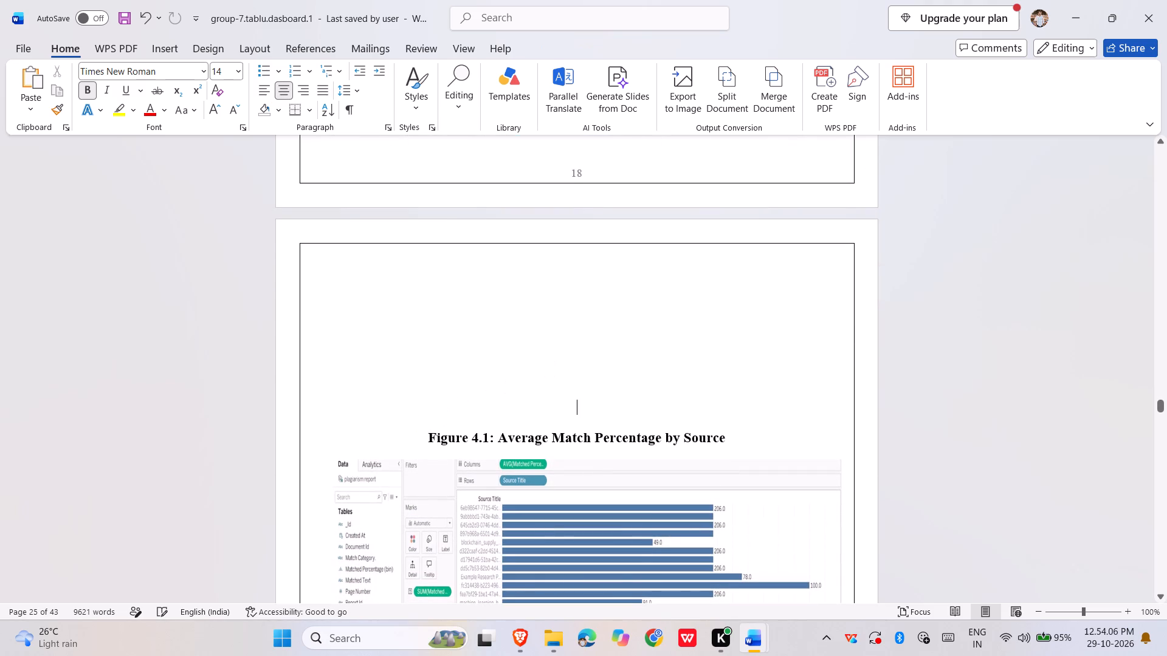
key("BackSpace")
key("BackSpace")
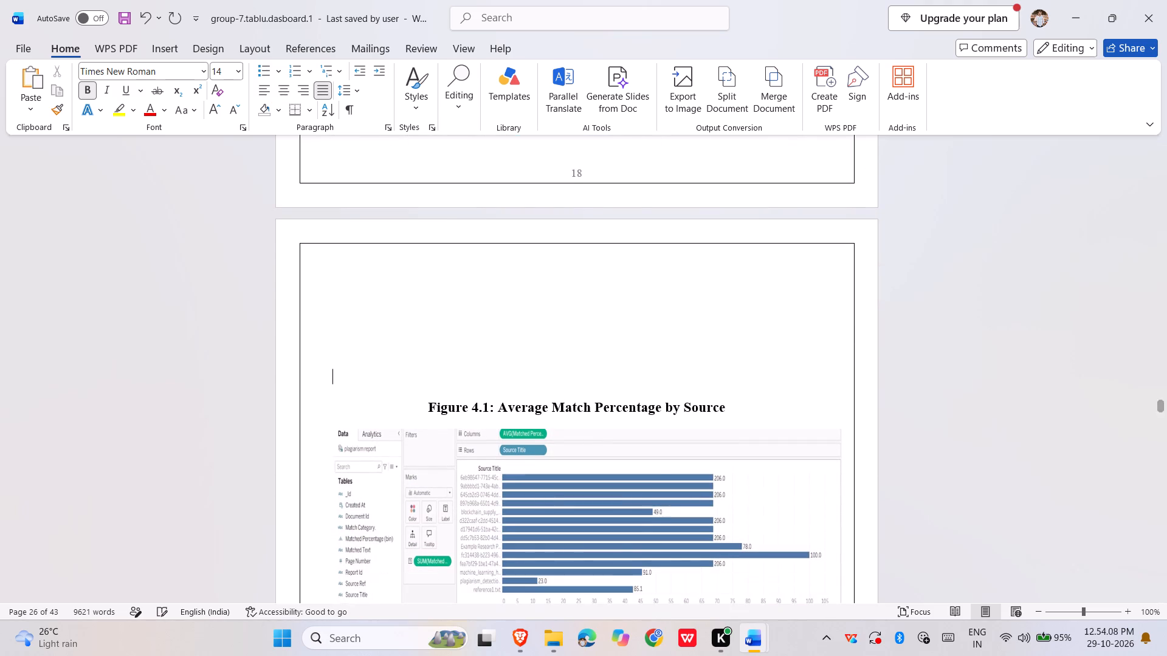
key("BackSpace")
key("BackSpace")
key("BackSpace")
key("BackSpace")
key("BackSpace")
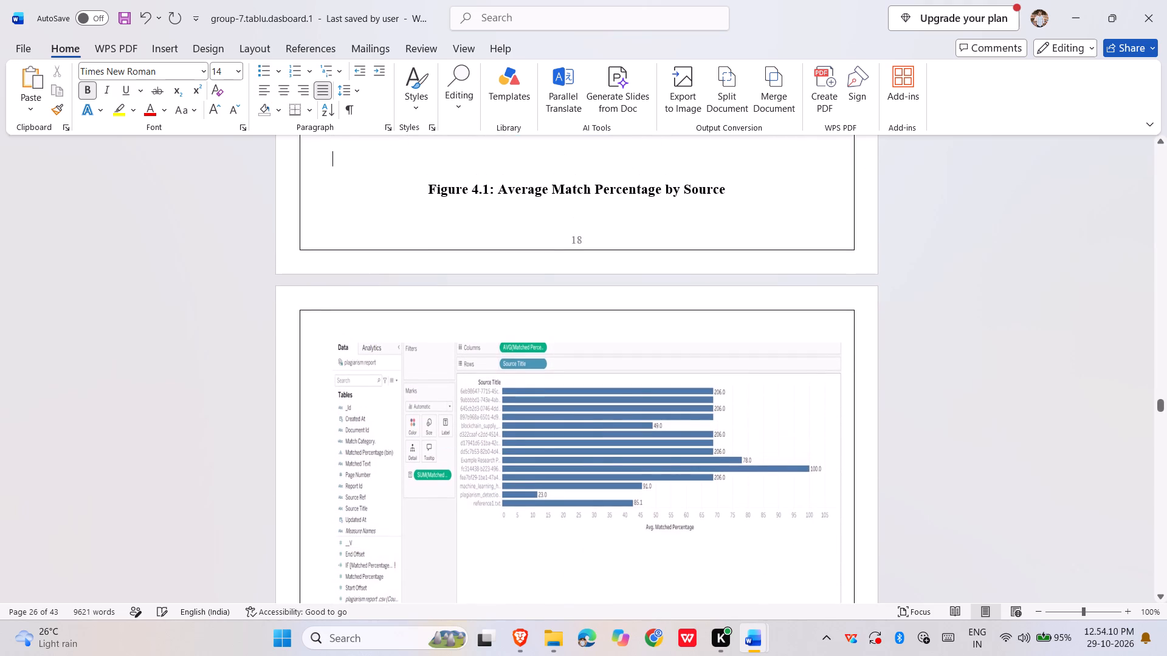
scroll(422, 424, "up", 4)
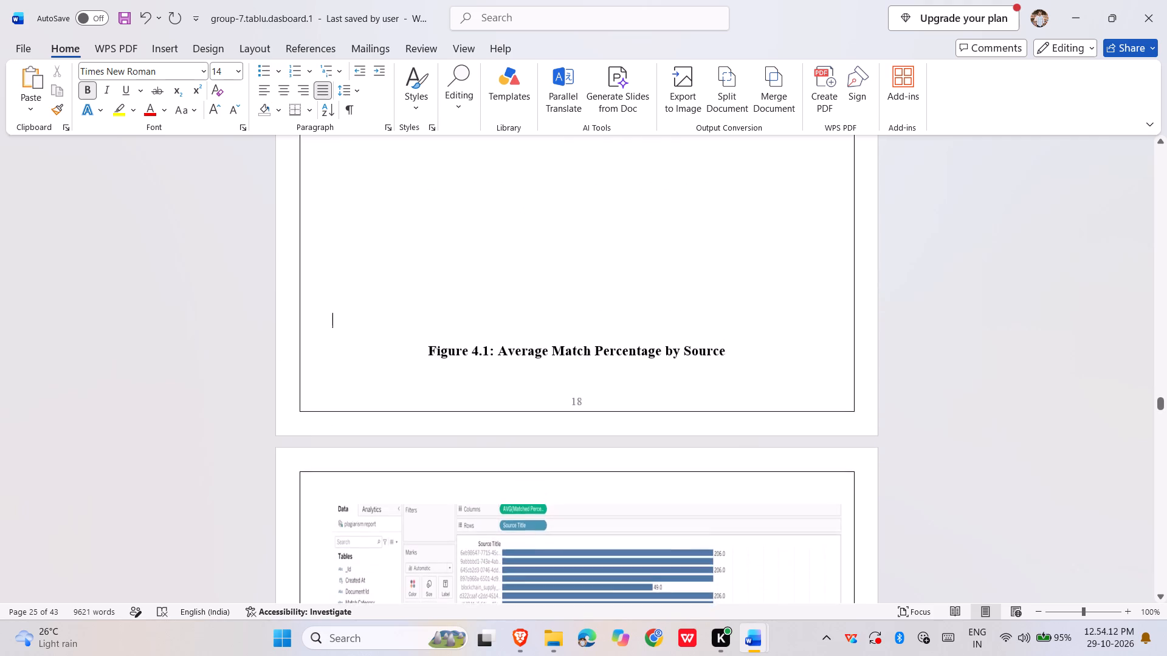
scroll(422, 424, "up", 2)
key("BackSpace")
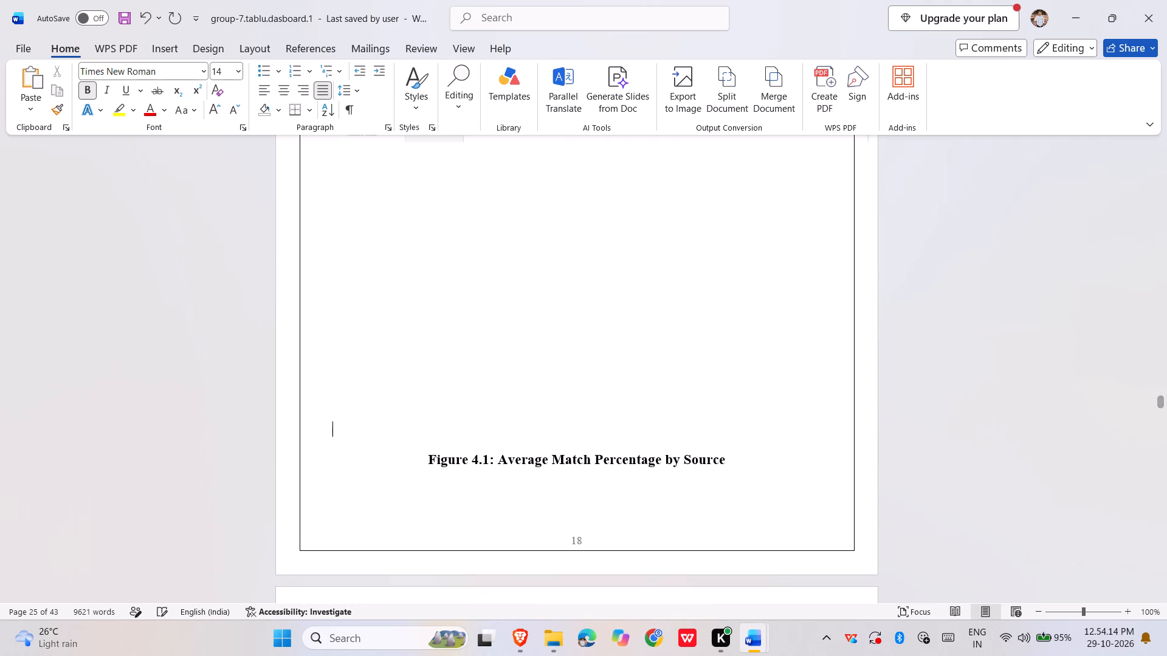
key("BackSpace")
key("BackSpace")
Stretch the chart screenshot on page 18 downward to make it taller, keeping its width.
scroll(422, 424, "up", 4)
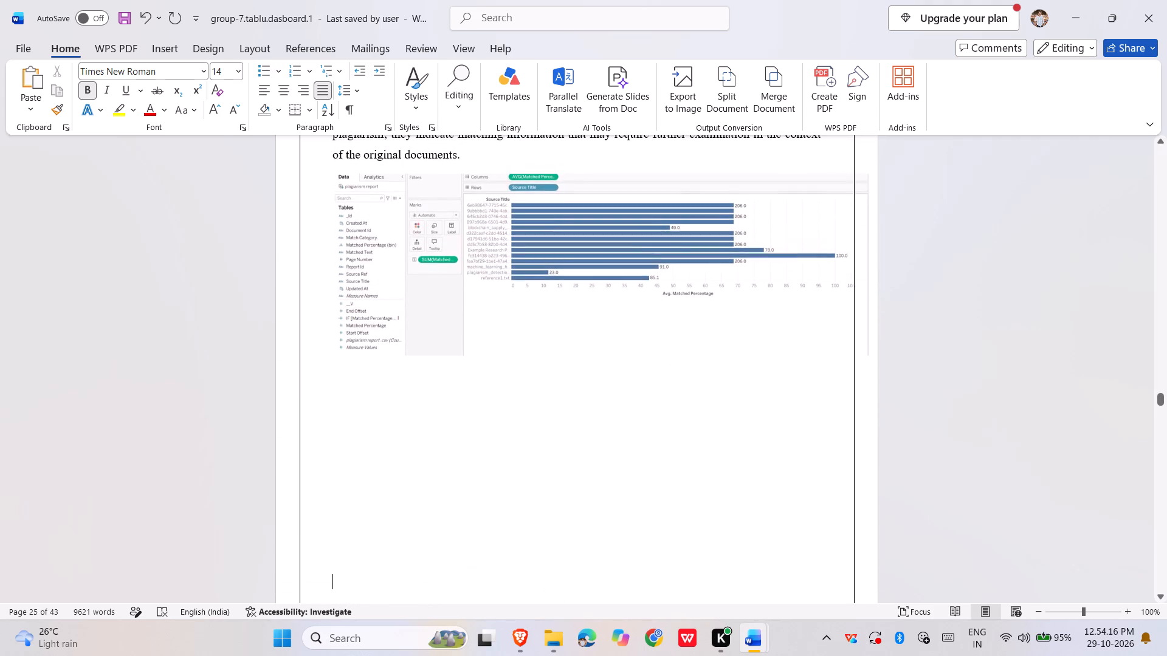
scroll(422, 424, "up", 2)
left_click(515, 344)
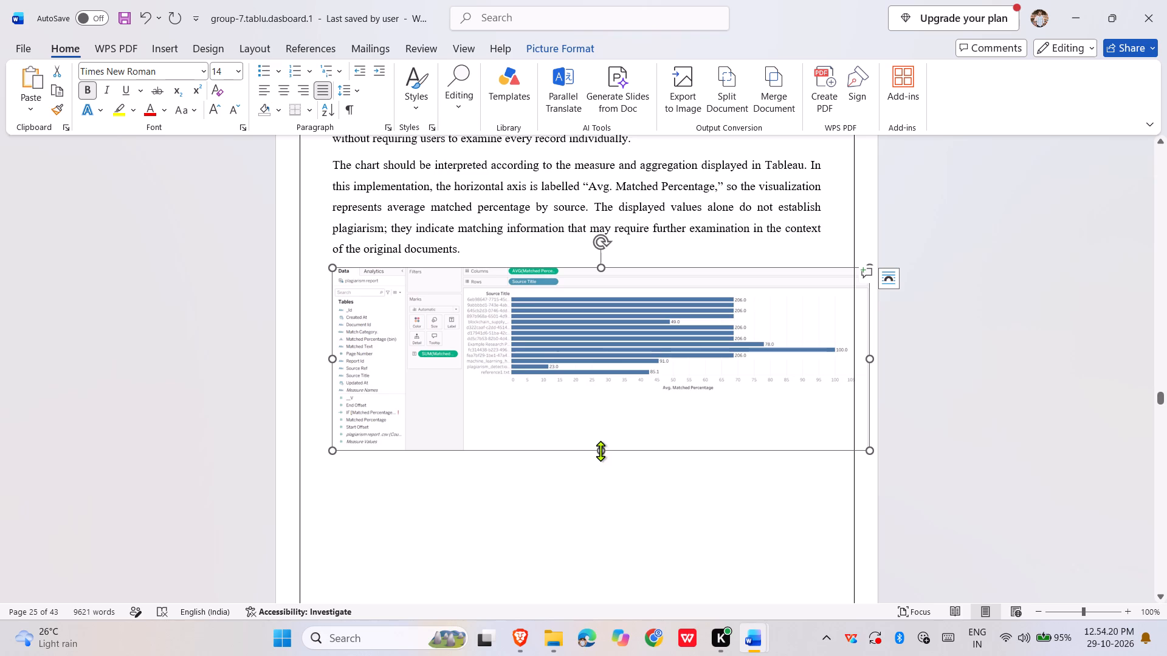
left_click_drag(601, 451, 597, 511)
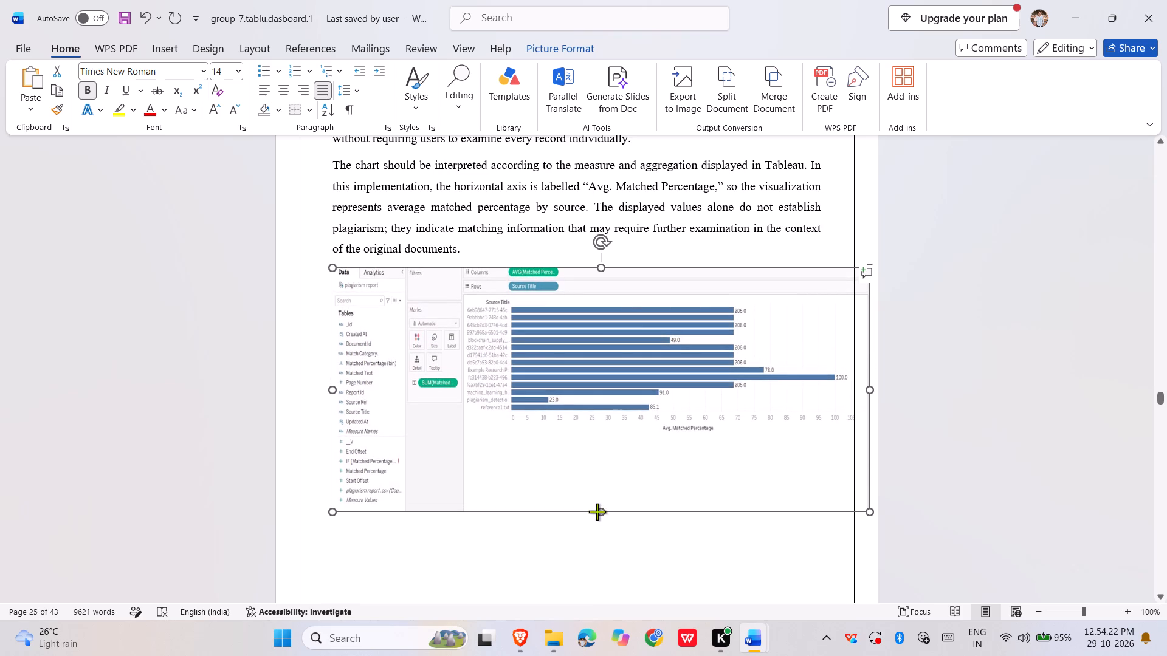
left_click_drag(597, 511, 602, 528)
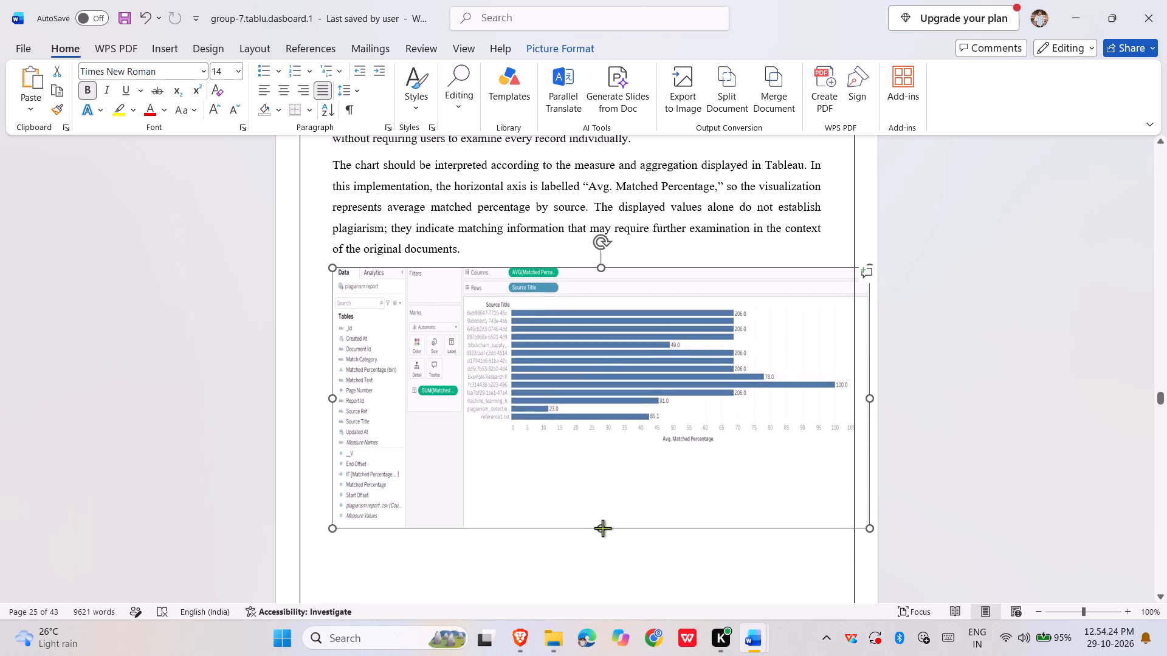
left_click_drag(602, 528, 602, 526)
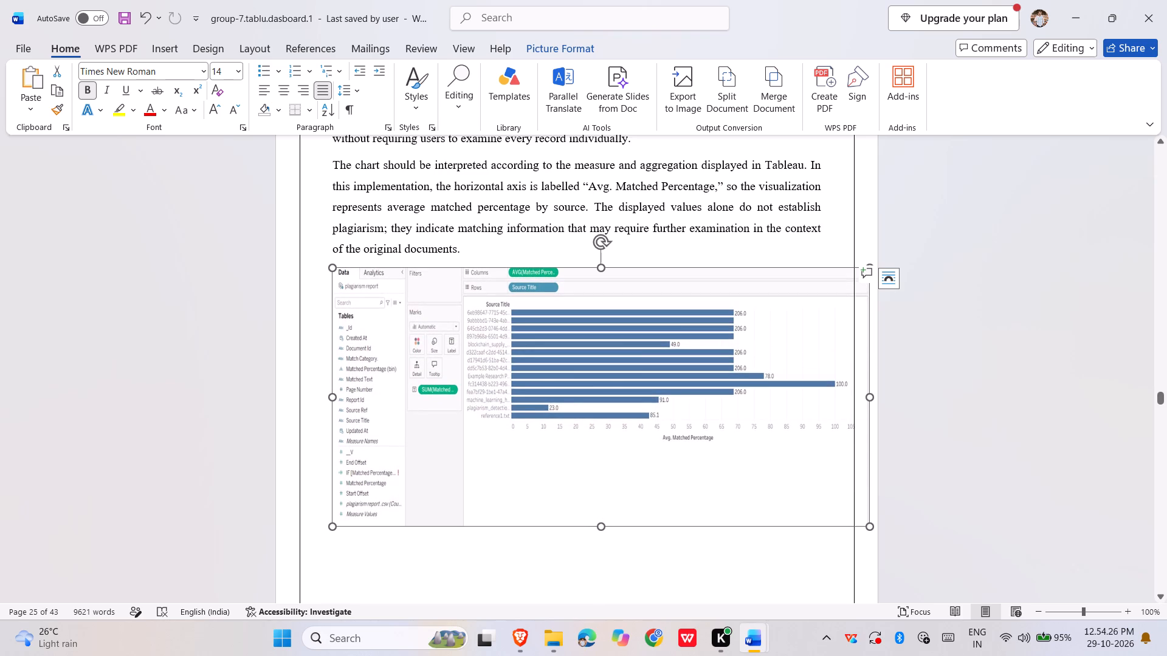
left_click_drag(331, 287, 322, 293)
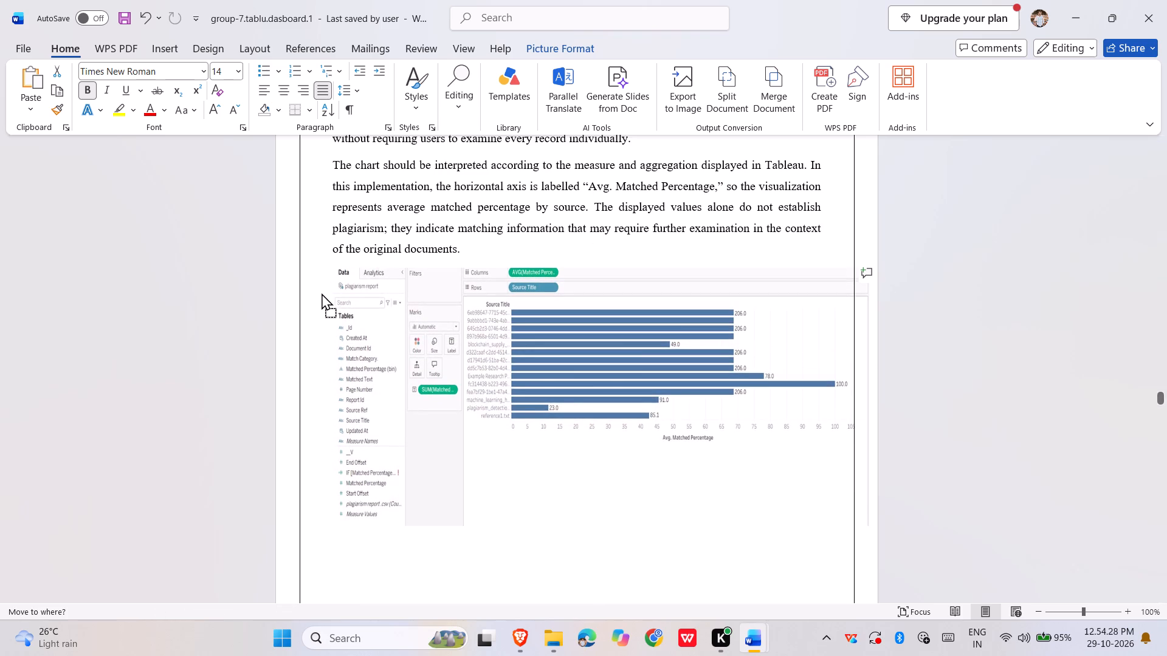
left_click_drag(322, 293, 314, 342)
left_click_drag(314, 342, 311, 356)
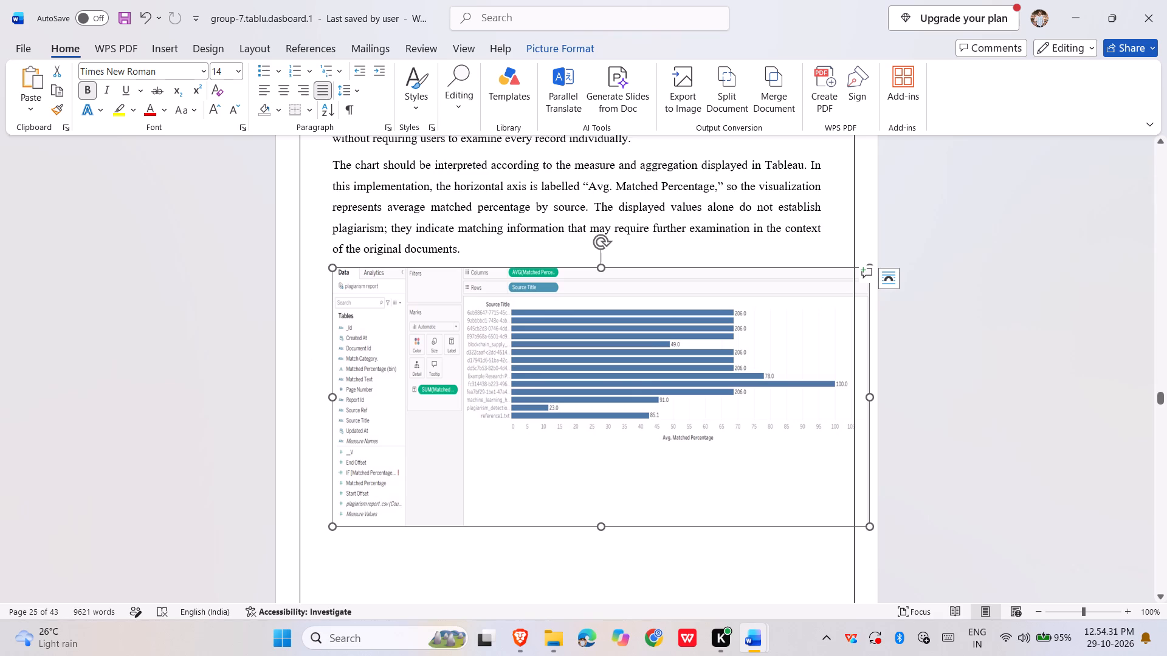
Narrow the chart screenshot horizontally so that its far edge fits just inside the page border.
left_click_drag(330, 396, 342, 393)
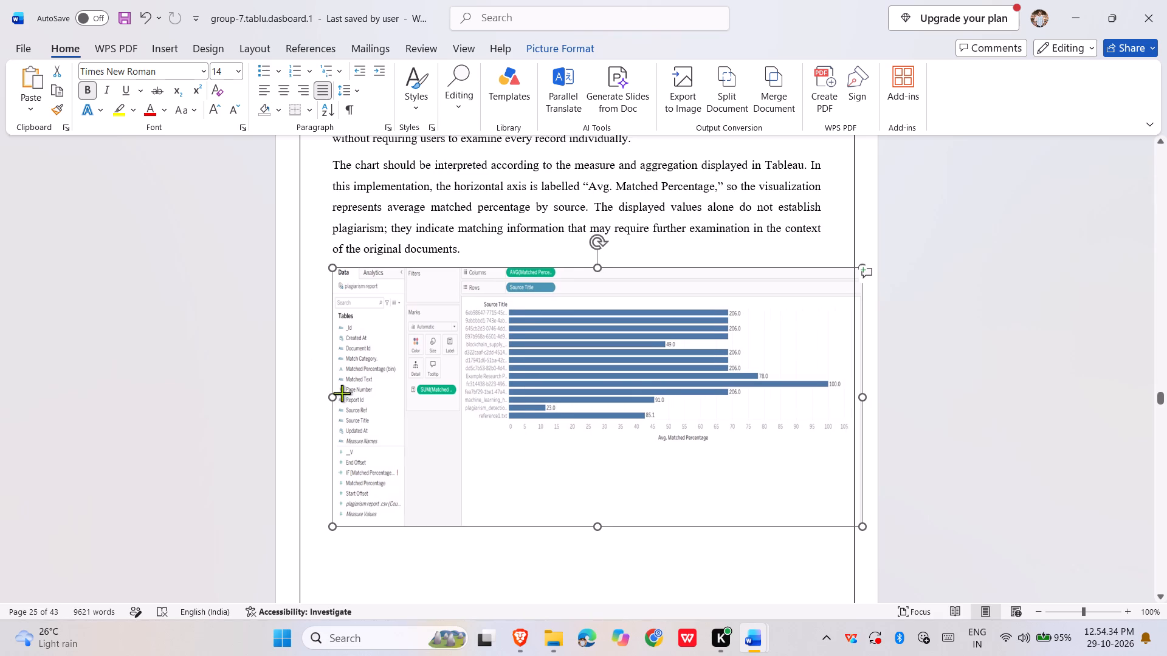
left_click_drag(342, 393, 357, 393)
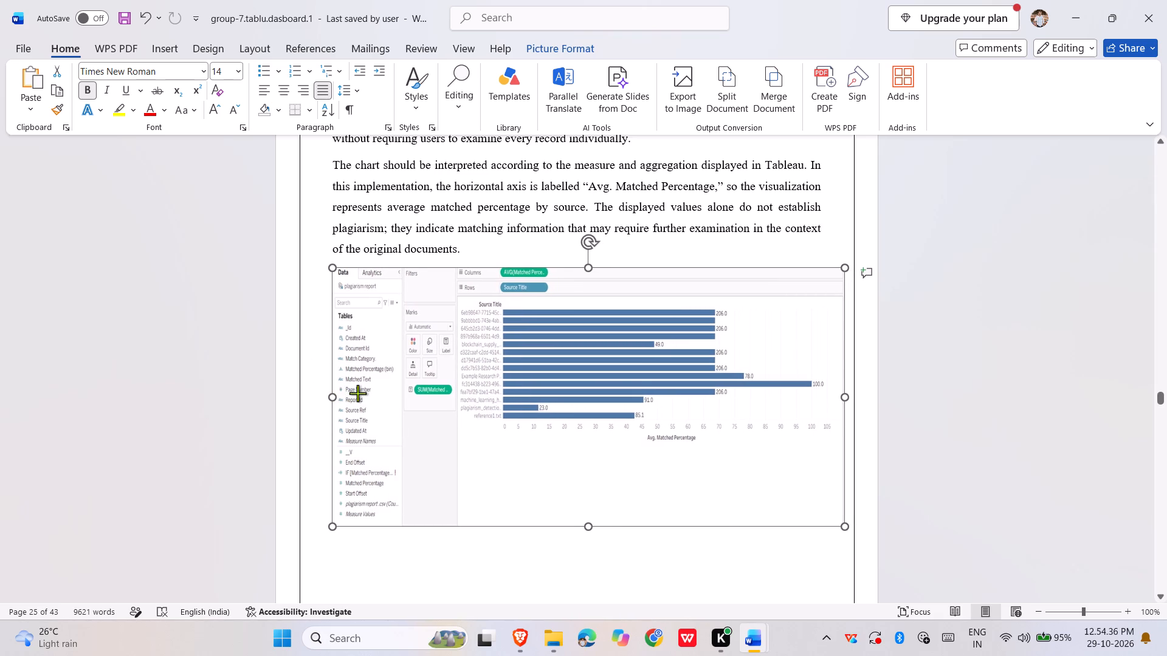
left_click_drag(357, 393, 358, 392)
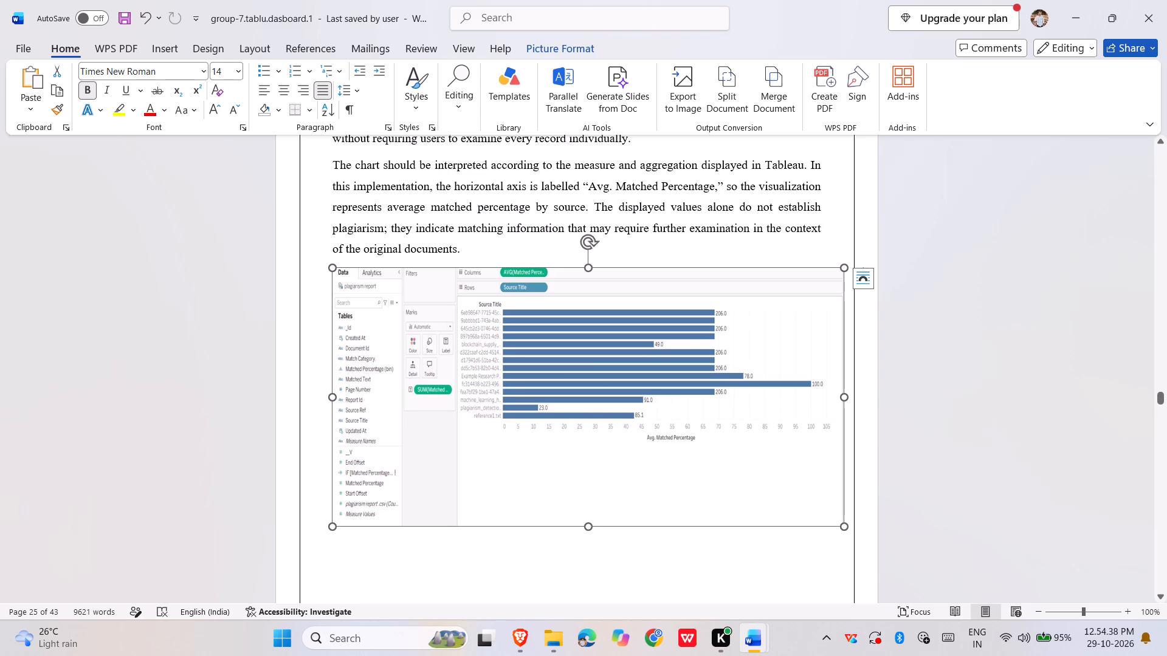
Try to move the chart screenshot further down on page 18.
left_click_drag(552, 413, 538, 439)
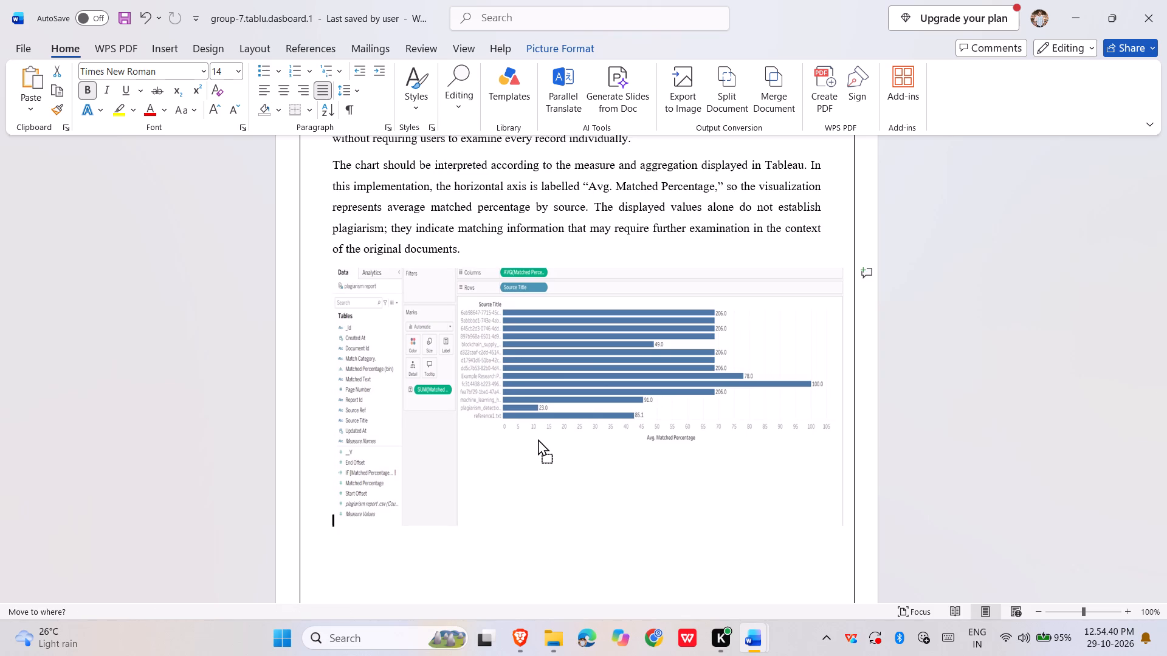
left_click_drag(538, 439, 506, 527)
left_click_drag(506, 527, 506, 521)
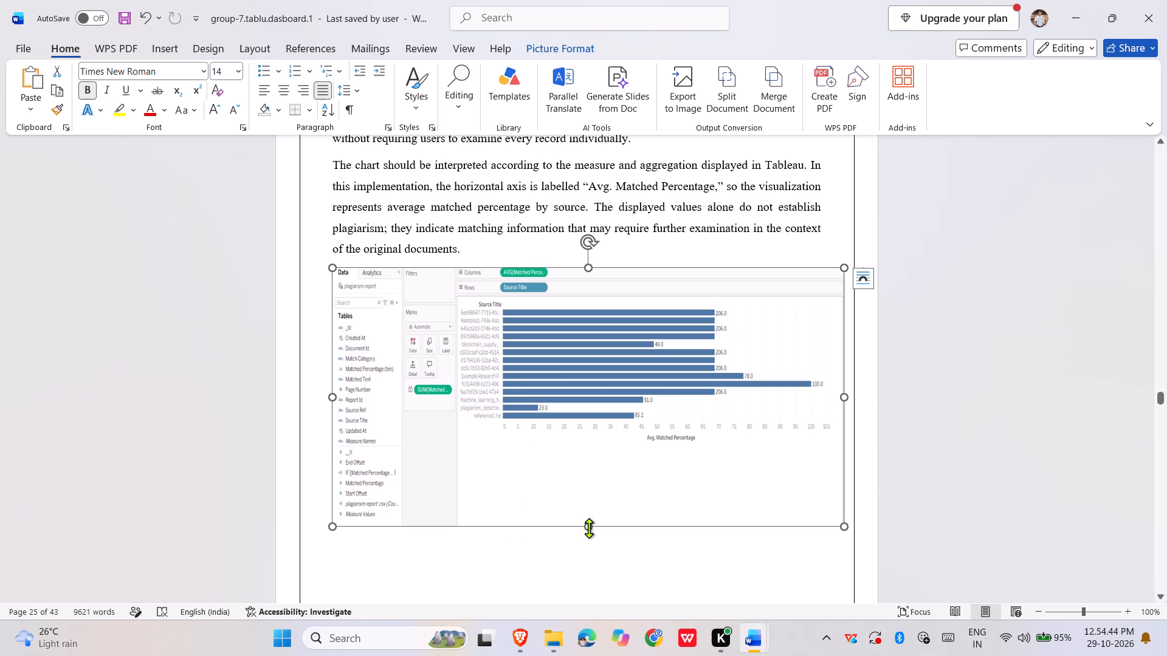
Stretch the chart screenshot a little further downward, keeping its narrowed width.
left_click_drag(589, 528, 593, 561)
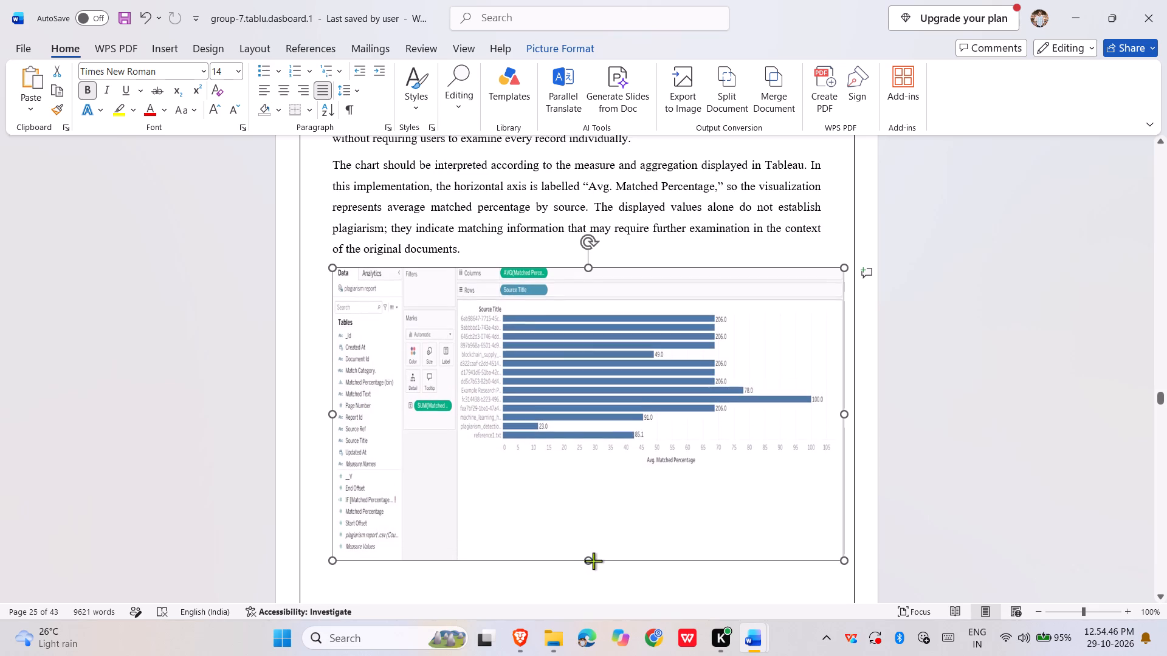
left_click_drag(593, 561, 597, 565)
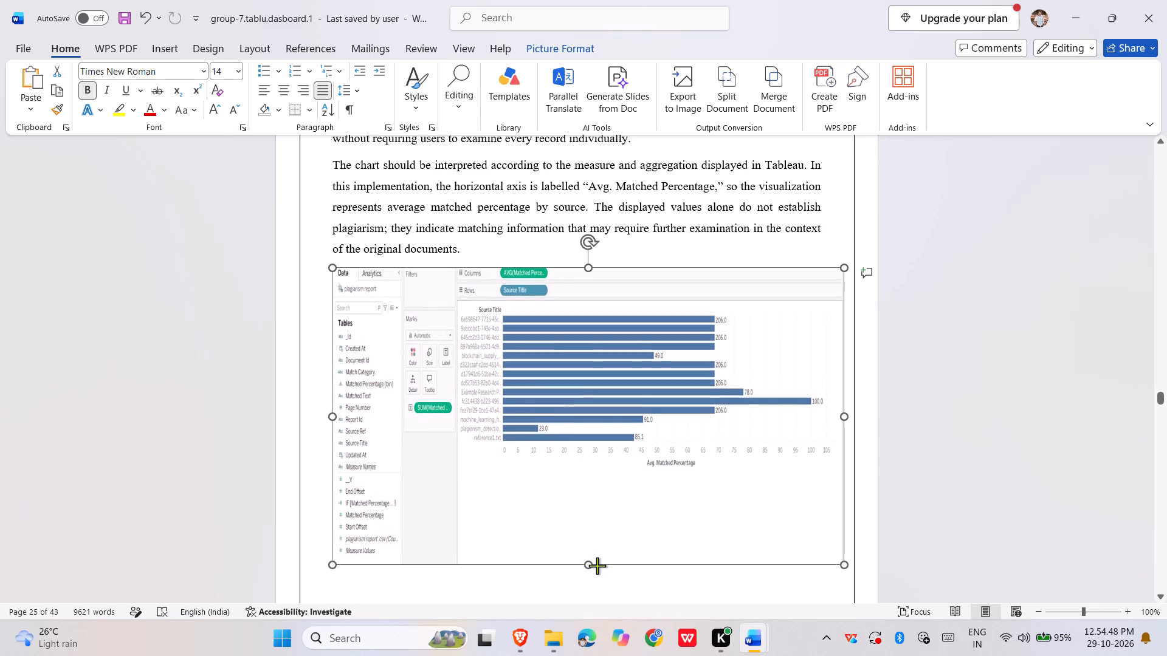
left_click_drag(597, 565, 596, 566)
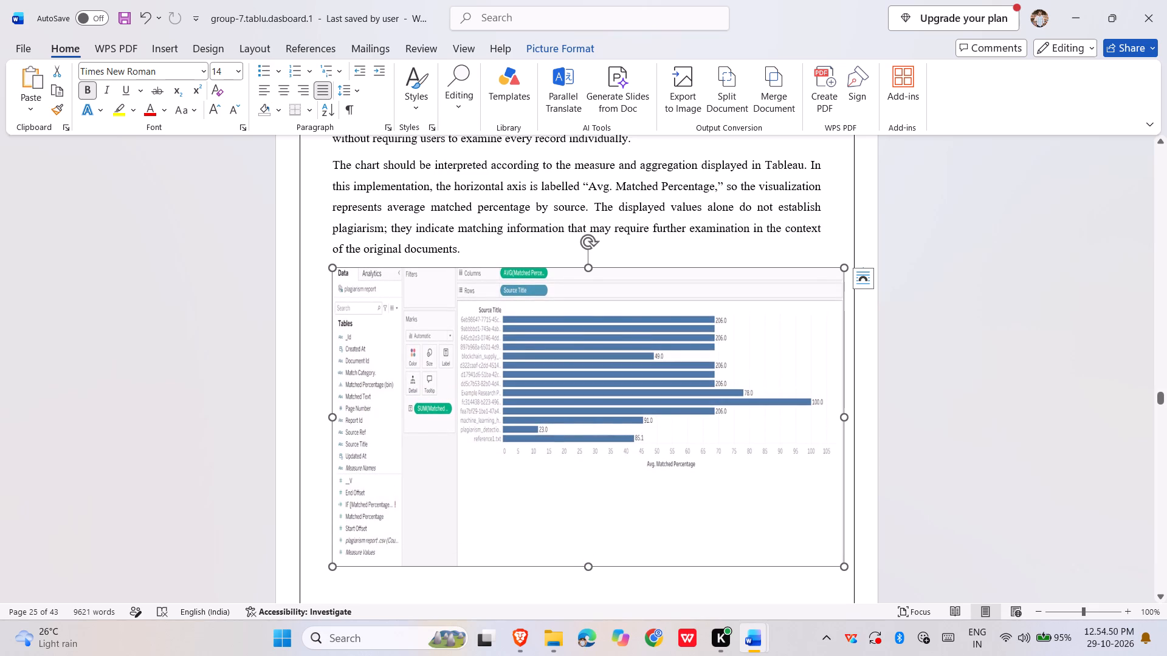
Delete the blank lines directly before the Figure 4.1 caption to pull it from the following page back onto page 18.
scroll(512, 389, "down", 4)
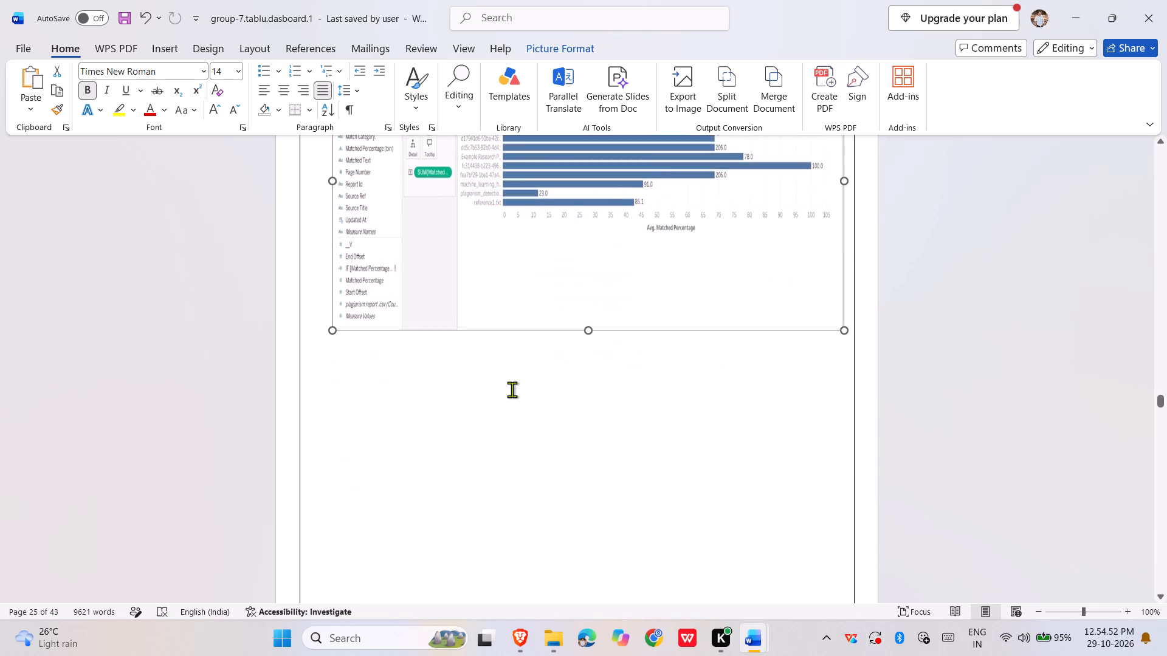
scroll(512, 389, "down", 3)
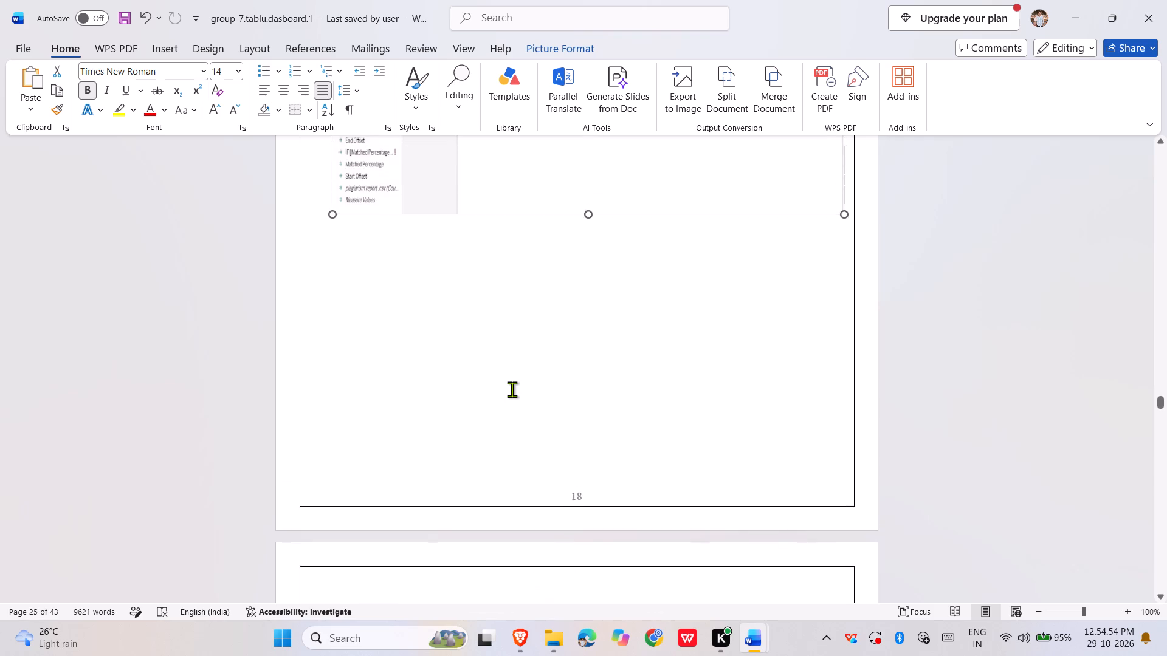
left_click(427, 504)
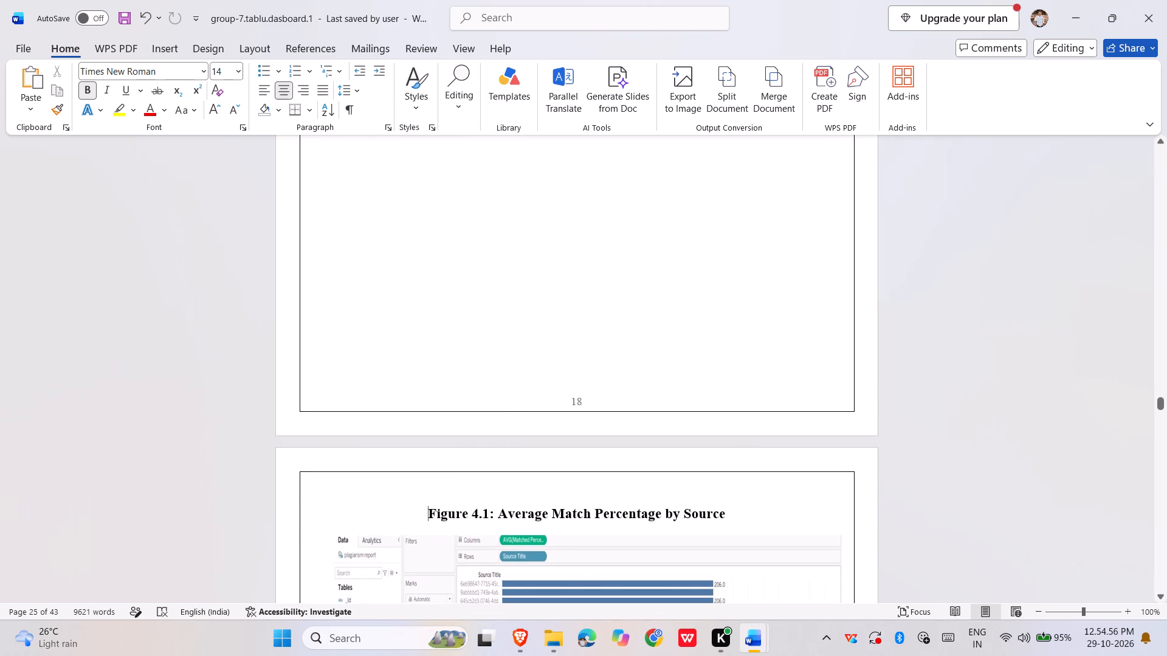
key("BackSpace")
key("BackSpace")
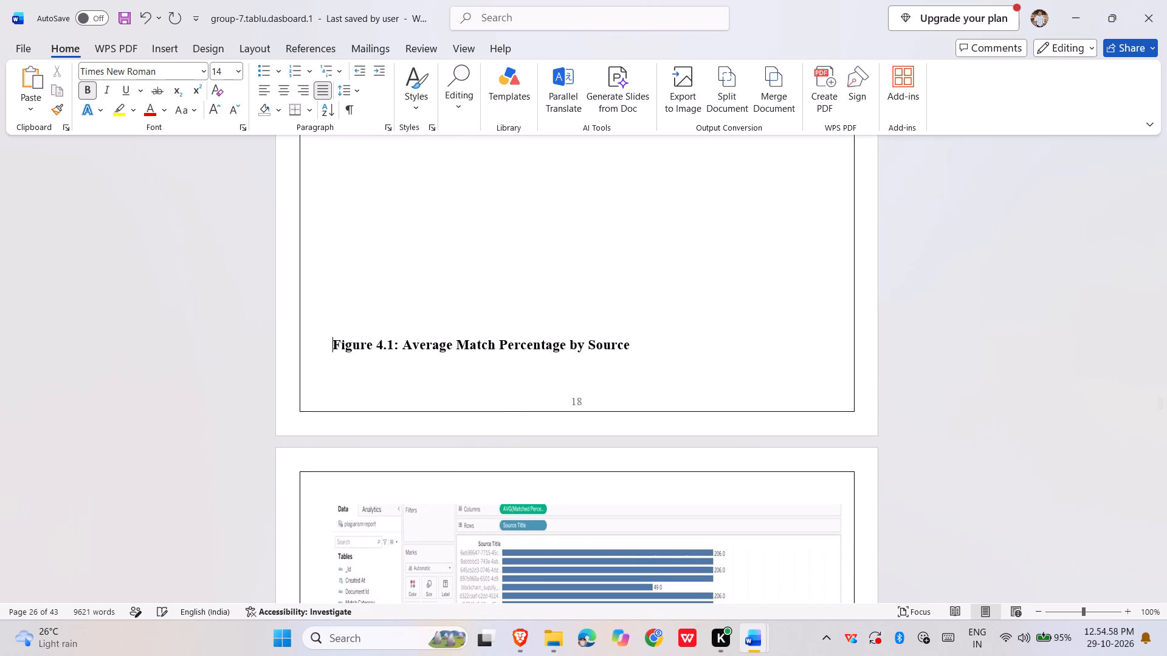
Delete the remaining blank lines above the Figure 4.1 caption so that it sits directly beneath the chart screenshot on page 18.
key("BackSpace")
scroll(427, 504, "up", 2)
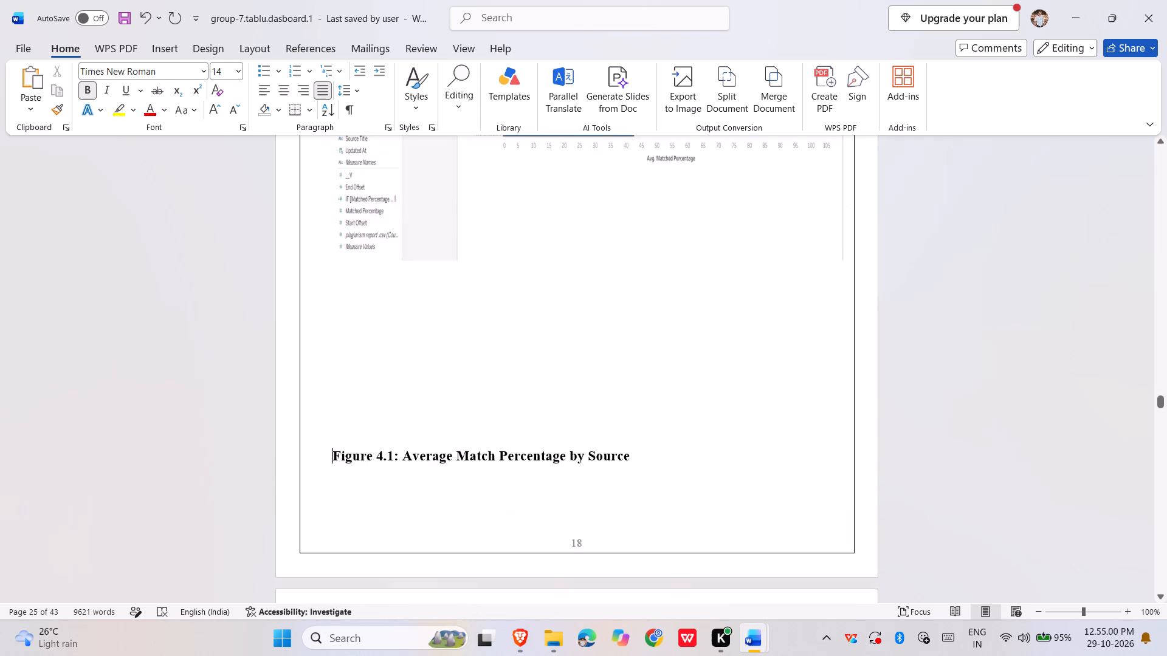
scroll(427, 504, "up", 1)
key("BackSpace")
key("BackSpace")
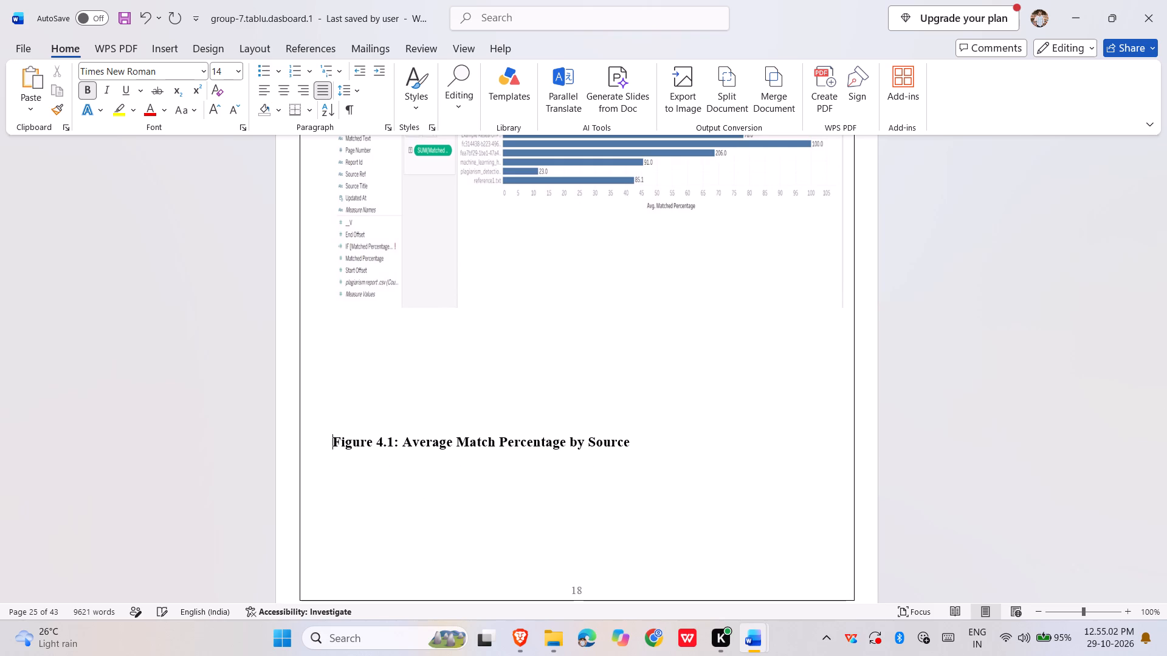
key("BackSpace")
key("BackSpace")
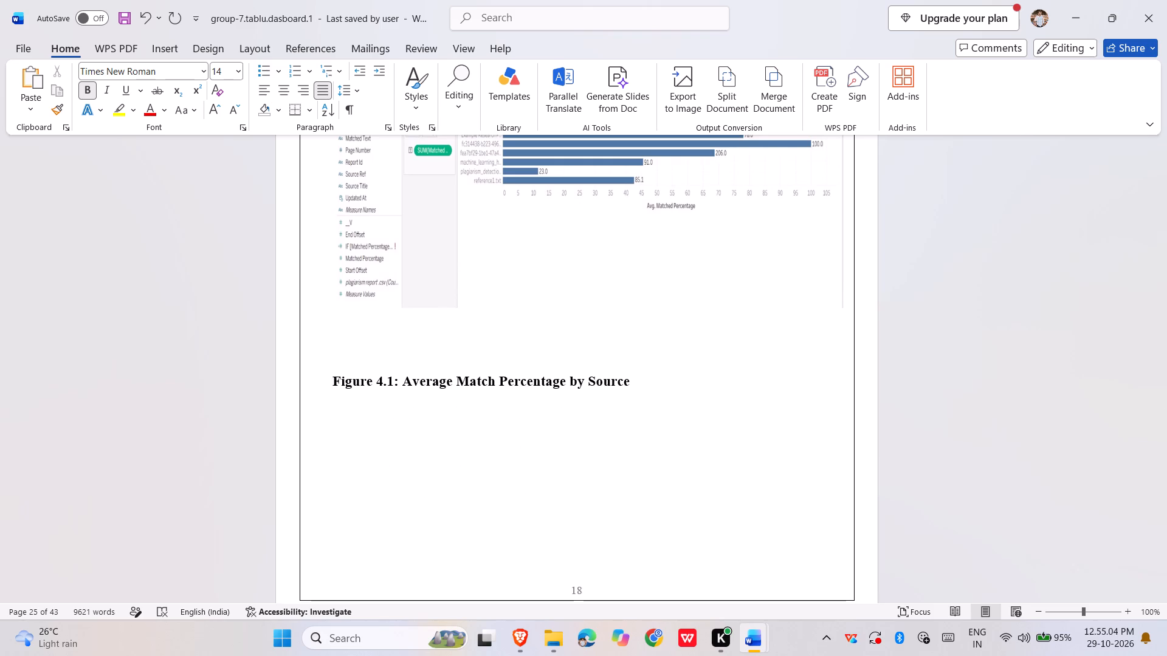
left_click(284, 90)
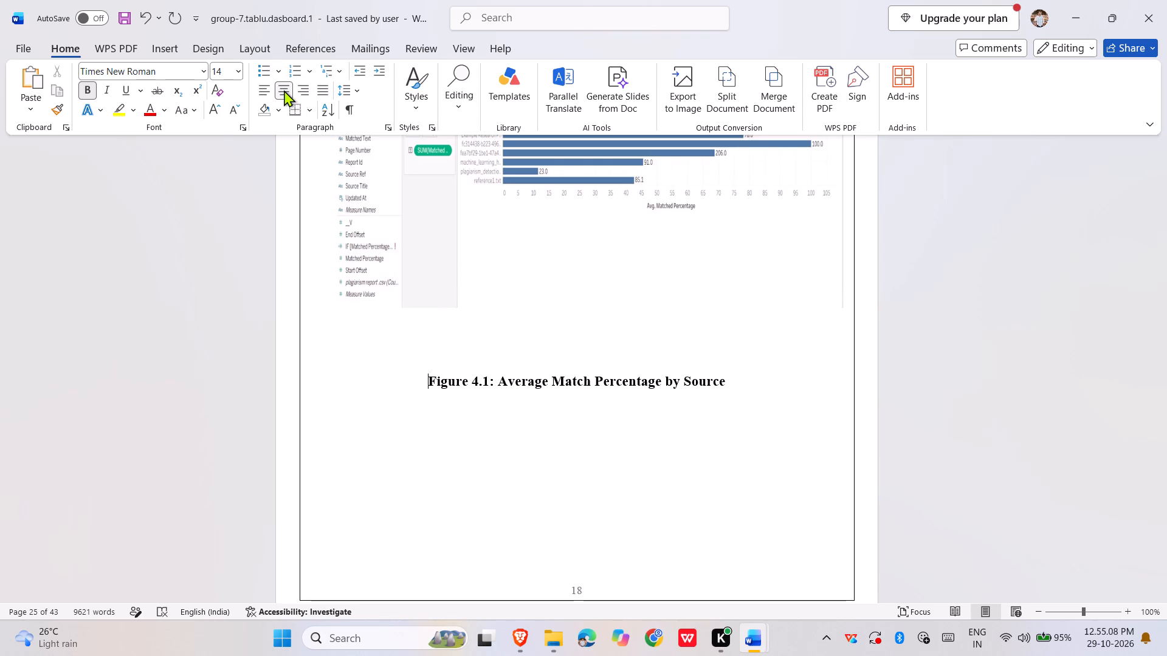
key("BackSpace")
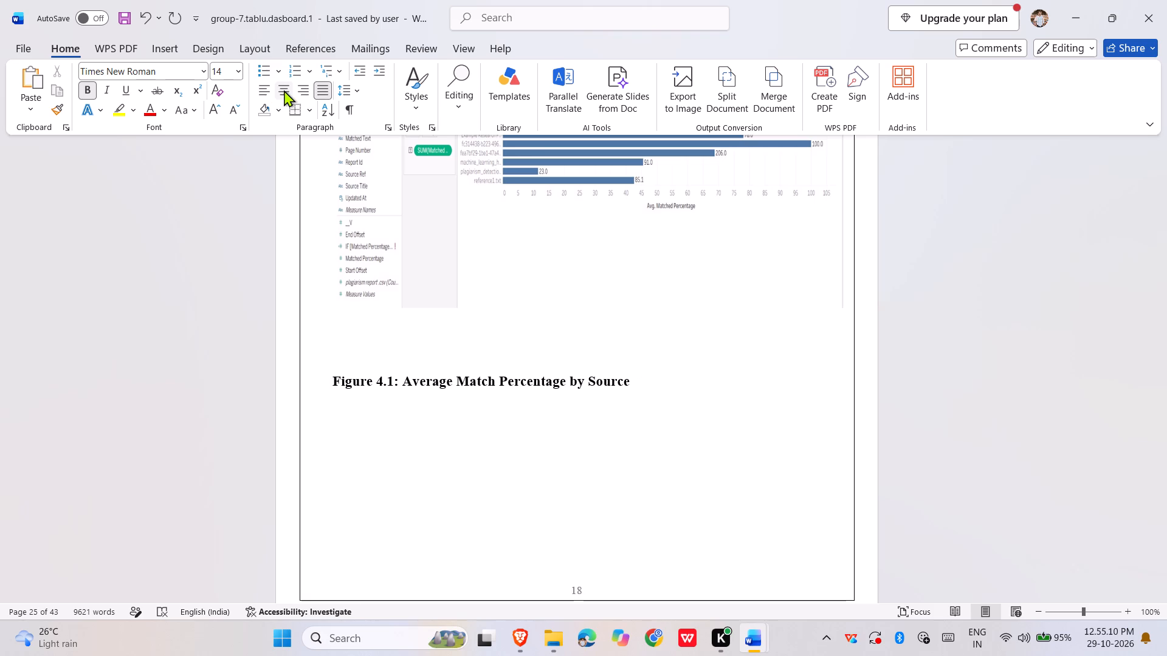
key("BackSpace")
key("BackSpace")
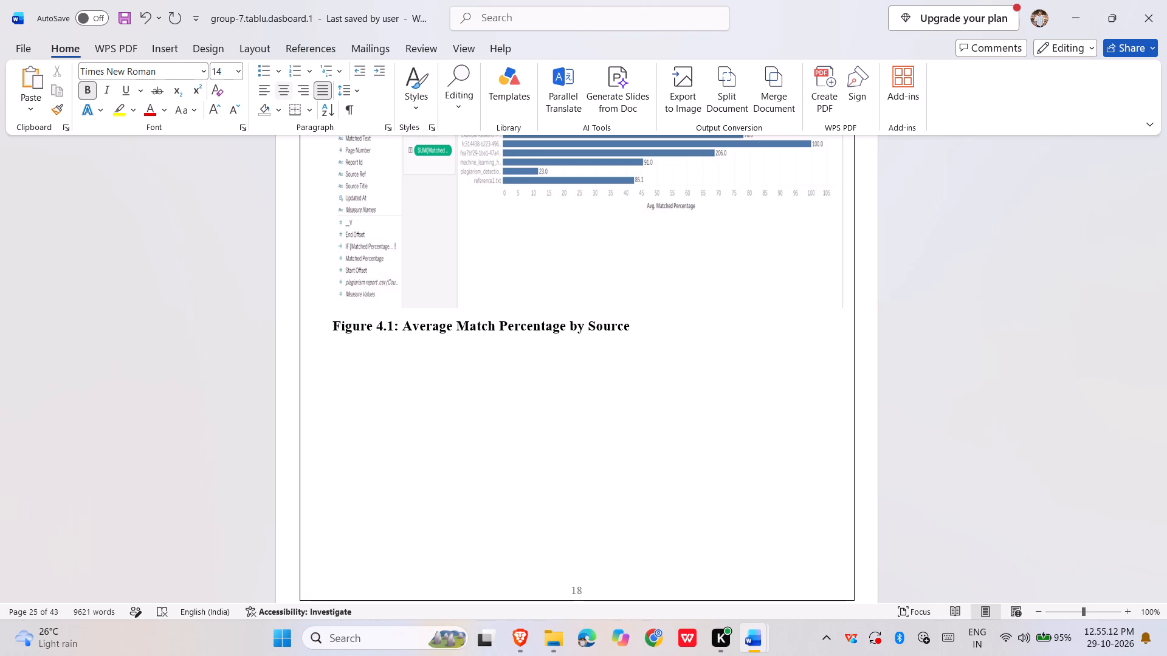
Center the caption "Figure 4.1: Average Match Percentage by Source" beneath the chart screenshot.
left_click(286, 92)
scroll(396, 338, "up", 3)
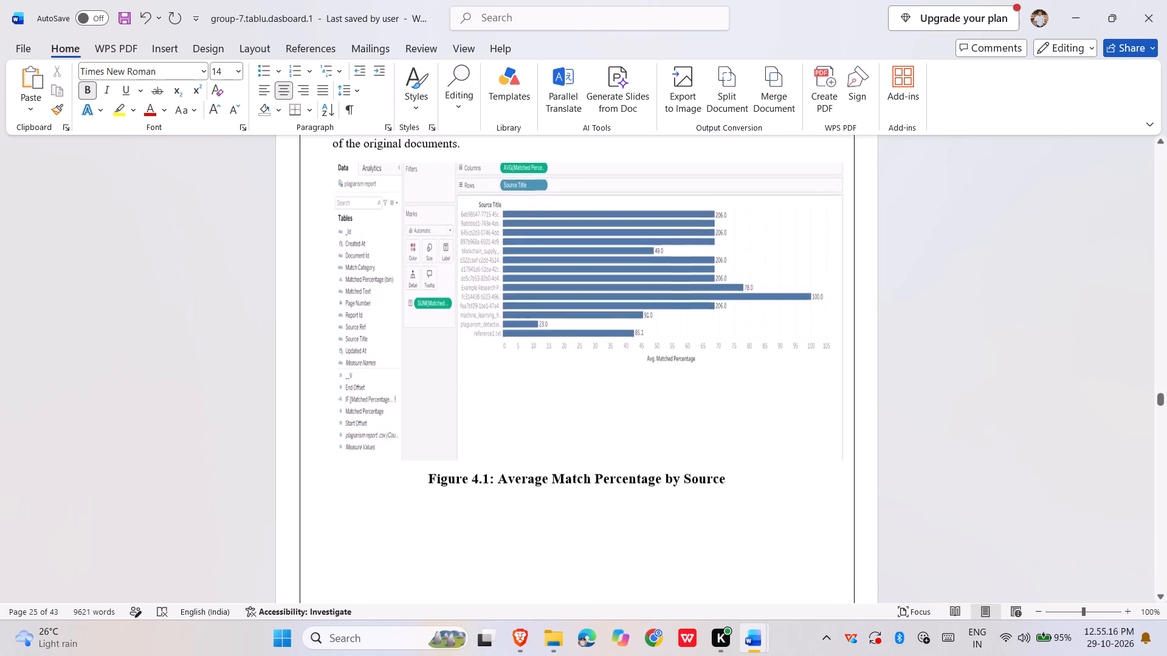
scroll(396, 338, "up", 2)
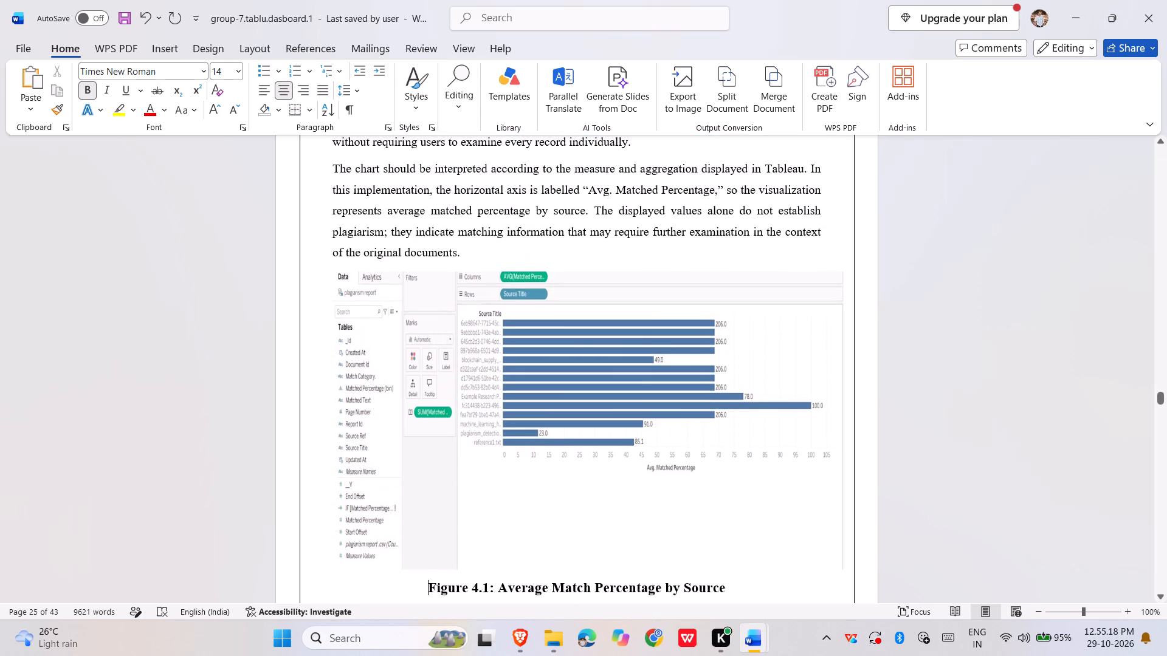
left_click(425, 348)
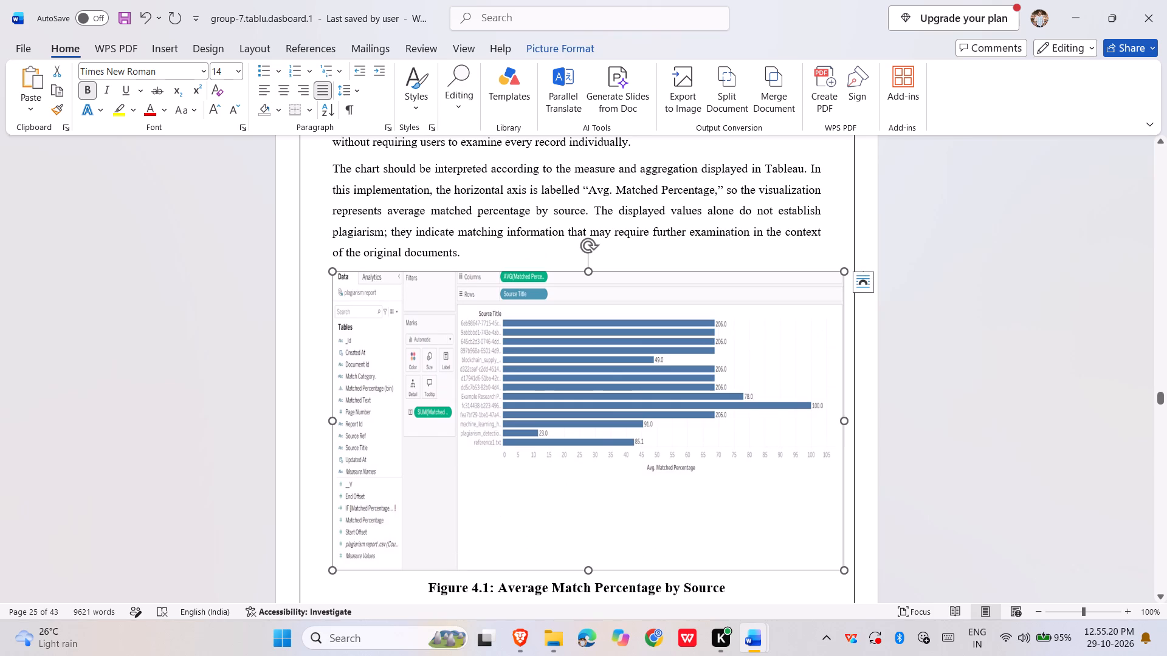
Start a new left-aligned line directly below the Figure 4.1 caption and indent it with three spaces.
scroll(387, 529, "down", 5)
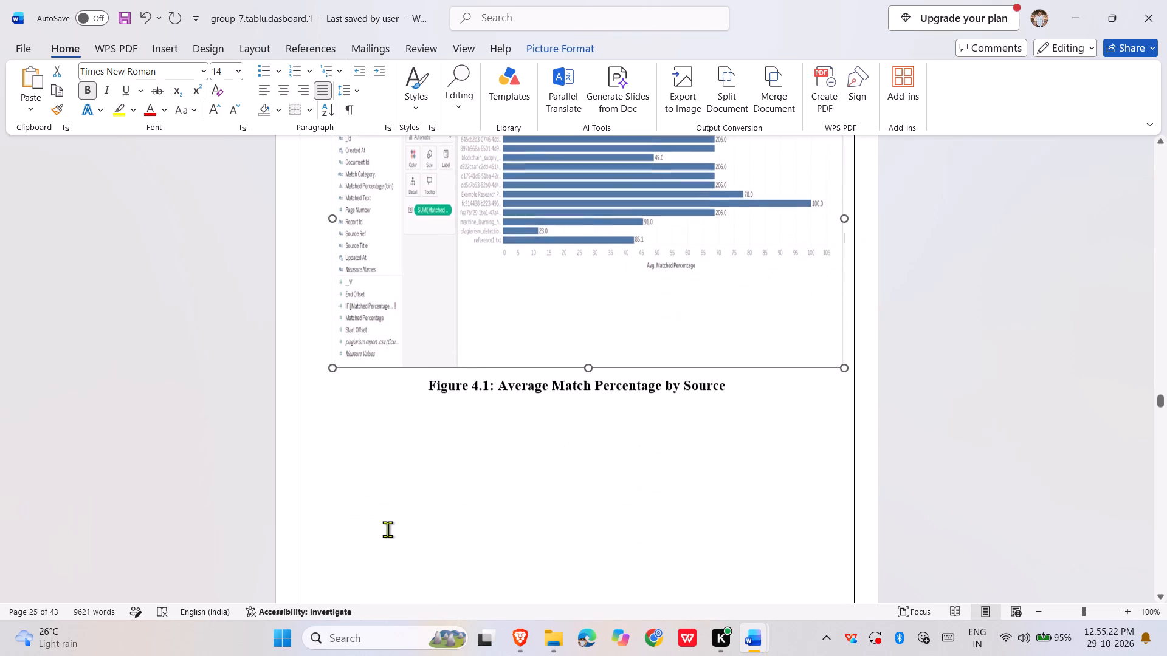
scroll(387, 529, "down", 2)
left_click(761, 306)
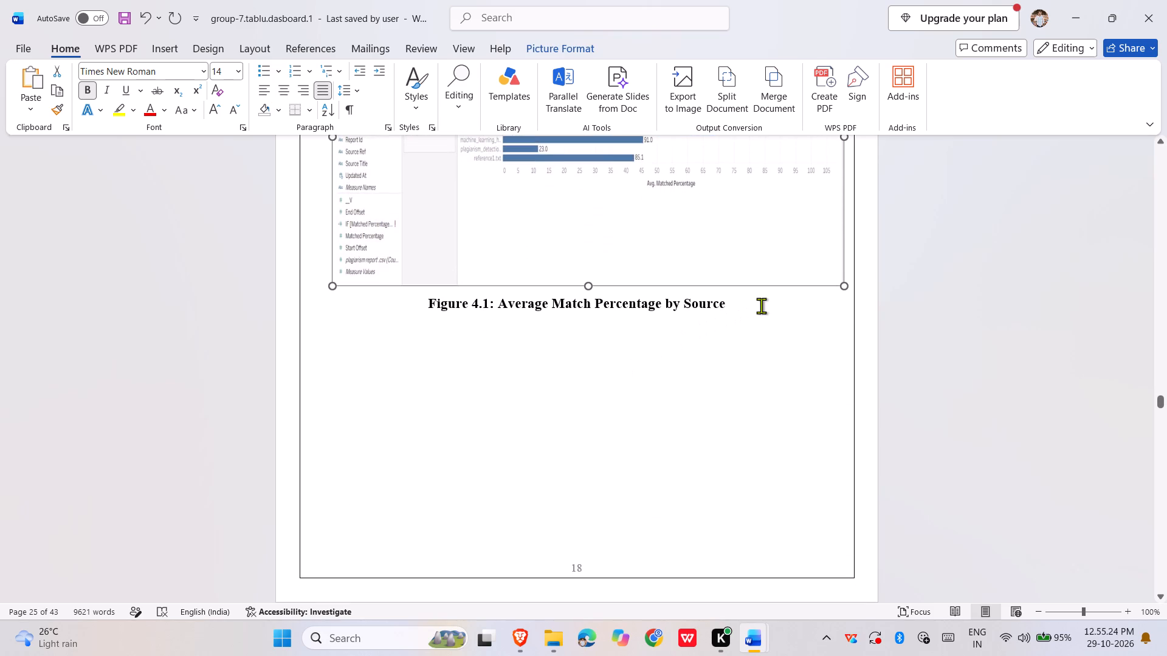
key("Return")
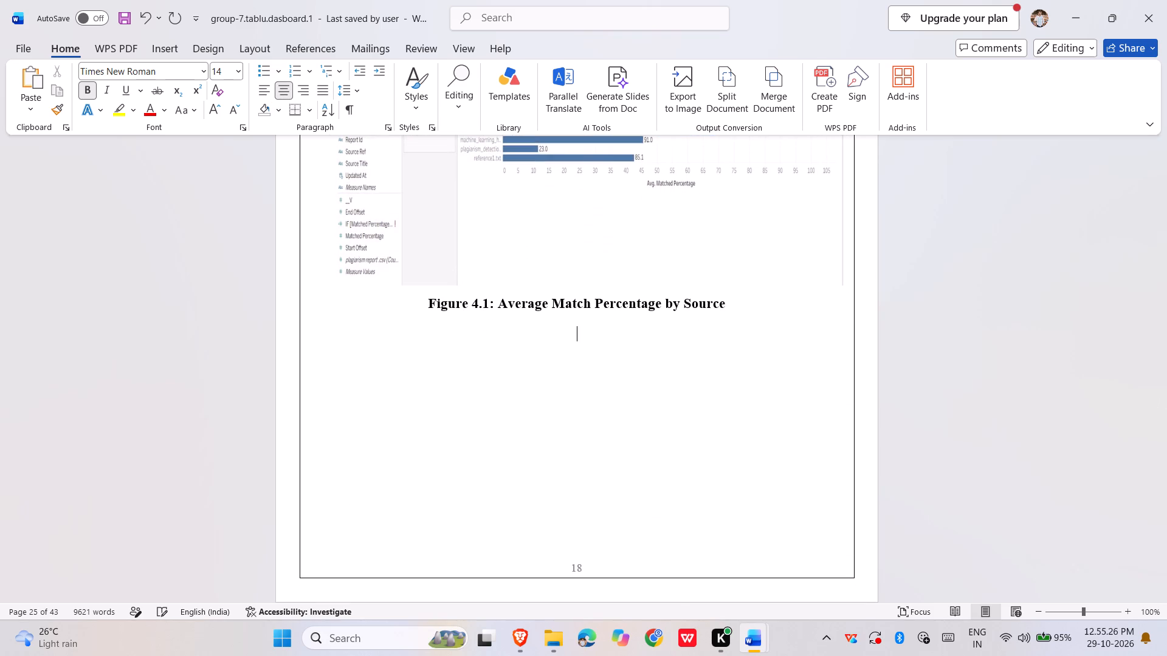
key("Return")
left_click(260, 82)
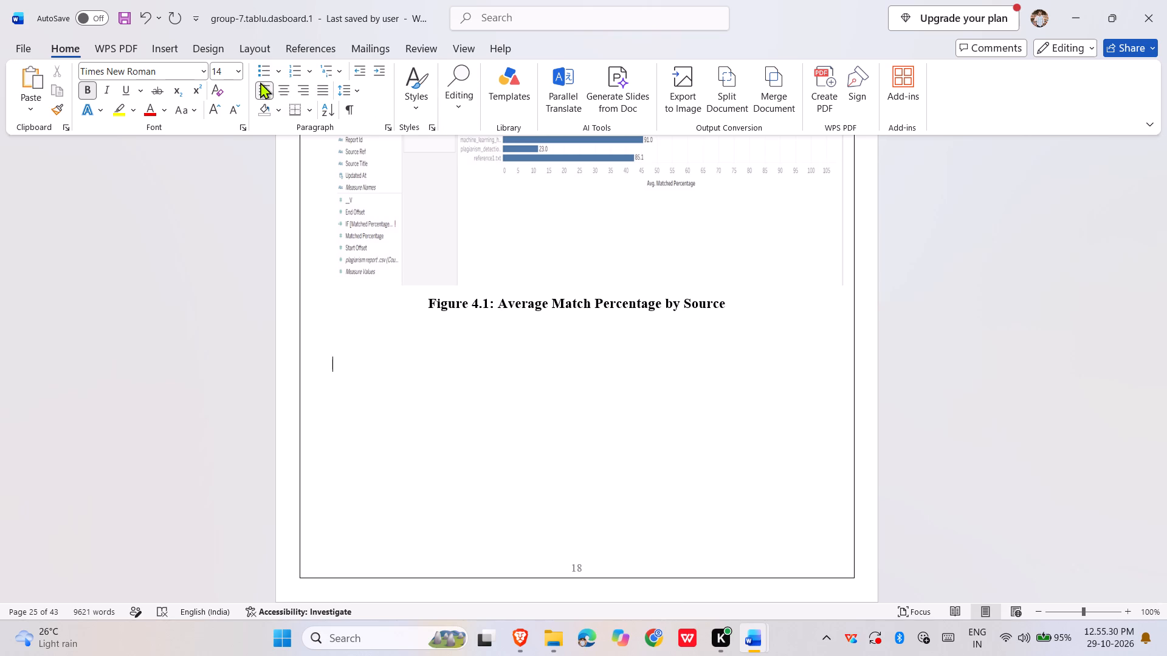
key("BackSpace")
key("space")
key("space")
key("space")
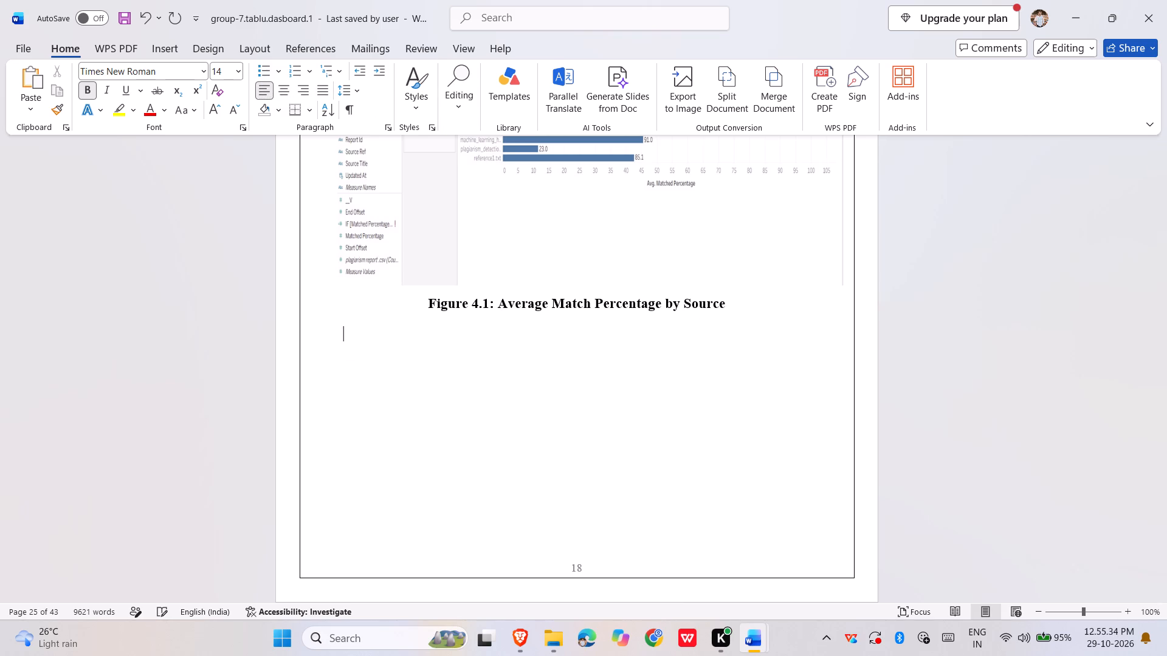
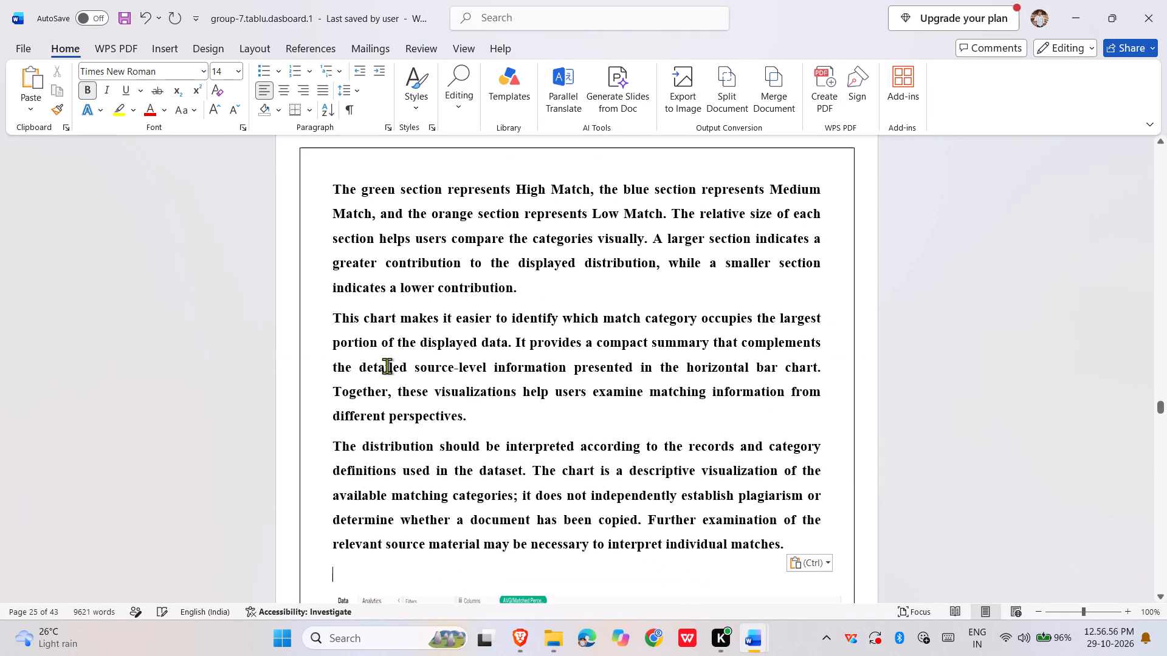
Remove bold from all the pasted Section 4.3 text and set its font size to 12.
scroll(387, 366, "up", 7)
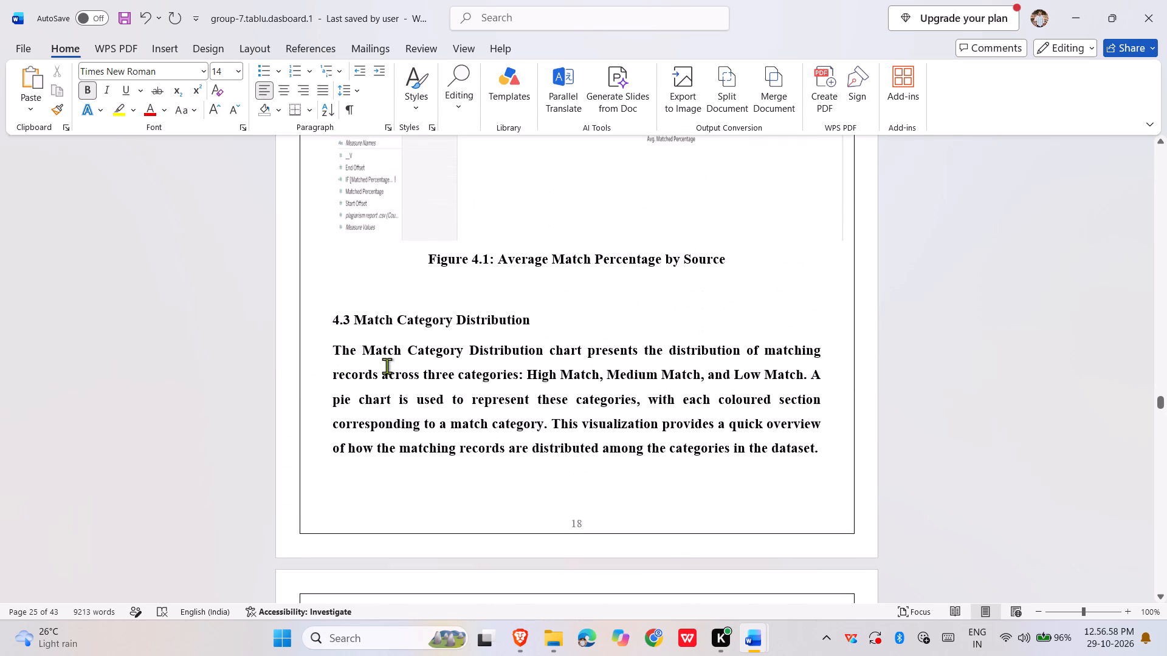
left_click_drag(327, 312, 494, 531)
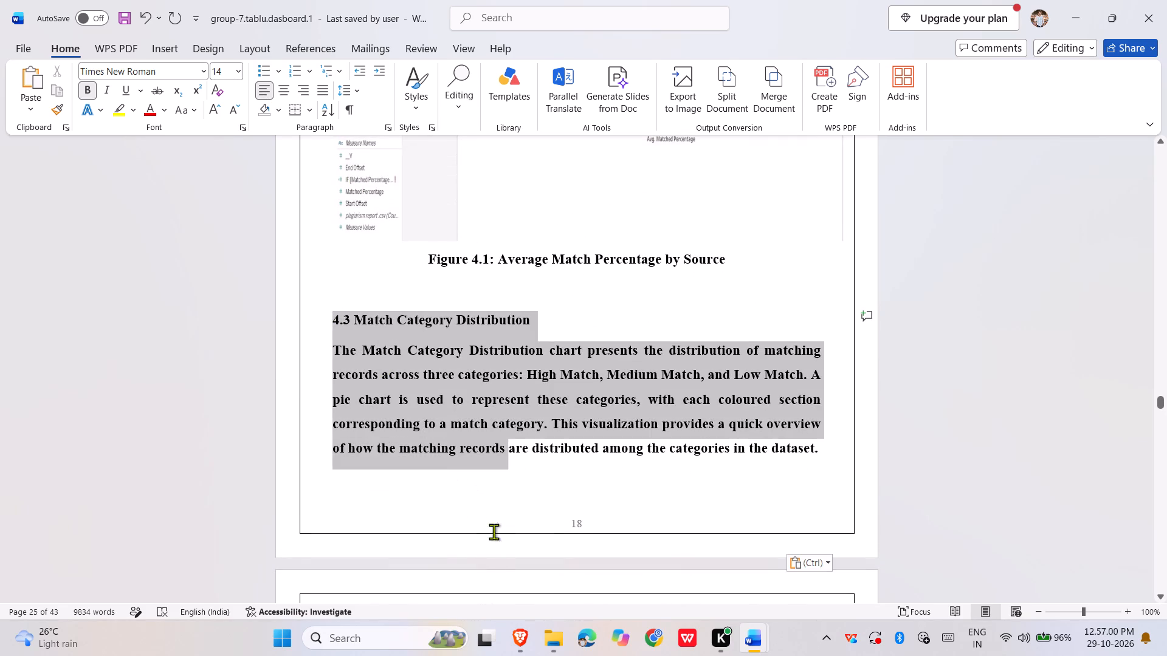
left_click_drag(494, 531, 686, 450)
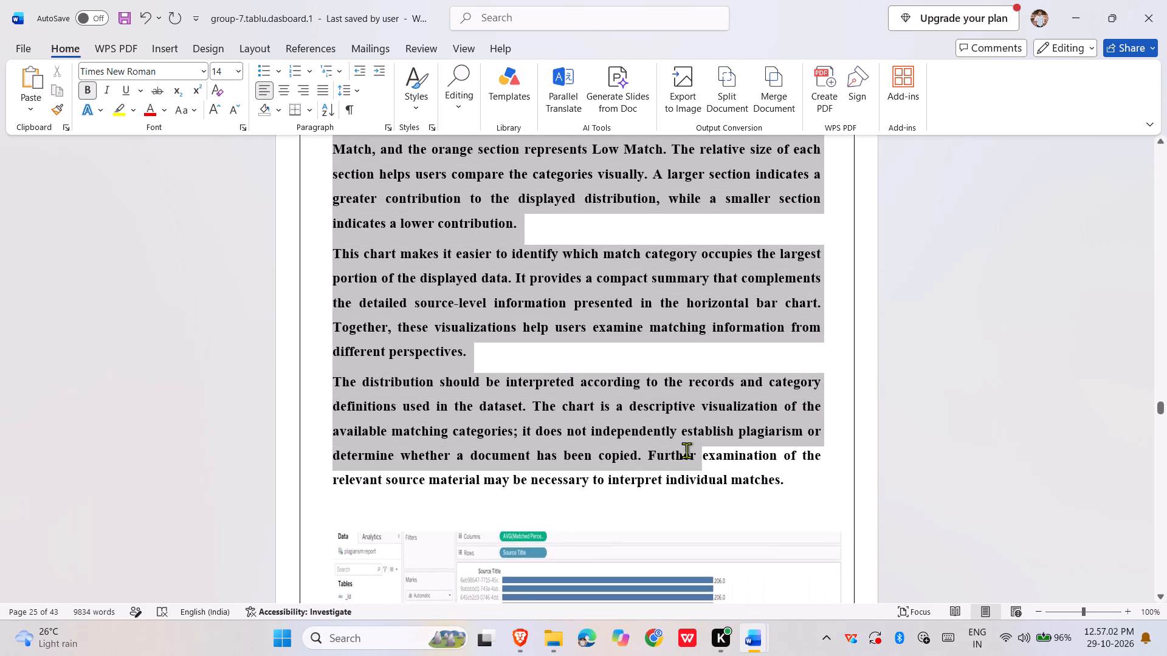
left_click_drag(686, 450, 783, 476)
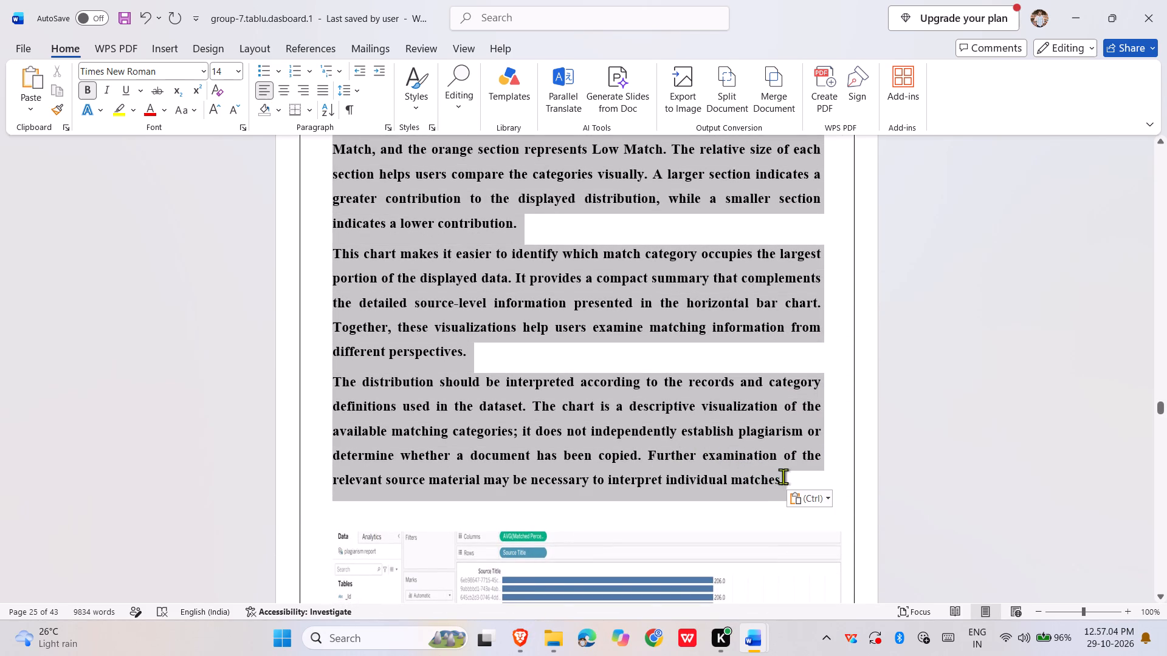
left_click_drag(783, 476, 788, 476)
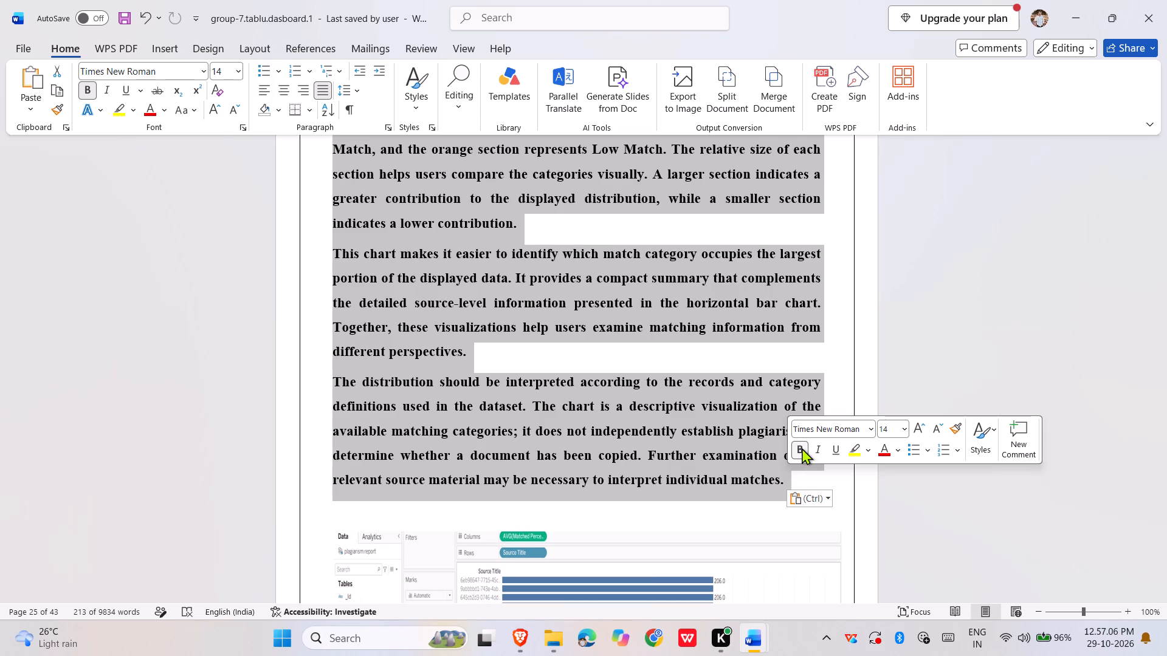
left_click(802, 448)
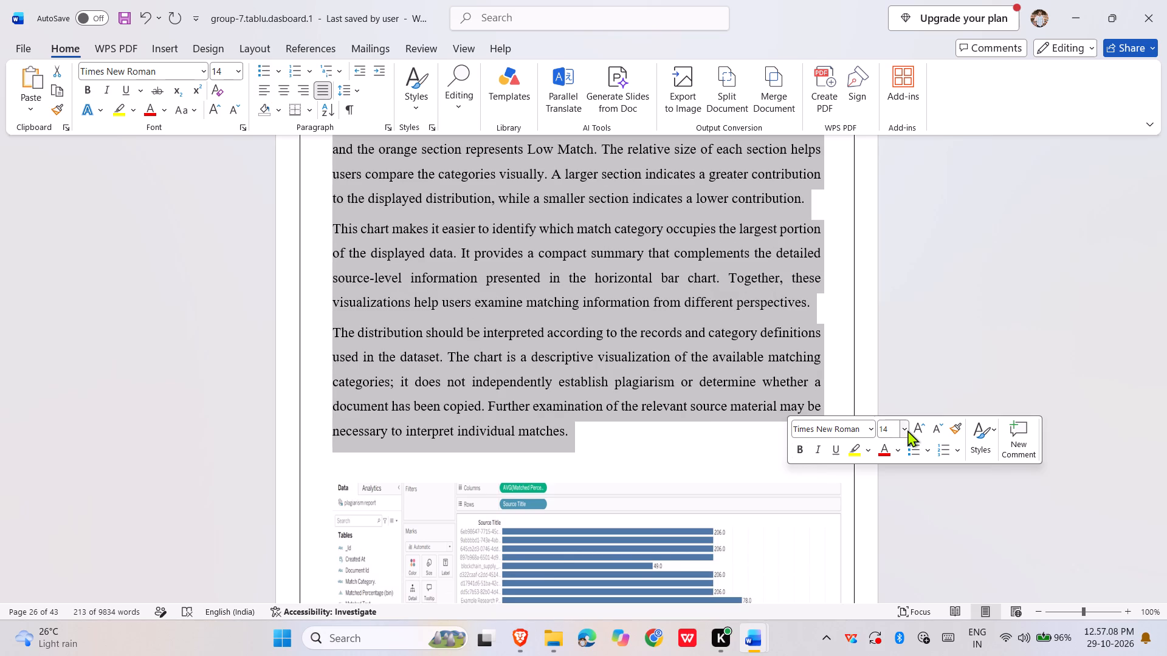
left_click(904, 428)
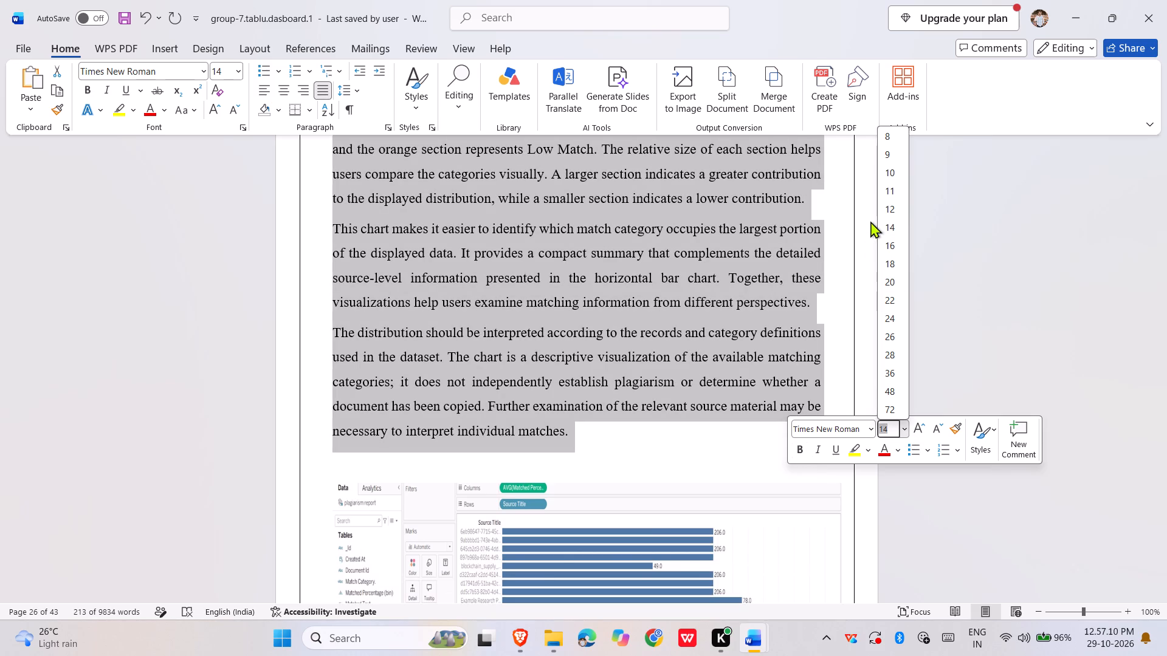
left_click(889, 211)
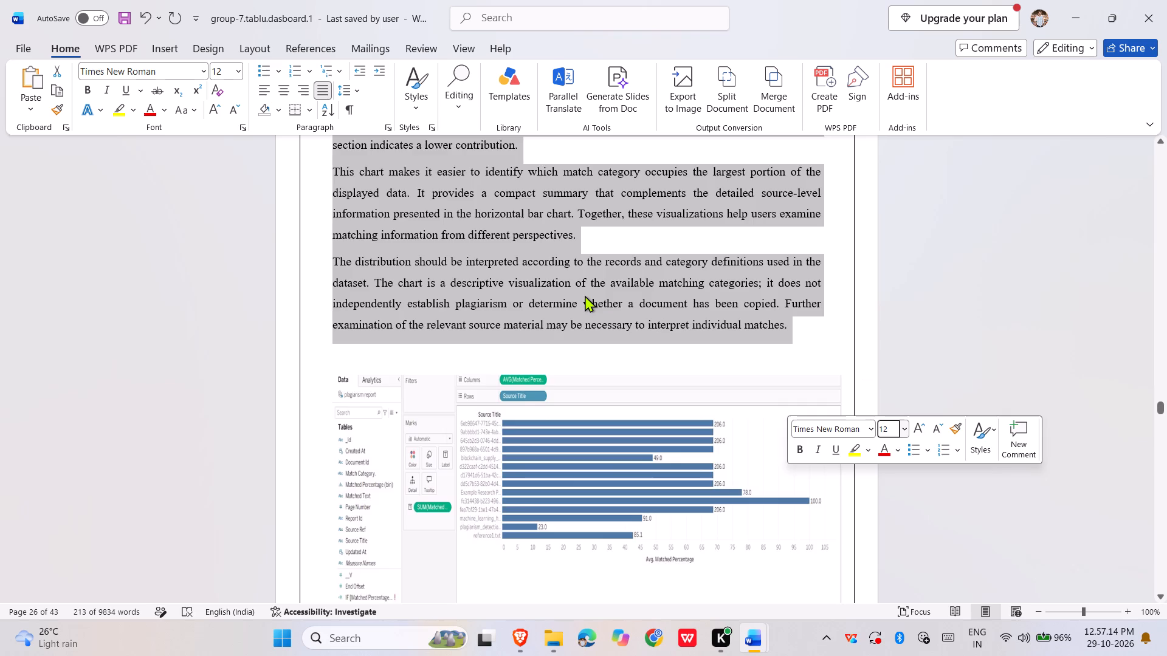
scroll(585, 295, "up", 8)
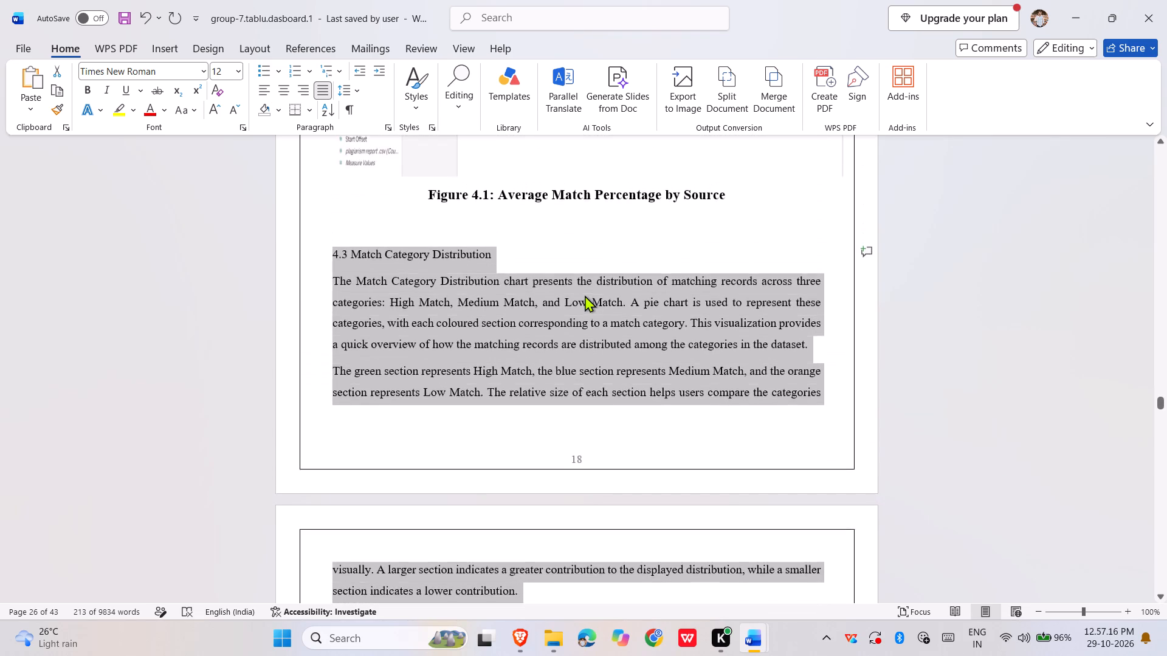
left_click(357, 87)
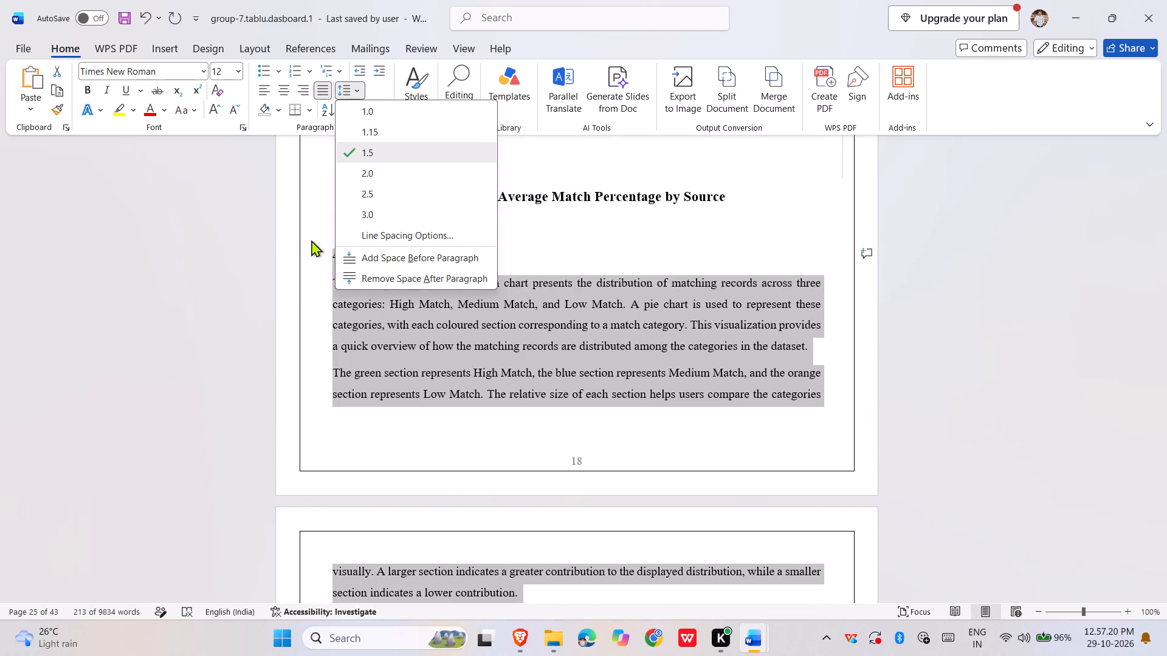
left_click(314, 254)
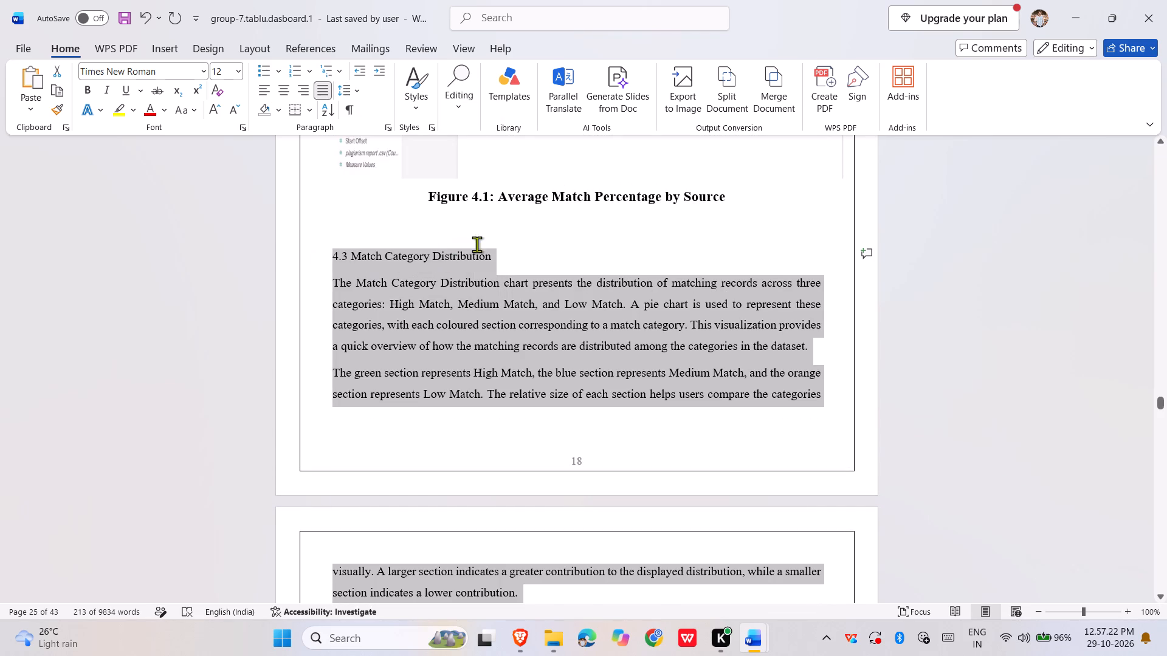
Make the heading "4.3 Match Category Distribution" bold at font size 14.
left_click(492, 249)
left_click_drag(498, 259, 325, 273)
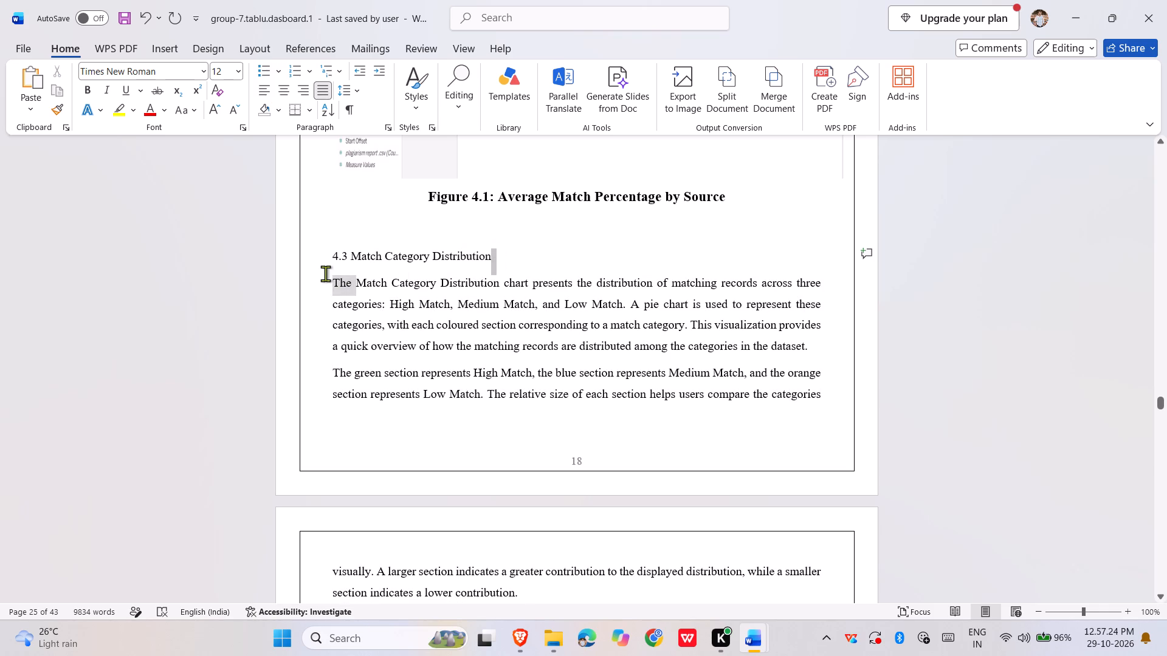
left_click_drag(325, 273, 318, 263)
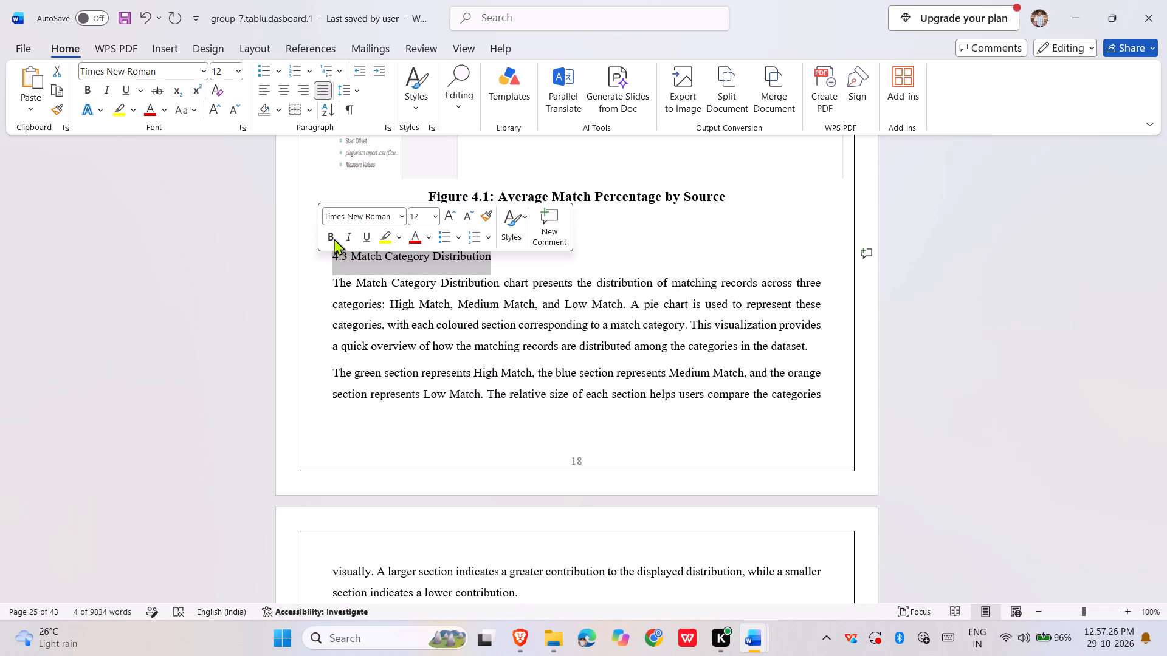
left_click(331, 239)
left_click(435, 216)
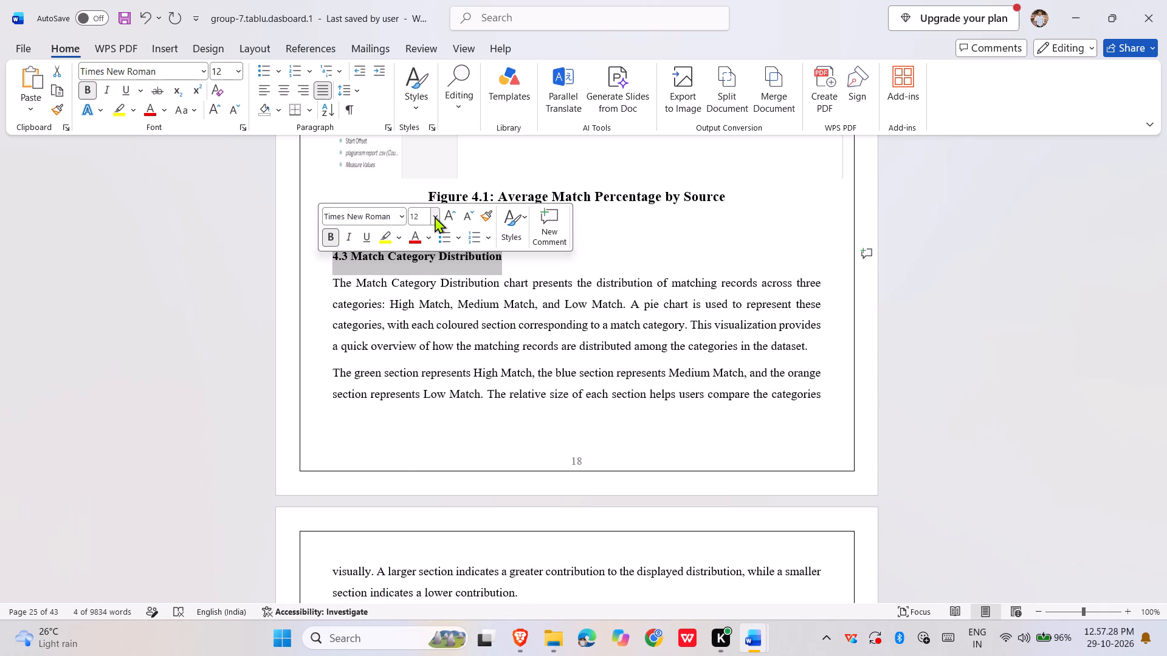
left_click(423, 321)
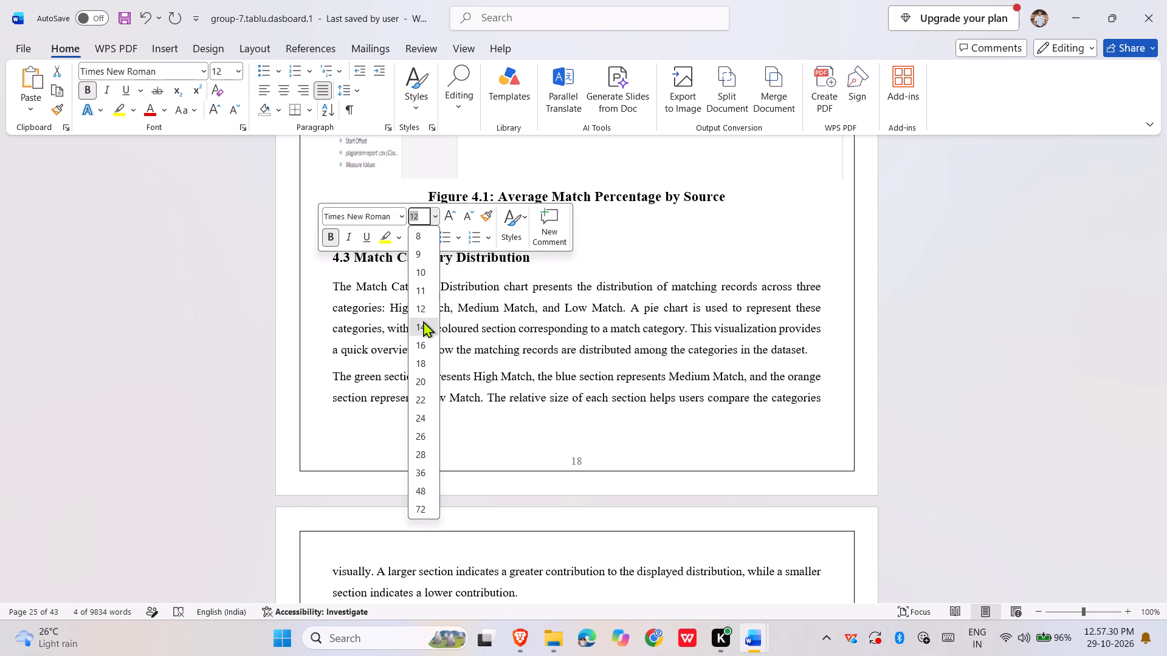
left_click(669, 216)
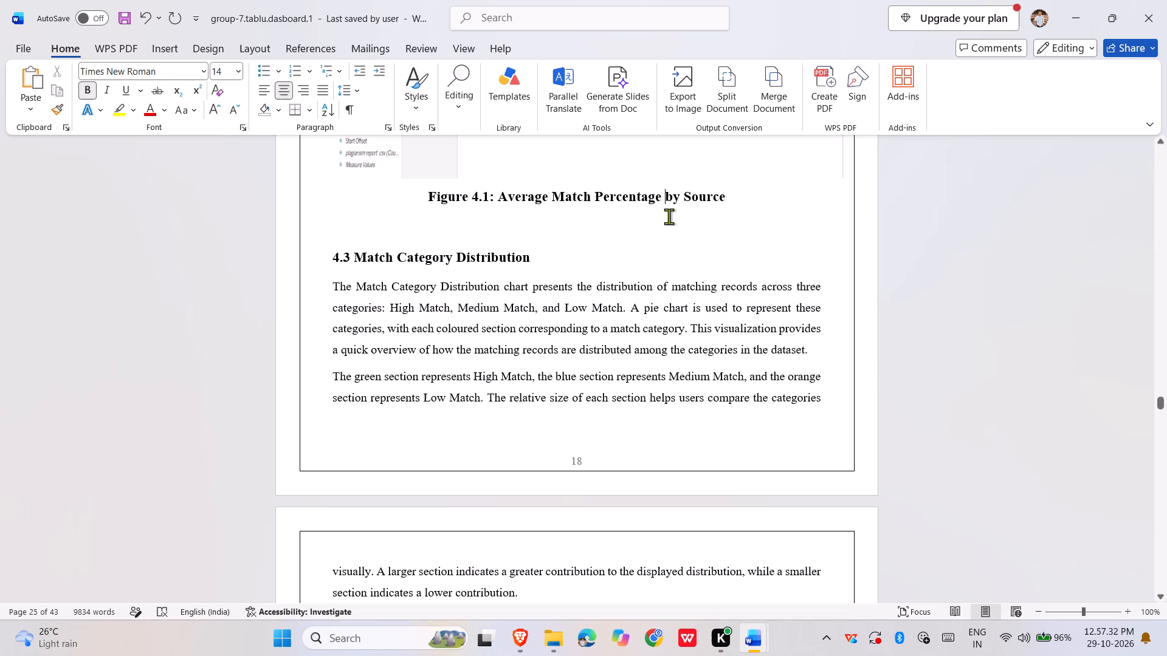
Add one blank line after the last paragraph of Section 4.3, above the bar chart screenshot.
scroll(541, 236, "up", 2)
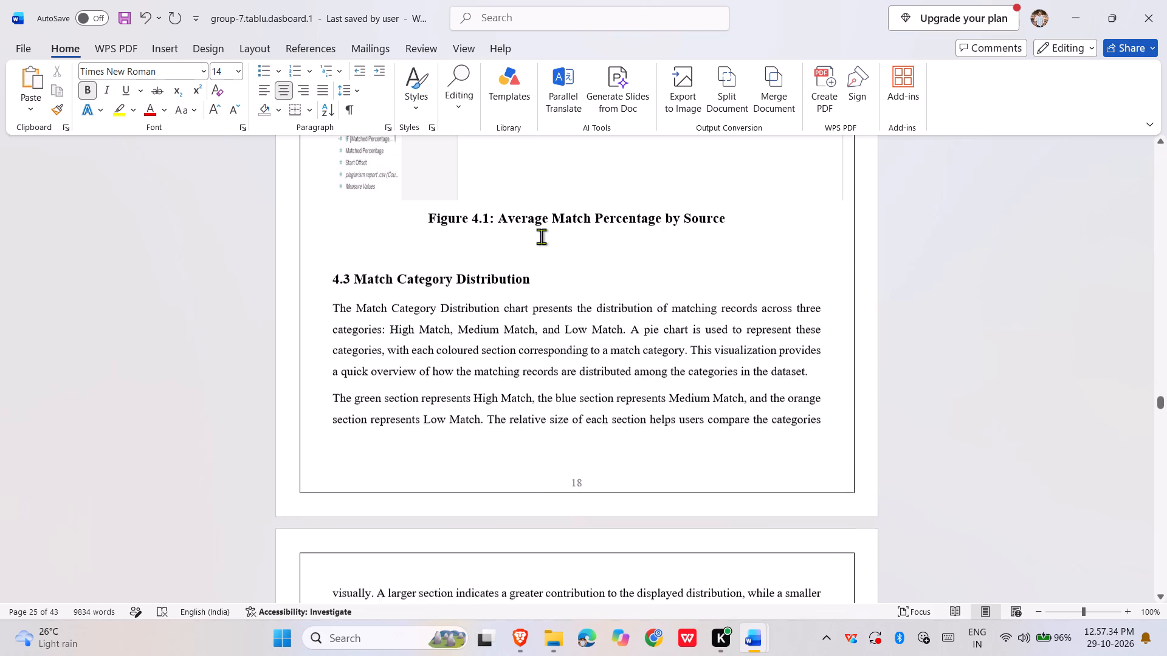
scroll(541, 236, "up", 1)
scroll(541, 236, "down", 9)
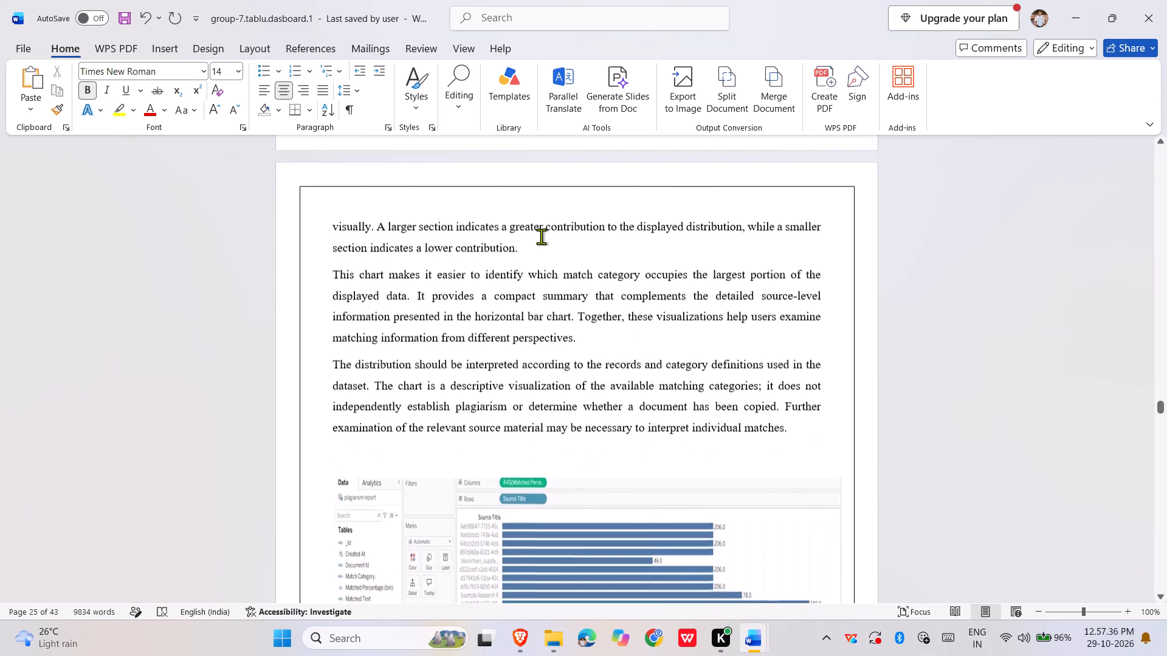
scroll(541, 236, "down", 1)
left_click(800, 319)
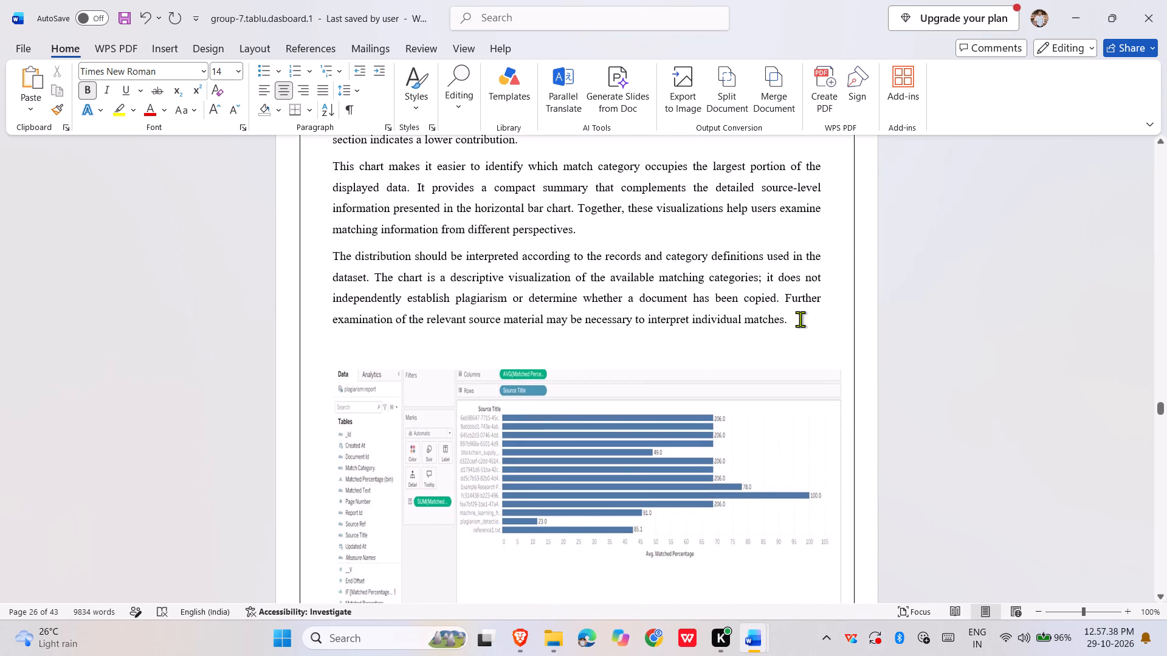
key("Return")
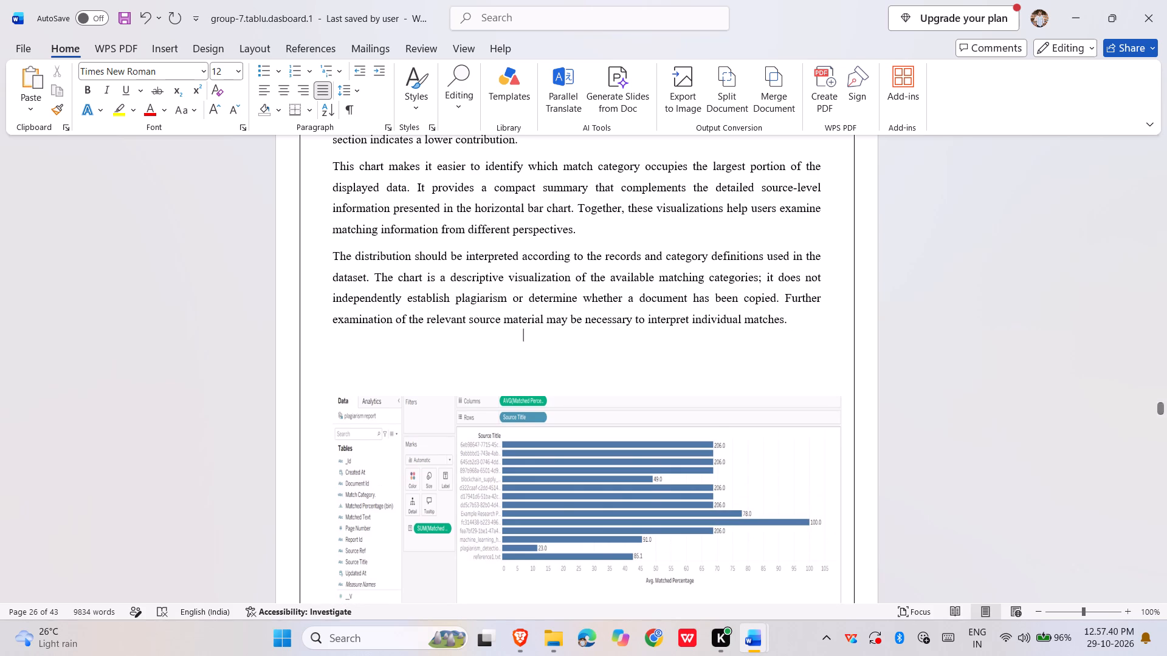
key("Return")
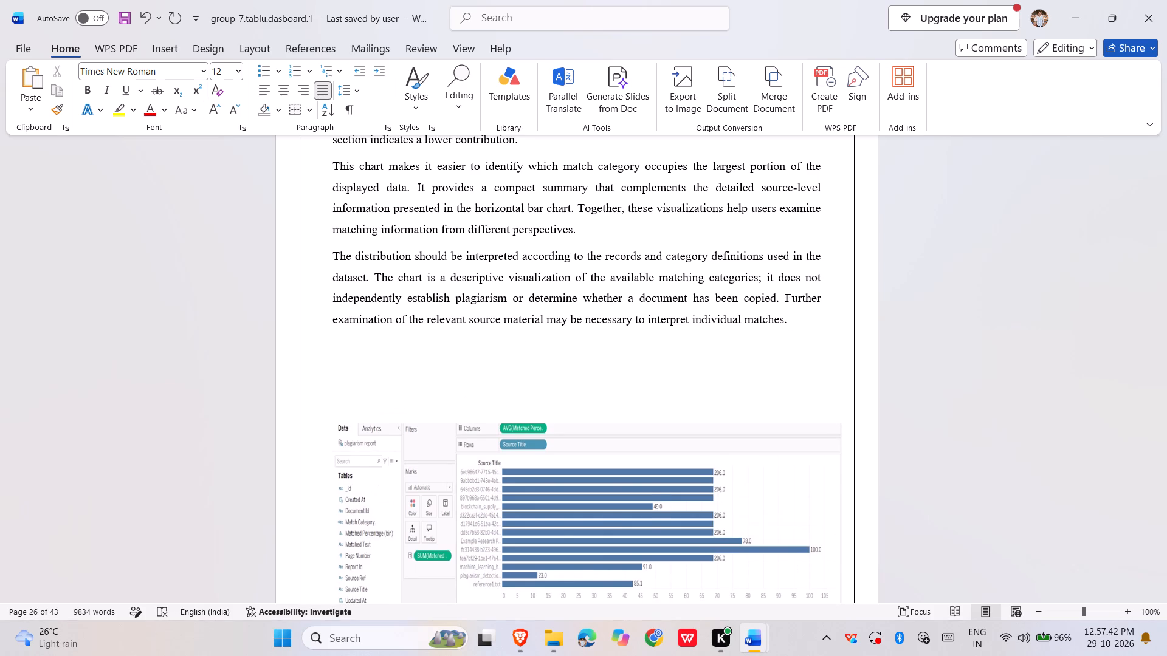
key("BackSpace")
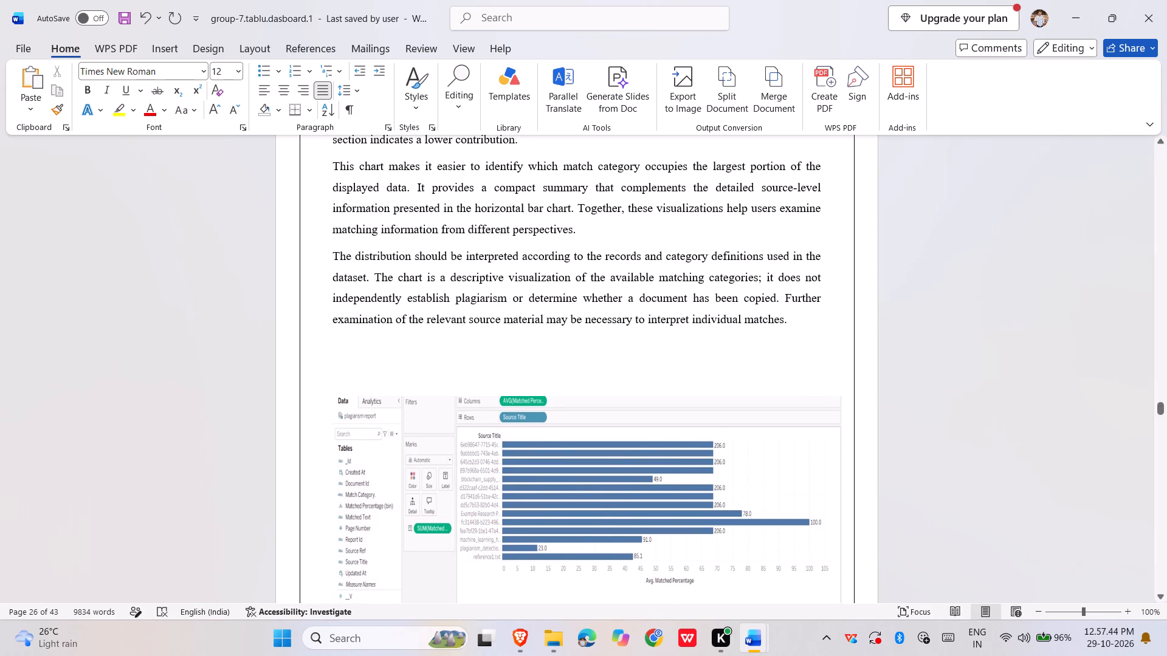
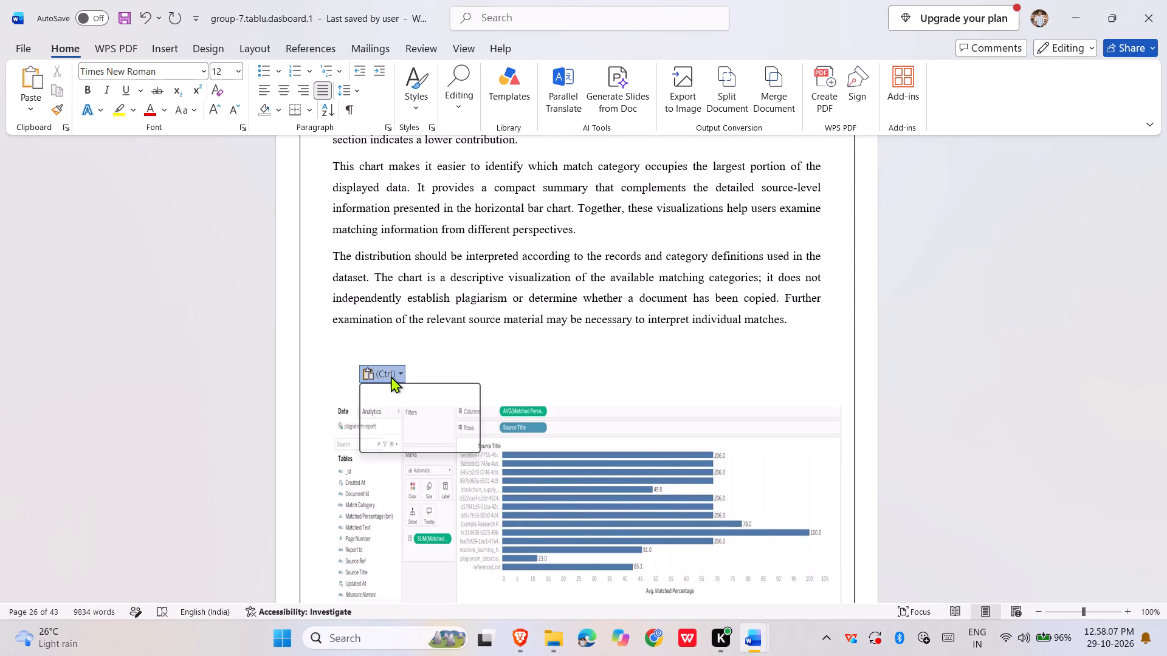
Paste the Match Category Distribution pie chart screenshot below the last paragraph of Section 4.3.
left_click(415, 413)
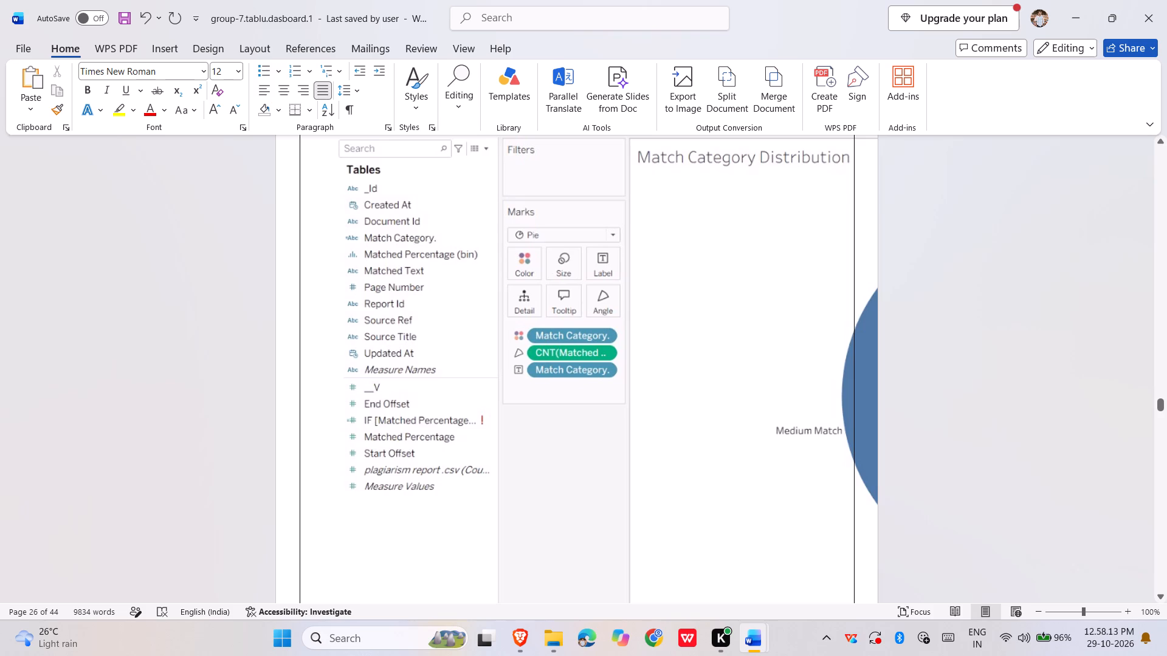
Resize the pasted pie chart screenshot to fit inside the page border, narrowing it to the text area and making it slightly taller.
scroll(568, 427, "down", 3)
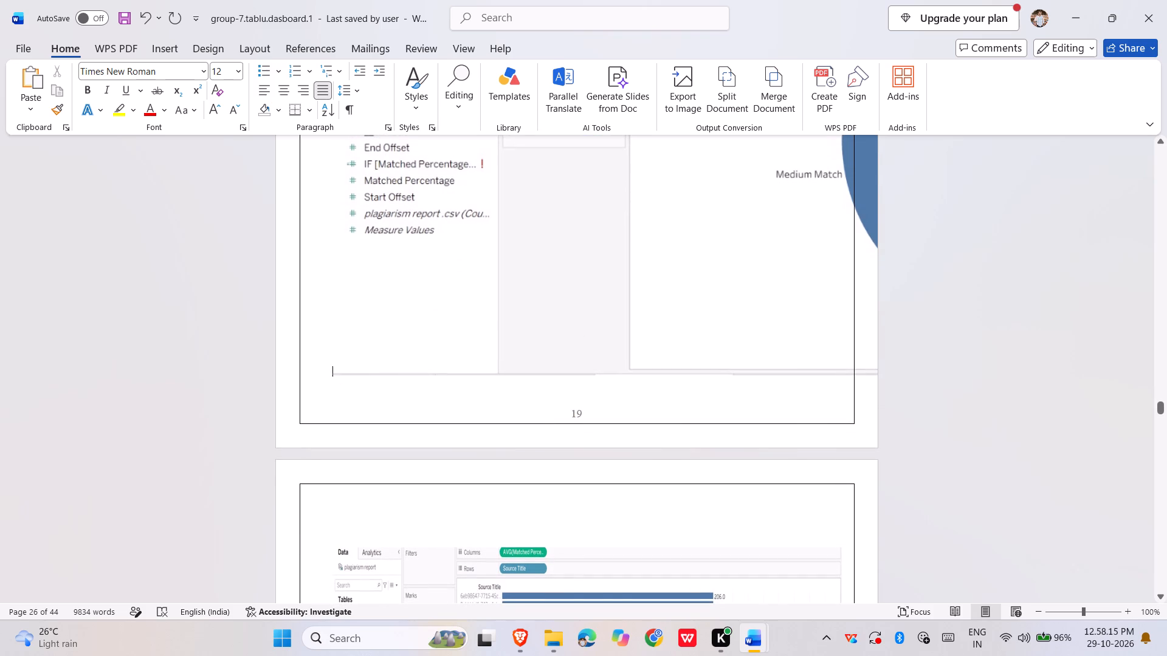
left_click(415, 302)
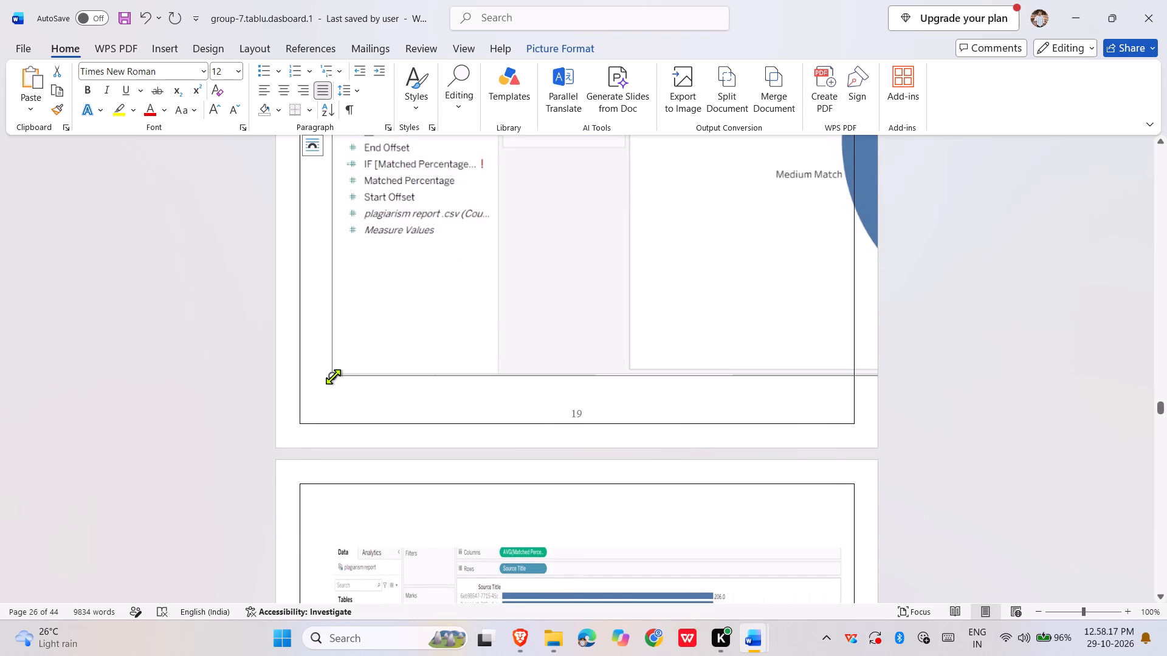
left_click_drag(334, 374, 532, 135)
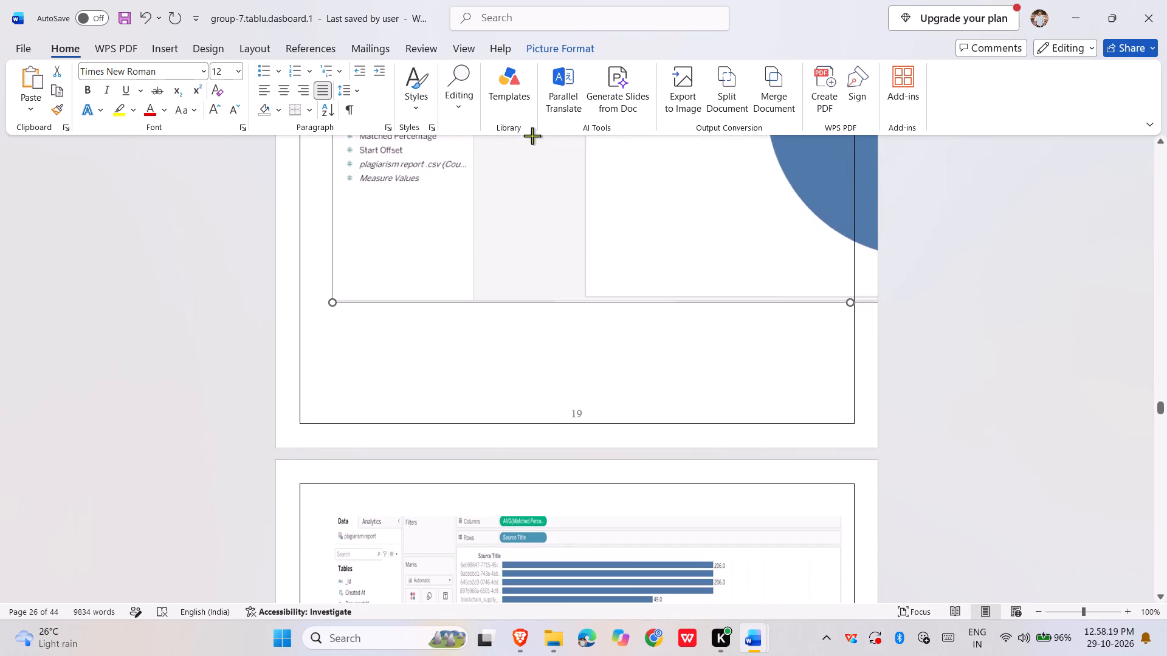
left_click_drag(532, 135, 782, 66)
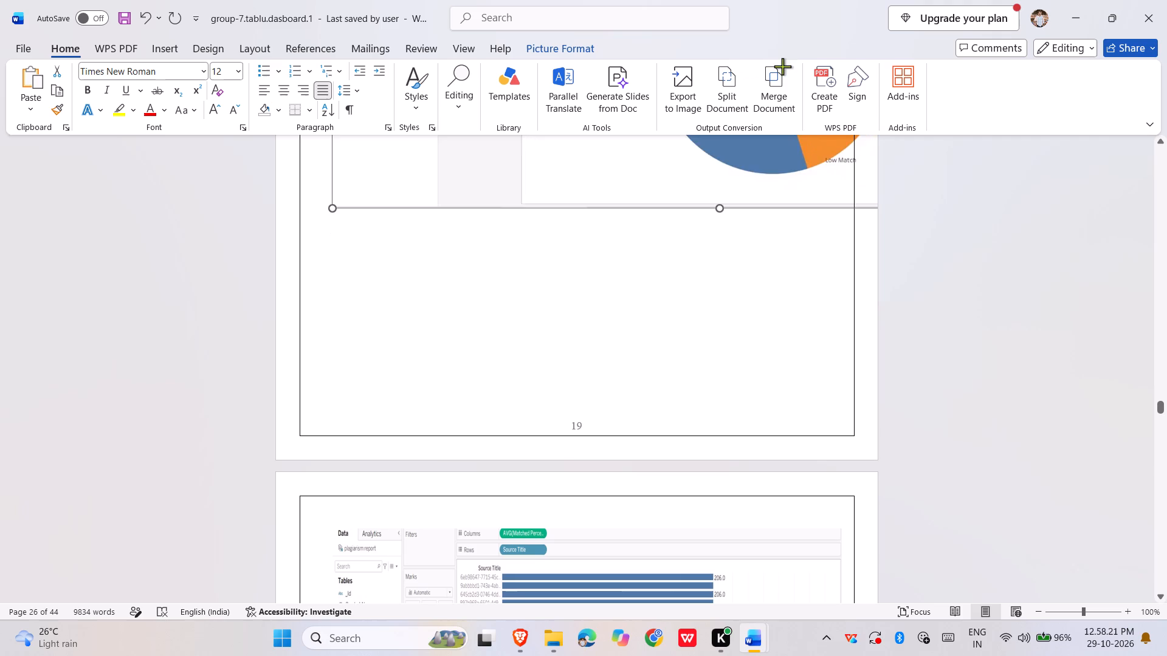
left_click_drag(782, 66, 947, 92)
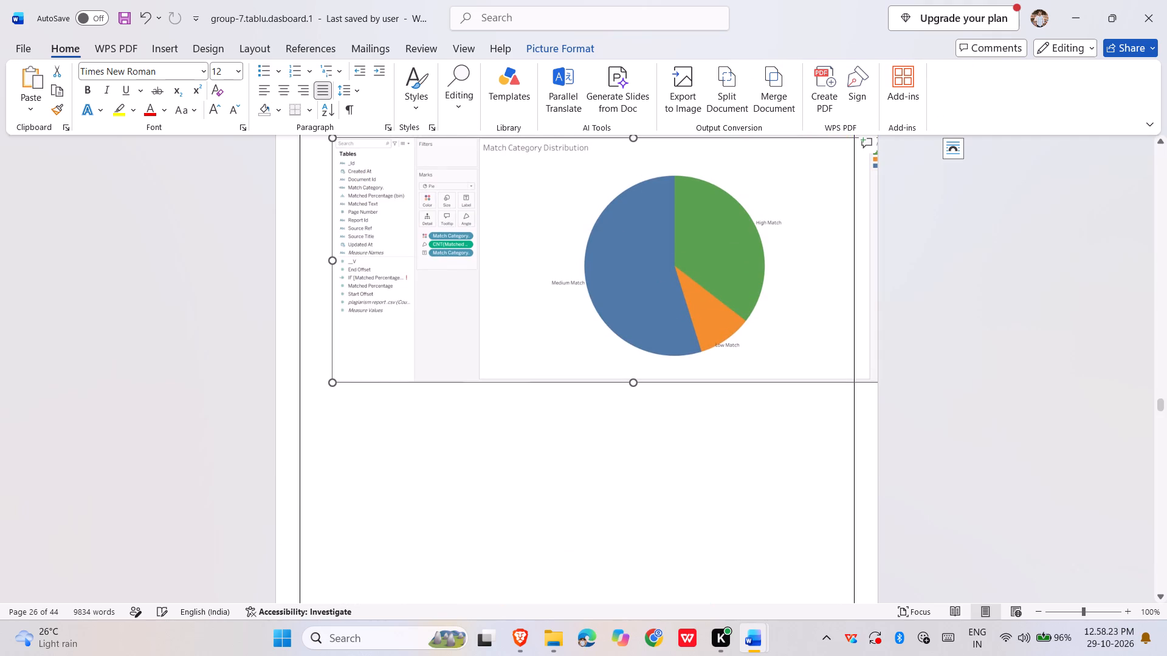
scroll(536, 456, "up", 2)
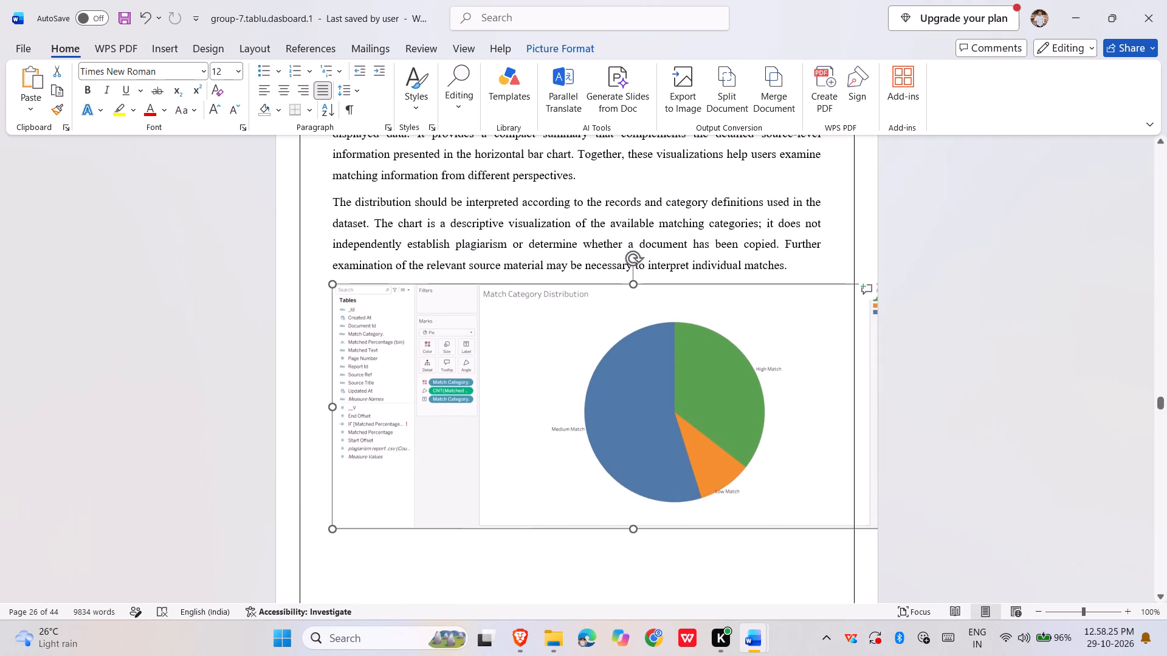
left_click_drag(329, 408, 356, 405)
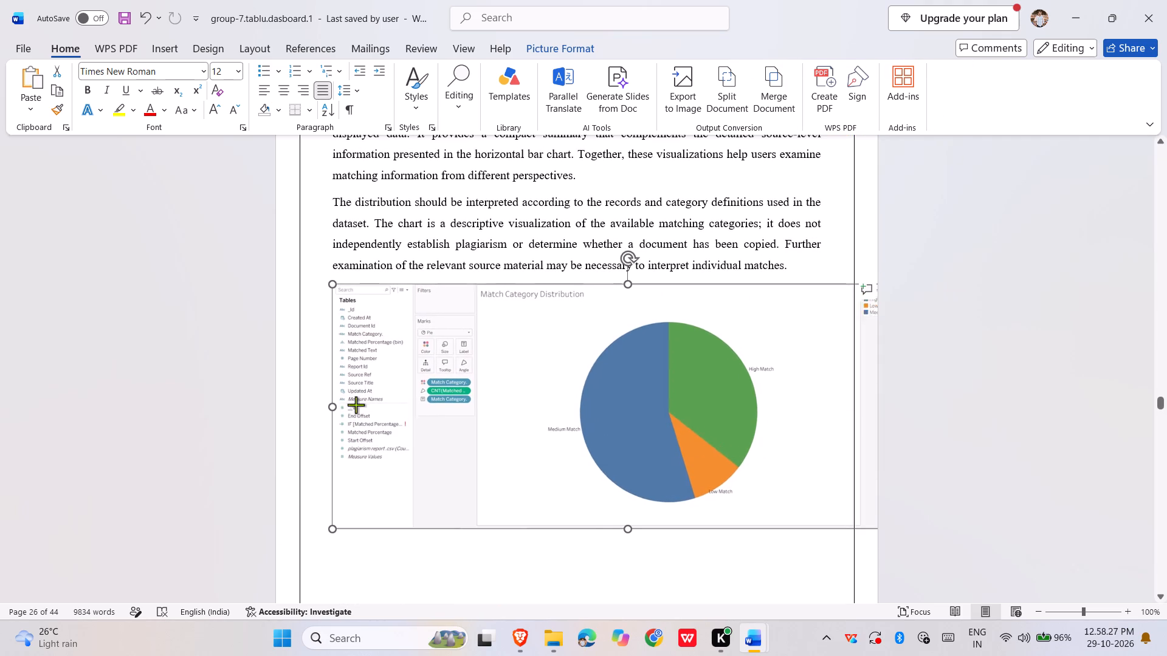
left_click_drag(356, 405, 413, 412)
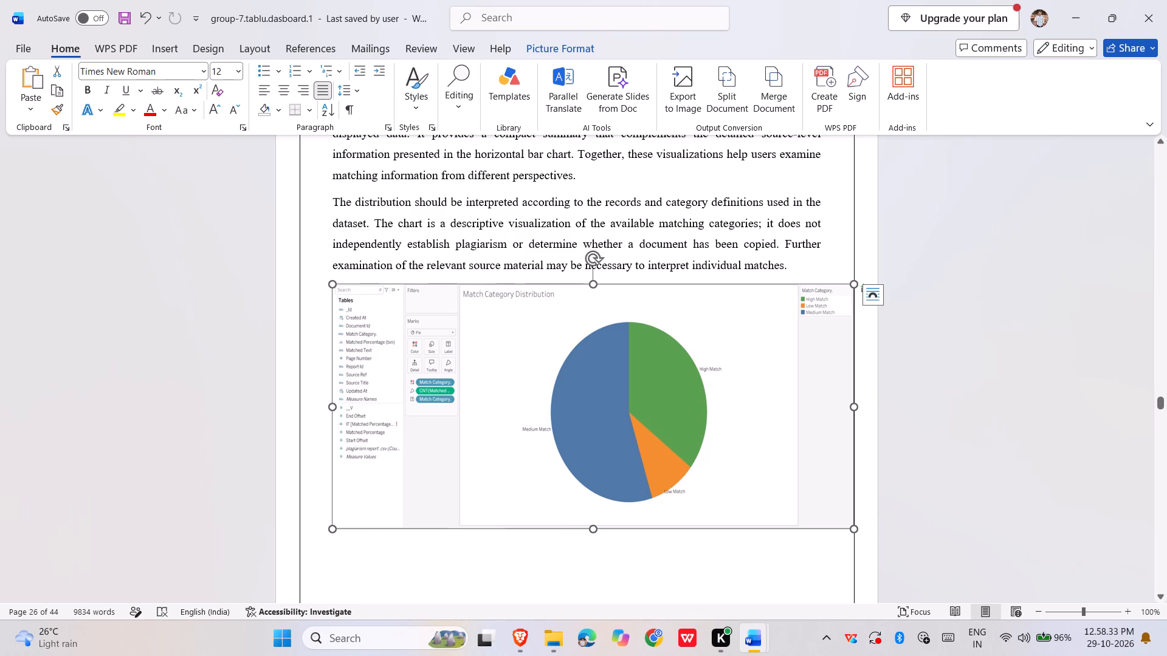
left_click_drag(331, 403, 344, 403)
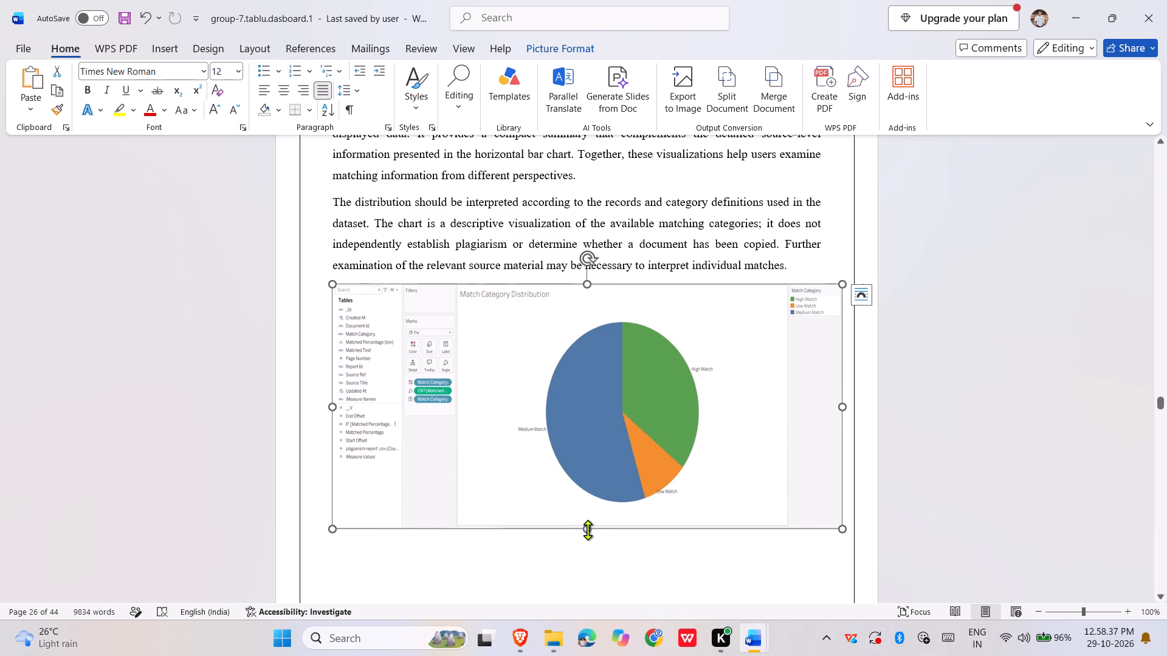
left_click_drag(587, 530, 597, 567)
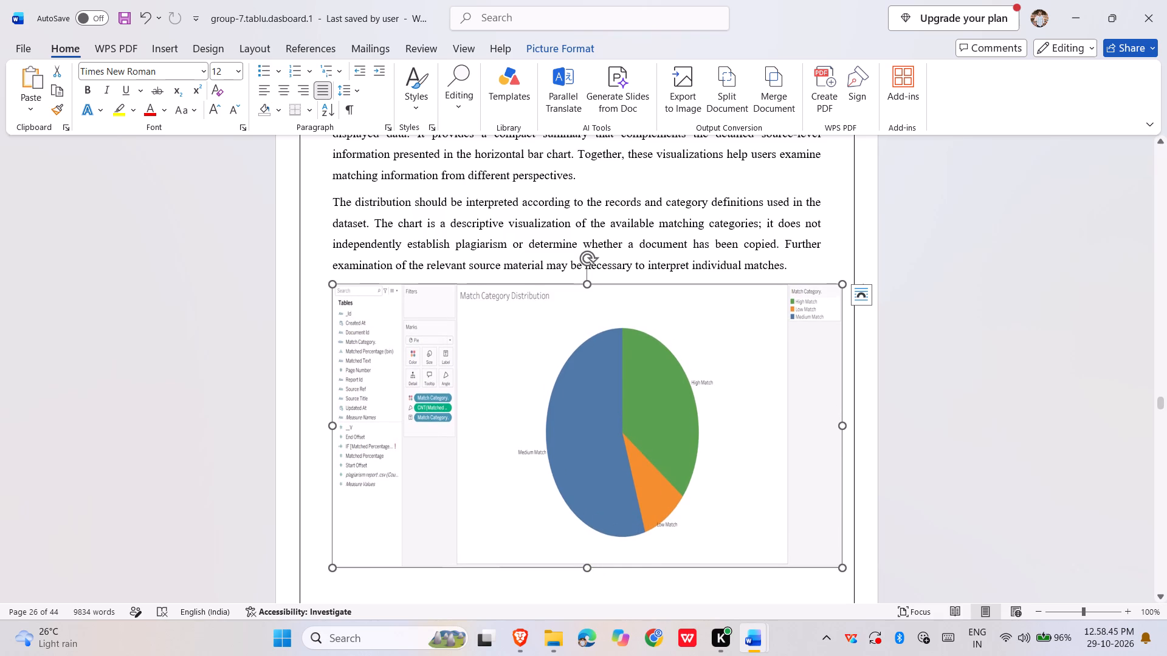
Add a blank line between the last paragraph of Section 4.3 and the pie chart screenshot.
left_click(792, 264)
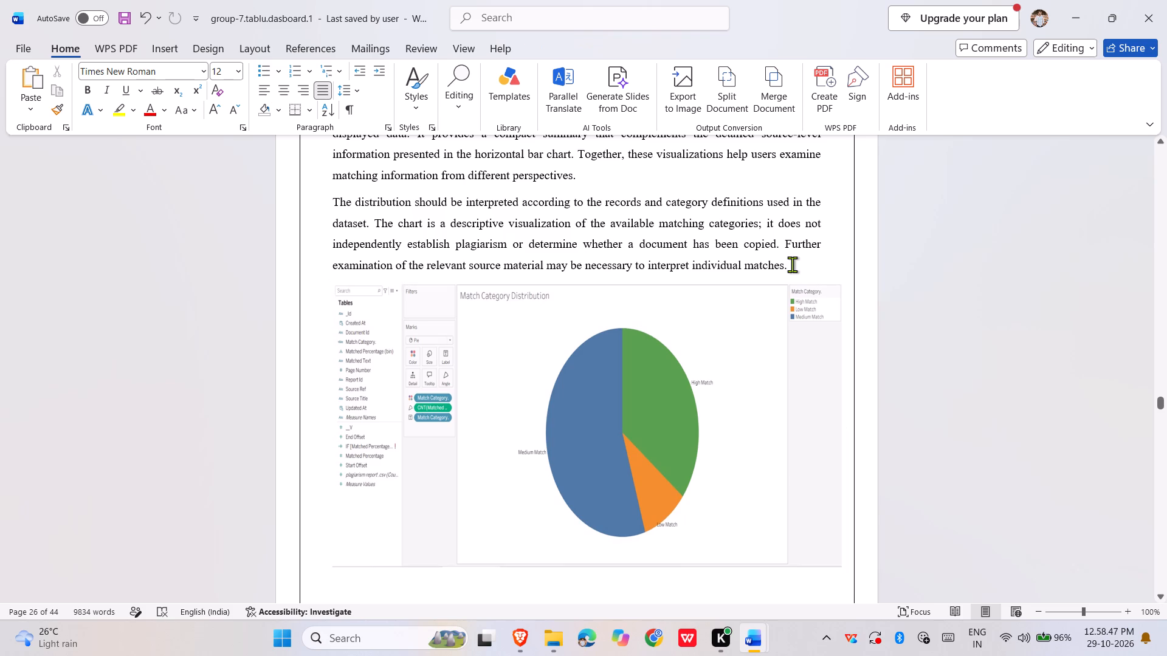
key("Return")
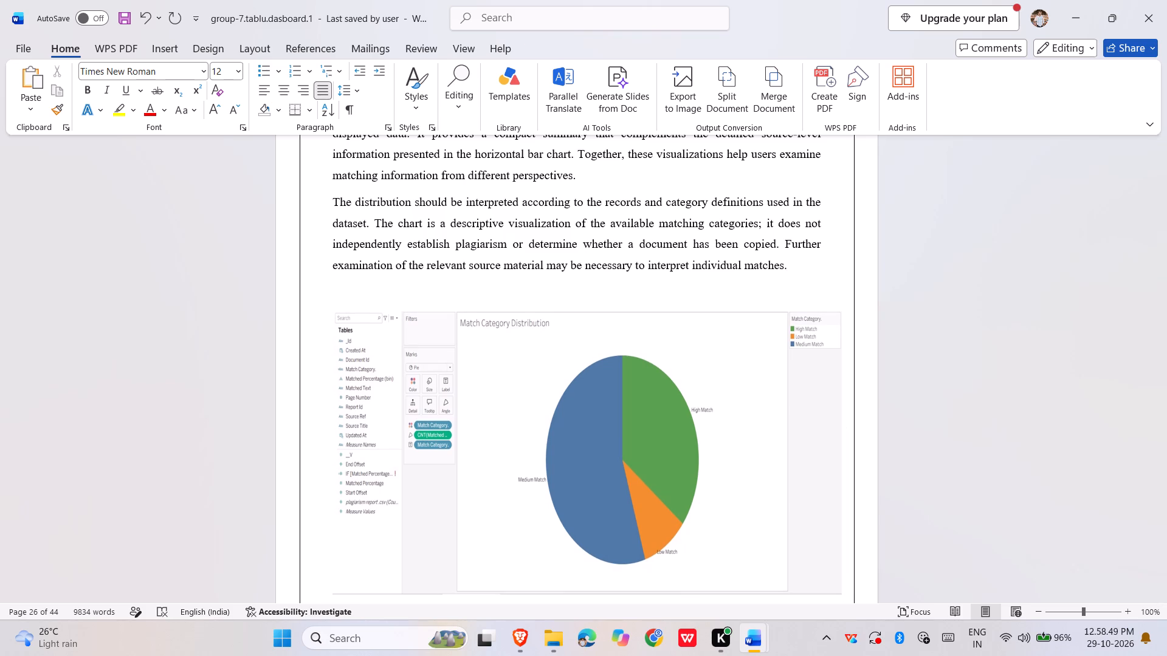
Increase the height of the pie chart screenshot slightly, keeping its width within the page border.
scroll(792, 264, "down", 4)
left_click(463, 312)
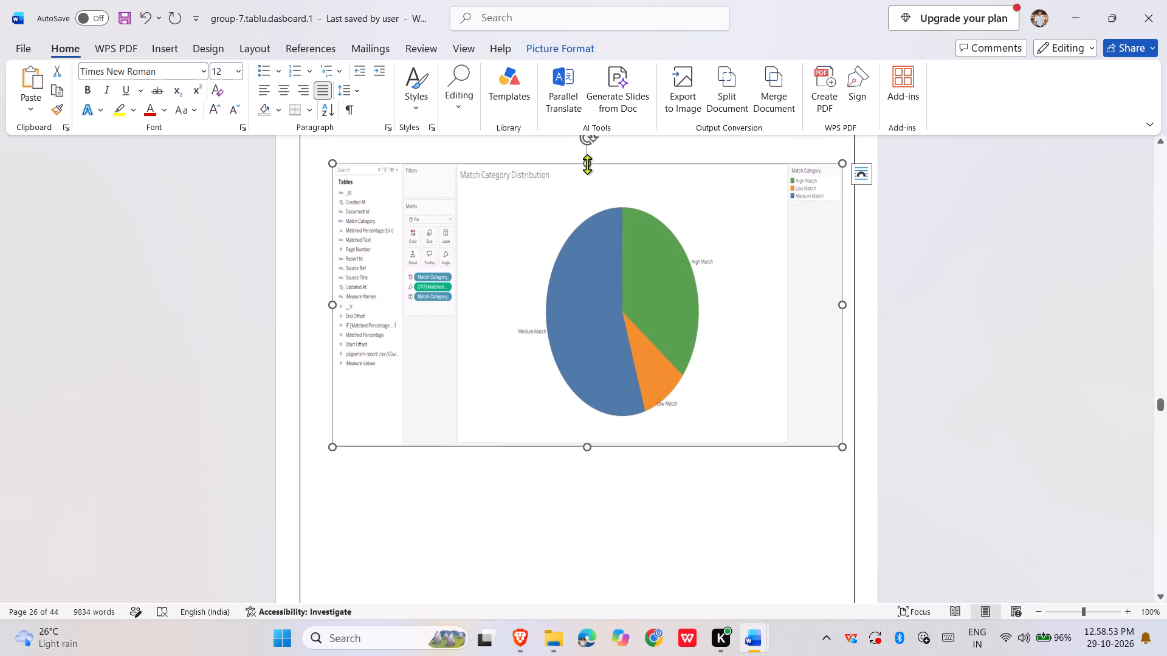
left_click_drag(589, 162, 587, 154)
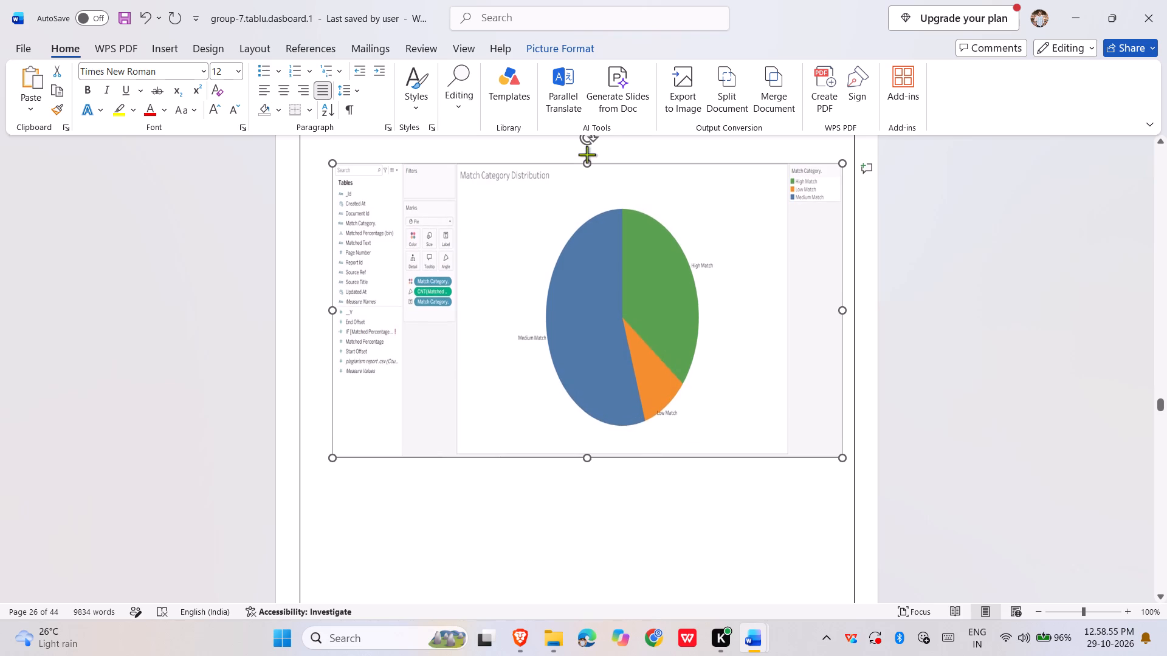
left_click_drag(587, 154, 587, 156)
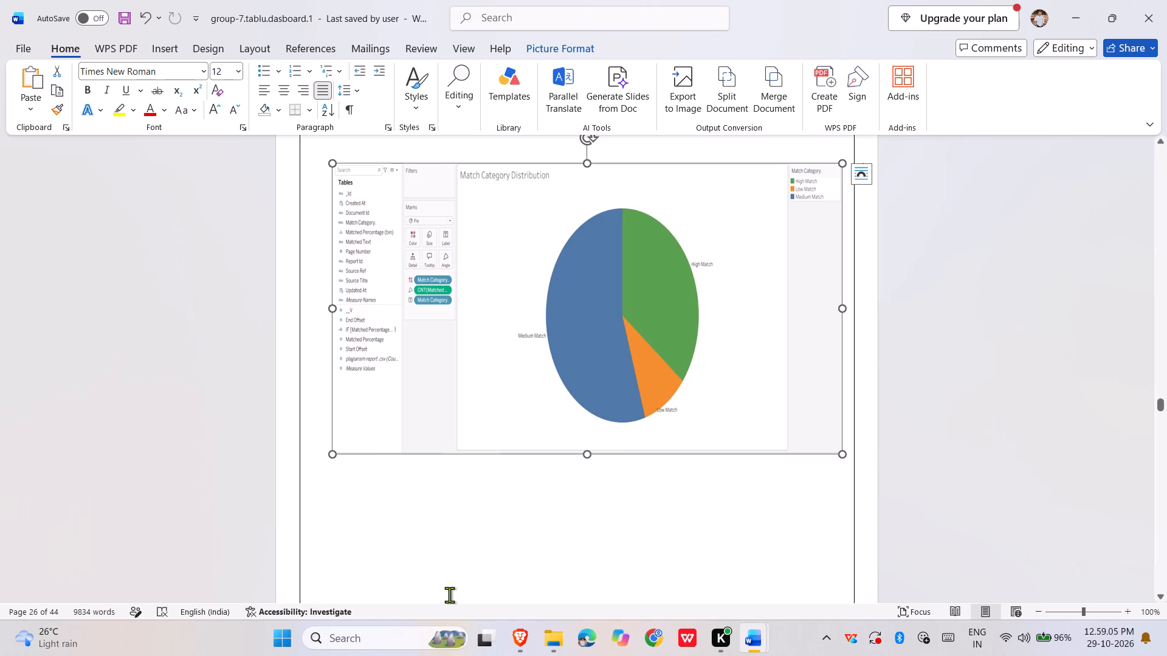
scroll(449, 595, "down", 4)
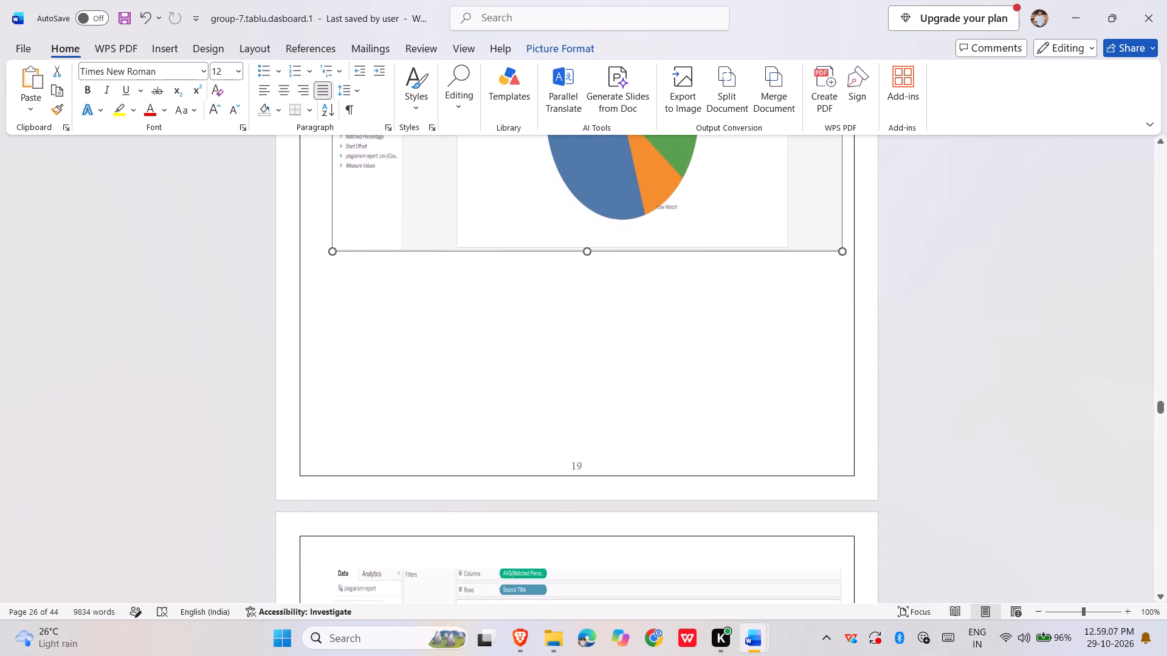
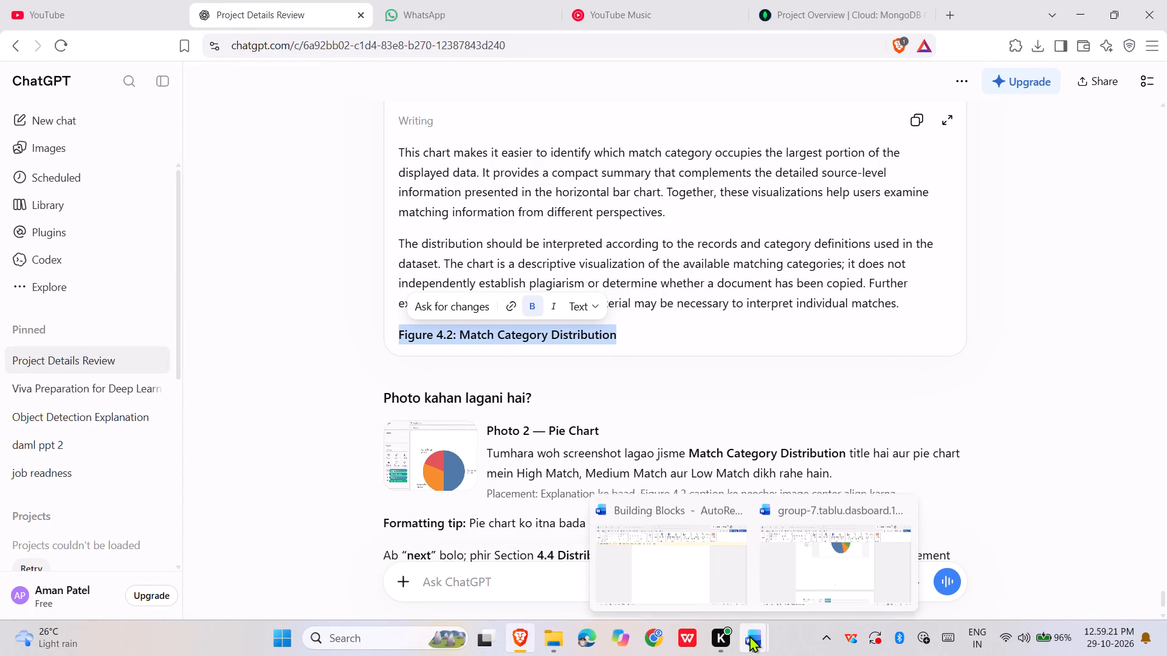
In the Word report, paste the copied caption "Figure 4.2: Match Category Distribution" below the pie chart screenshot and centre it.
left_click(788, 550)
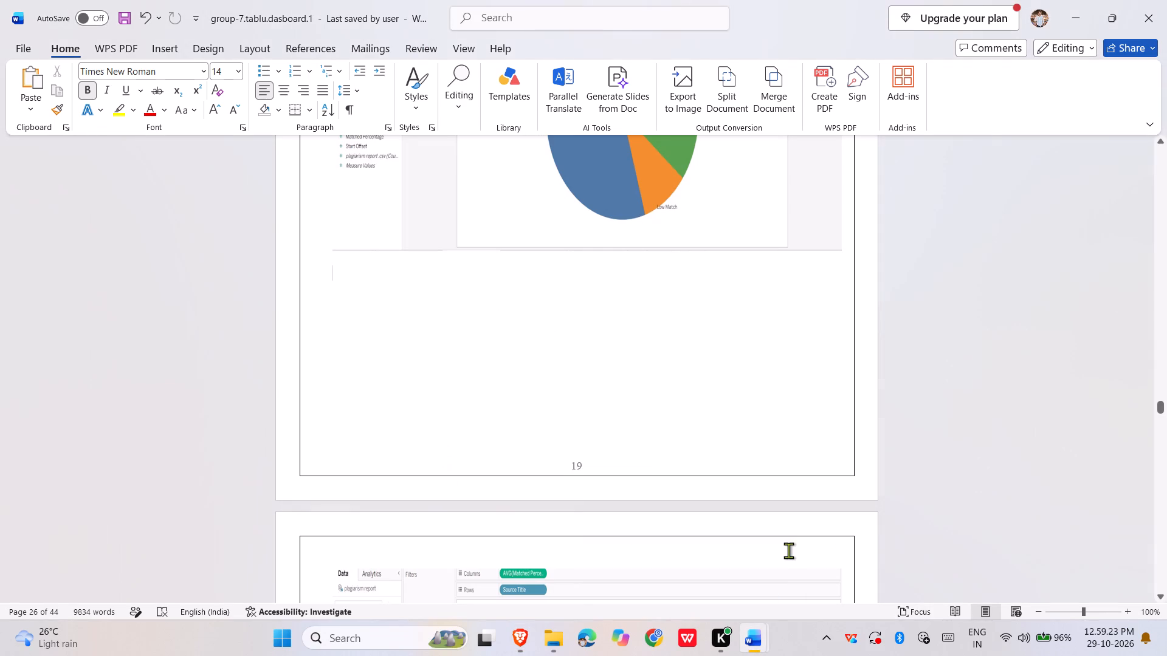
key("ctrl+v")
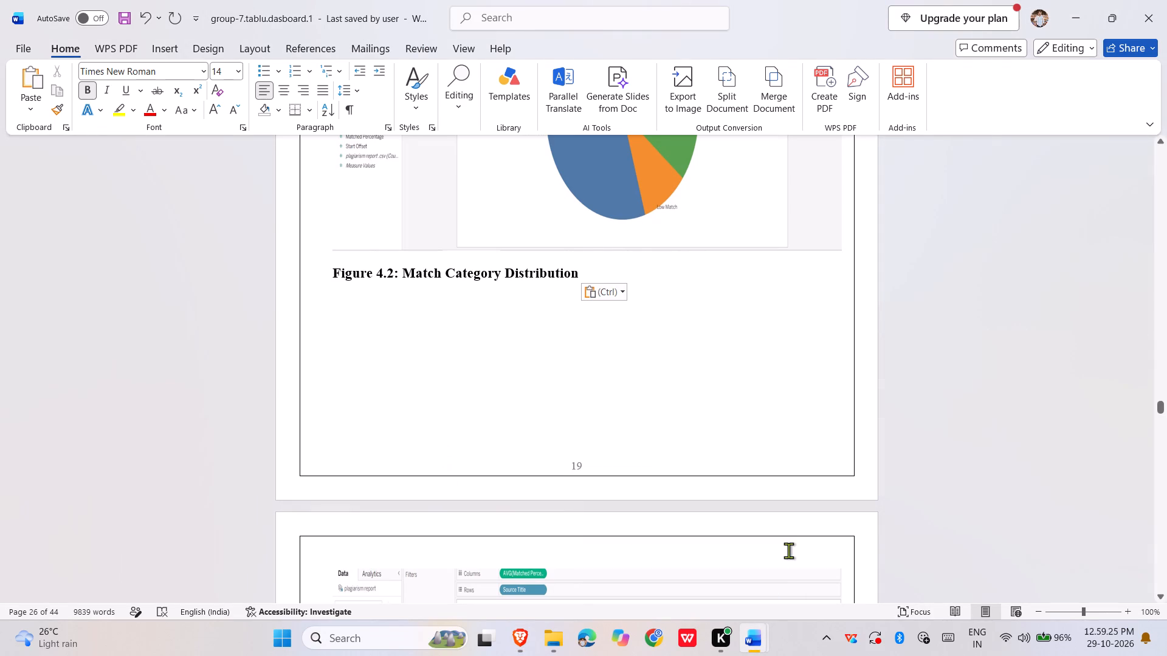
left_click(282, 86)
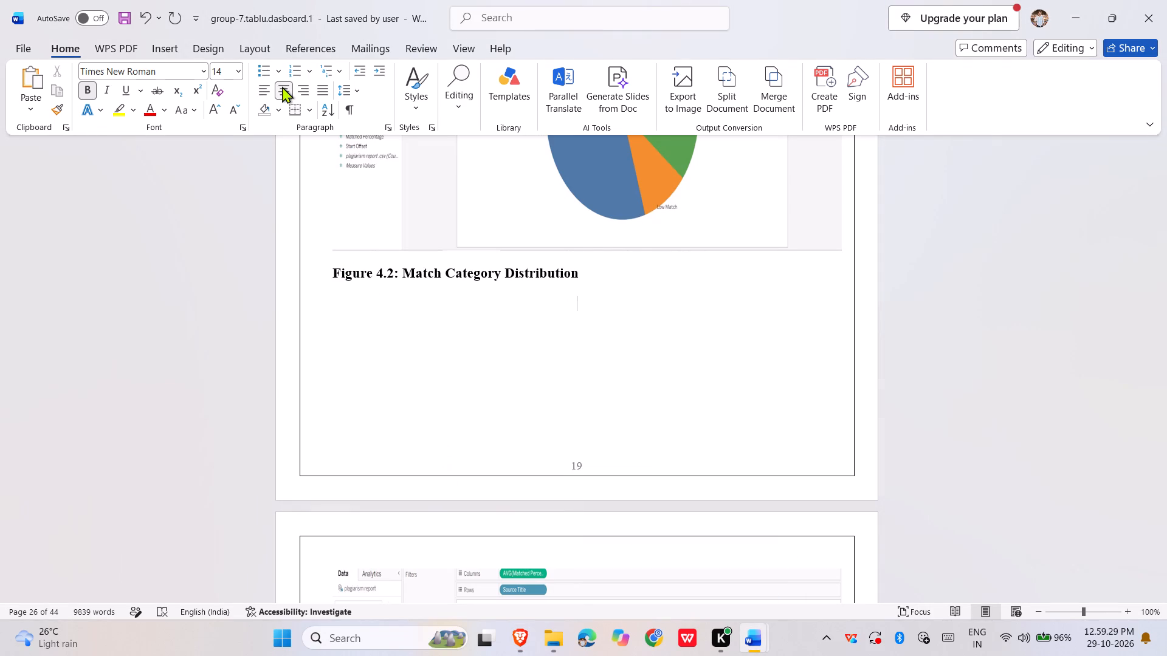
left_click(332, 275)
left_click(285, 92)
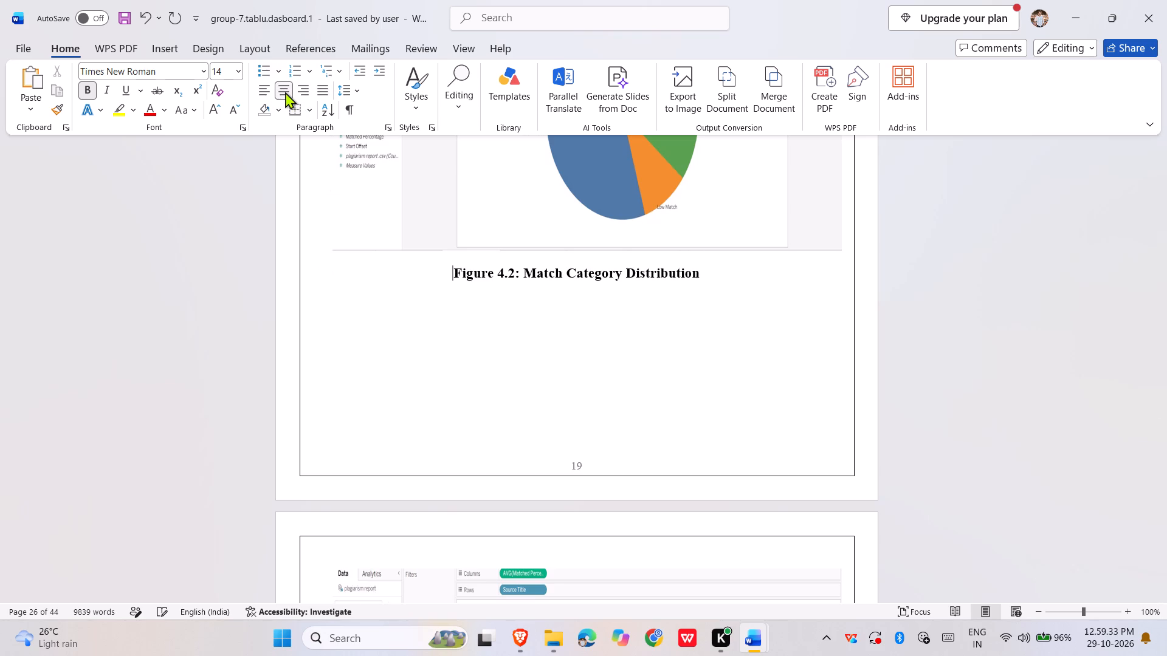
Add a left-aligned empty line below the Figure 4.2 caption.
scroll(419, 366, "up", 4)
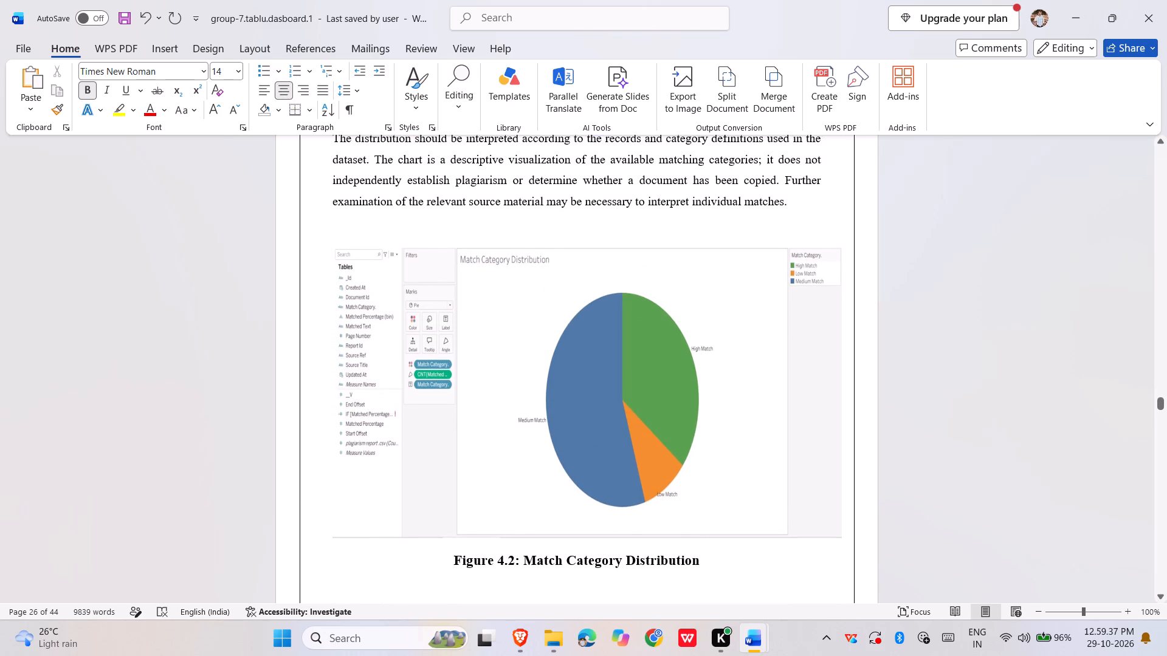
scroll(419, 366, "down", 5)
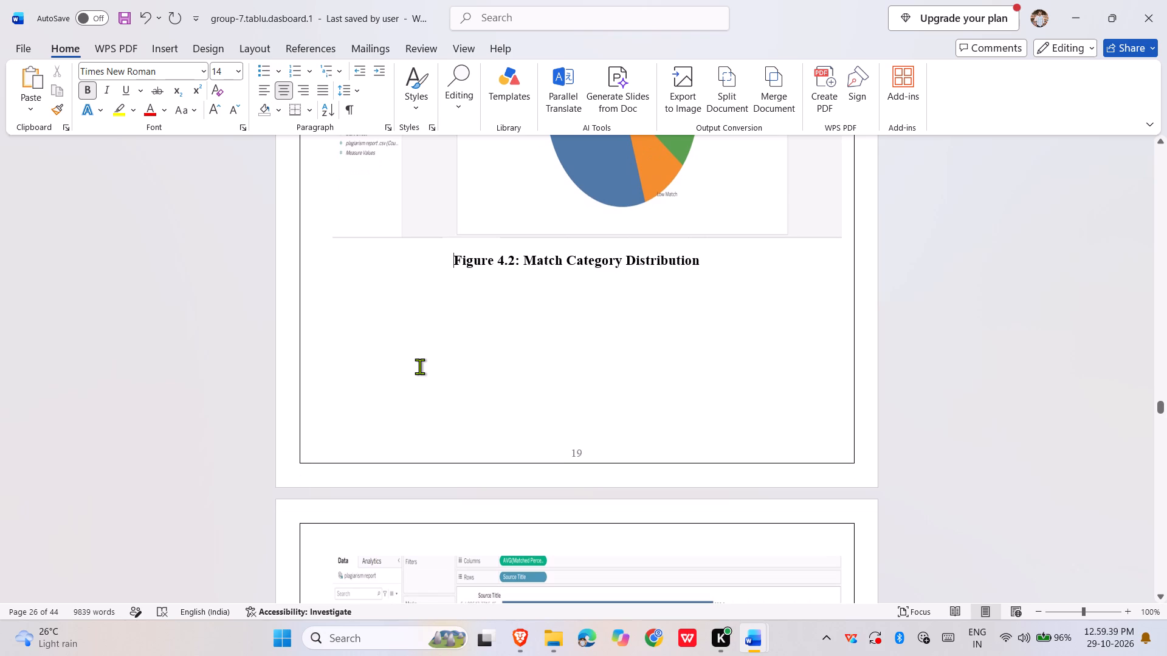
scroll(419, 366, "down", 2)
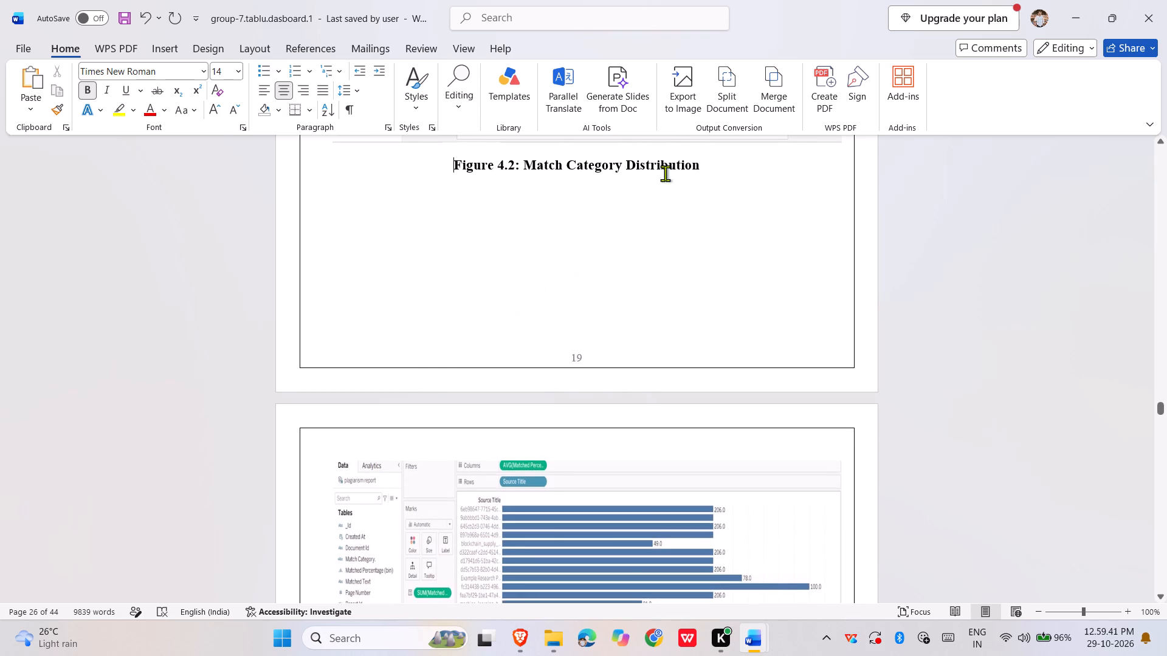
left_click(712, 165)
key("Return")
left_click(265, 94)
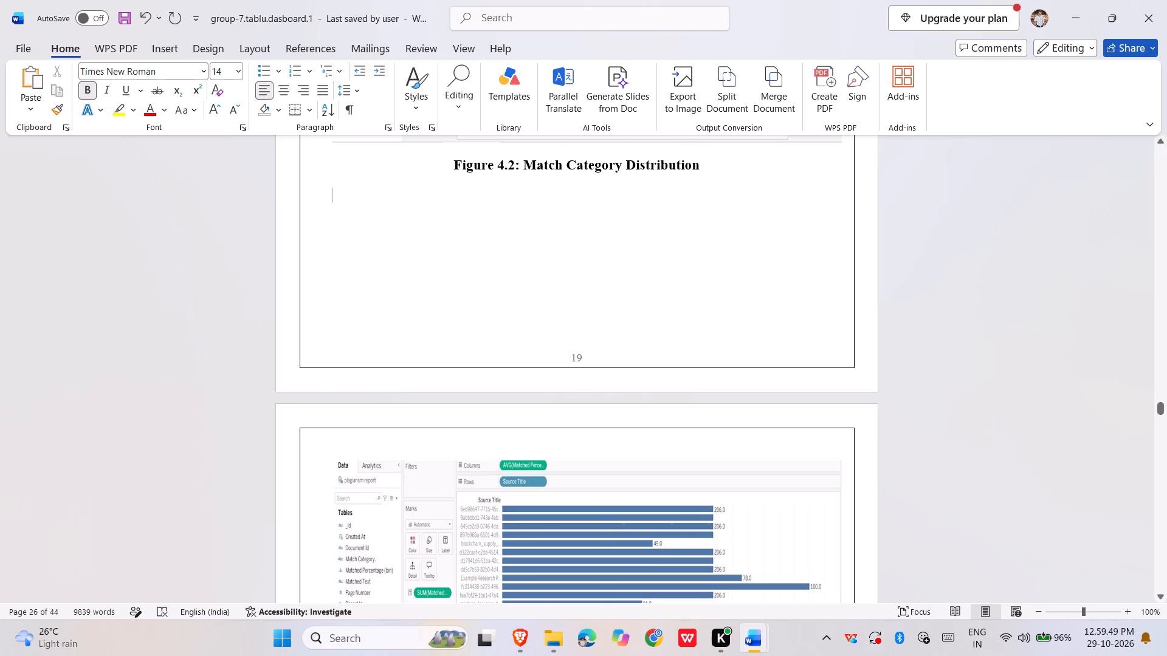
Switch to the ChatGPT conversation in Brave and send the message "next" to request Section 4.4.
left_click(516, 640)
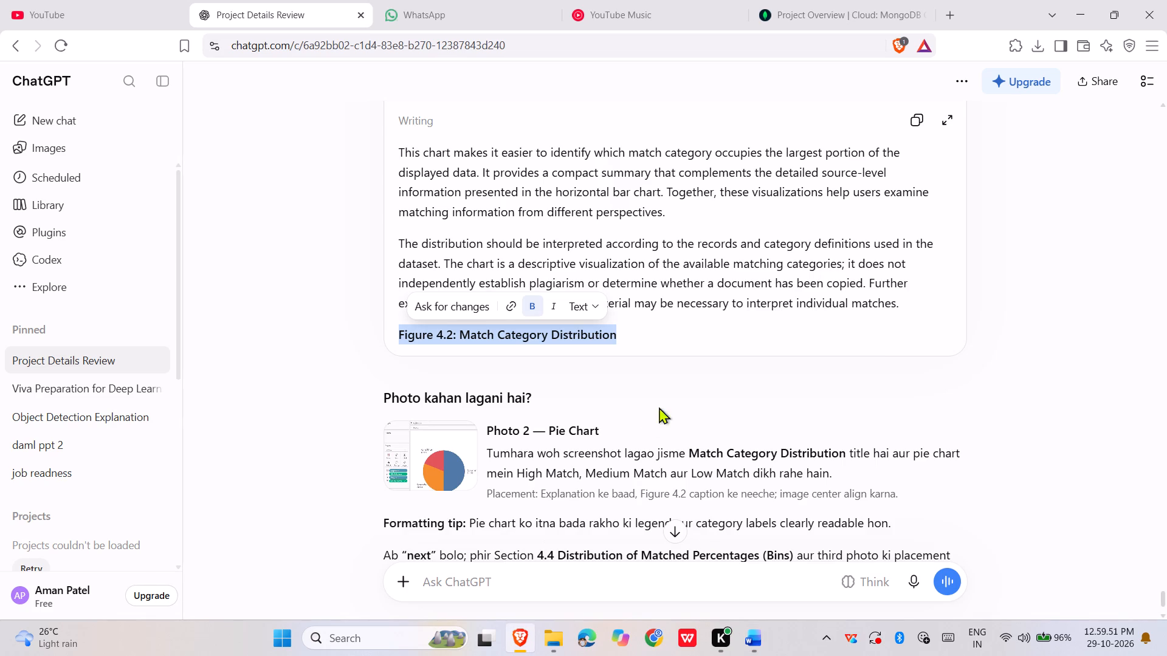
left_click(687, 396)
scroll(687, 396, "down", 3)
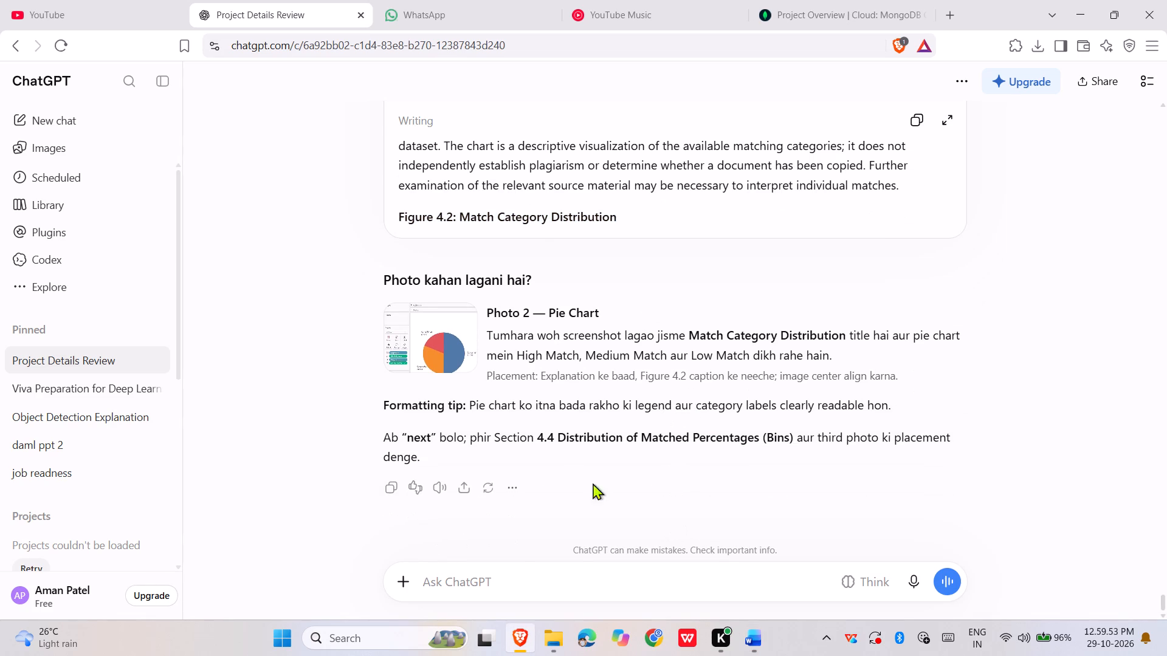
left_click(476, 581)
type("next")
key("Return")
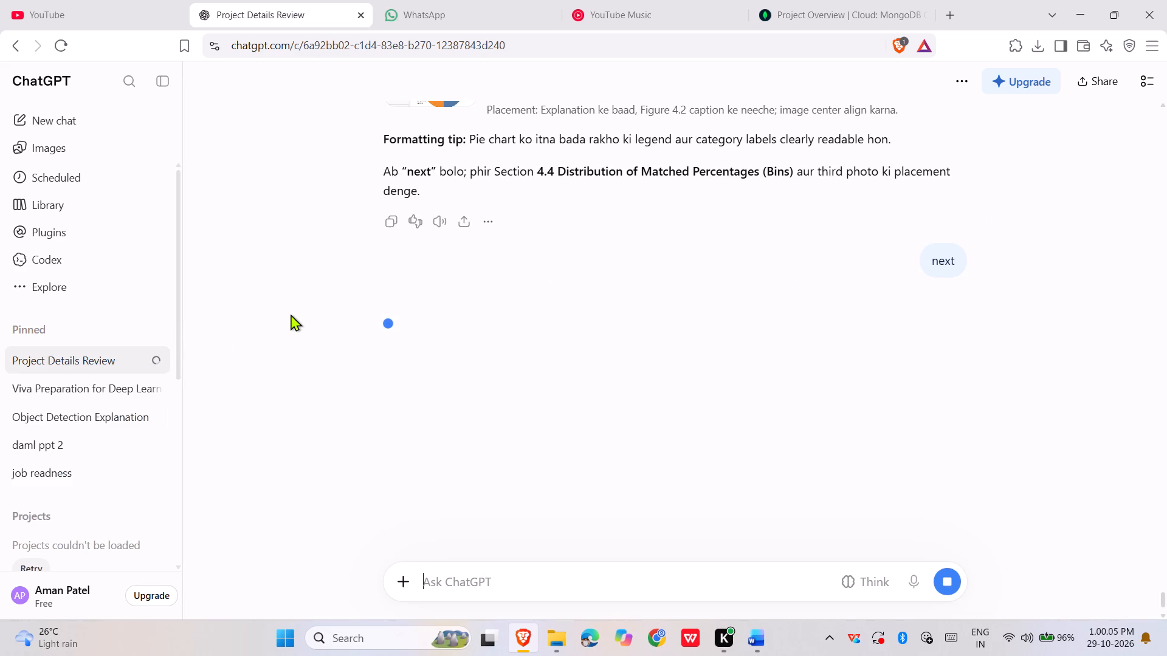
scroll(291, 314, "up", 2)
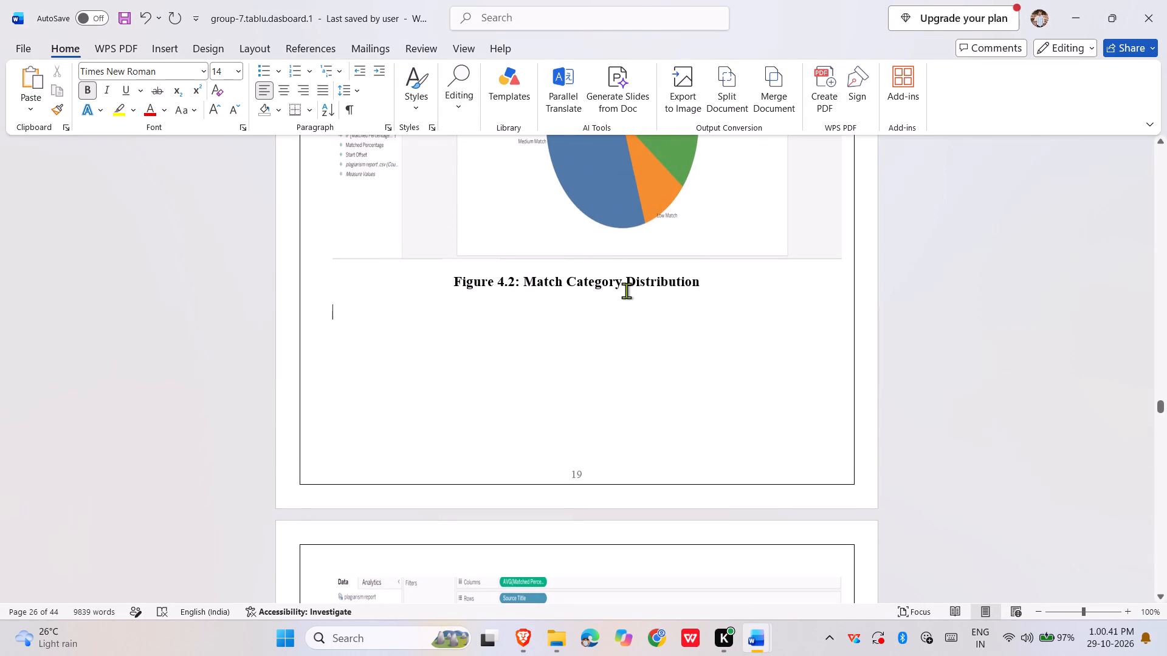
scroll(626, 290, "up", 4)
scroll(626, 290, "right", 1)
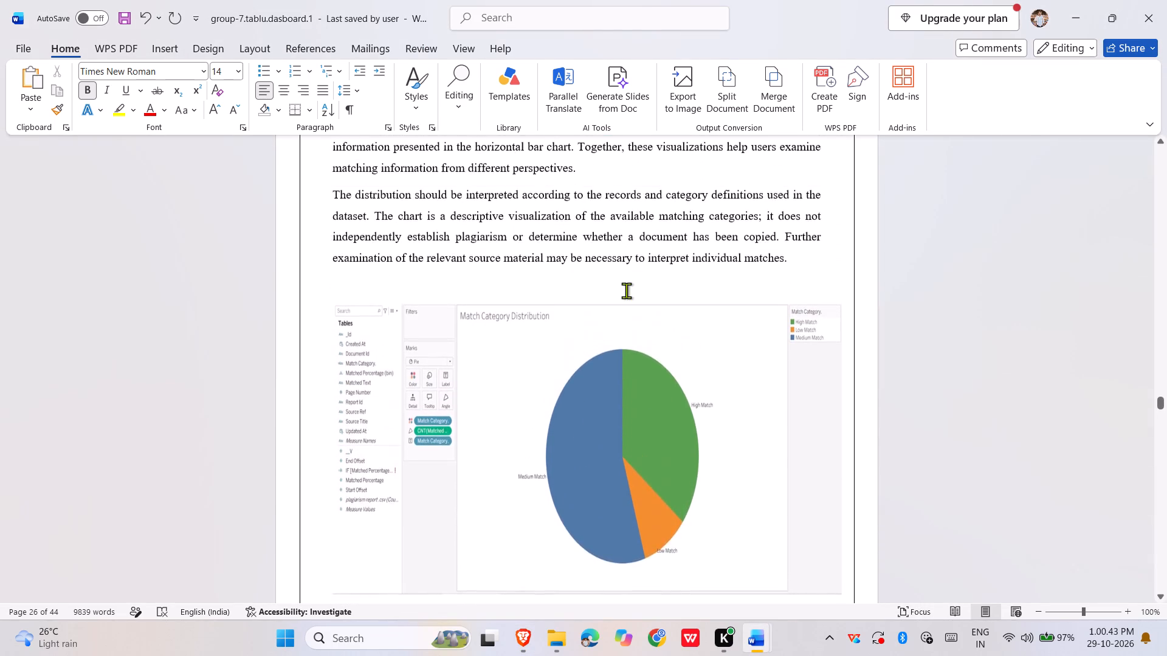
scroll(626, 290, "right", 1)
scroll(626, 290, "down", 3)
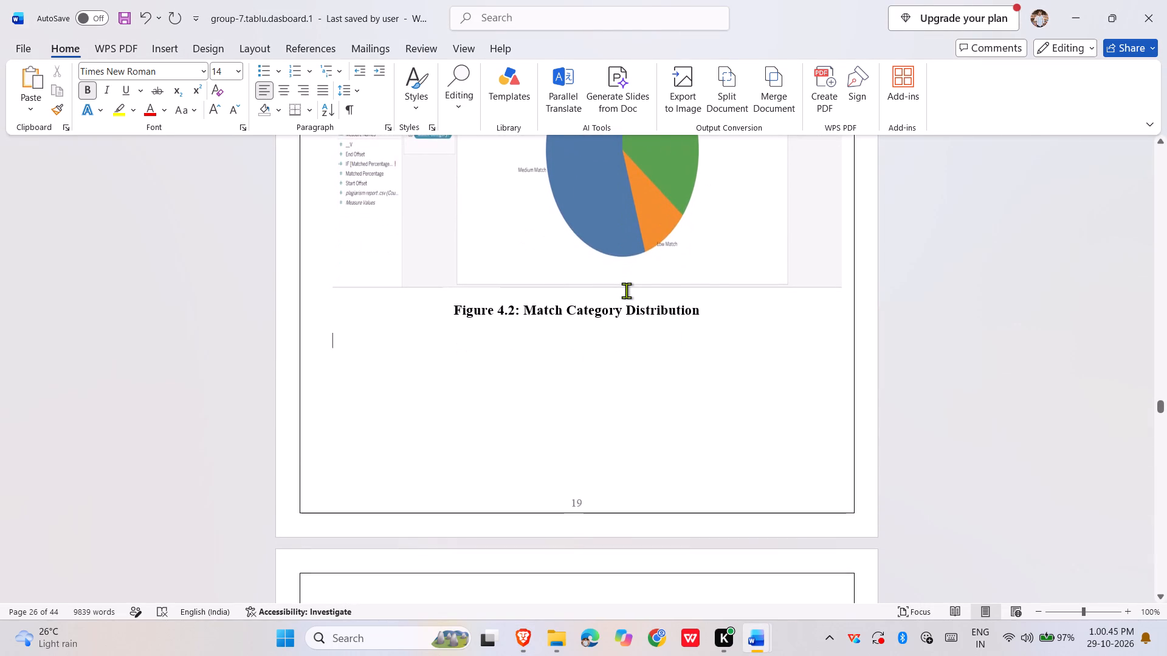
key("ctrl+v")
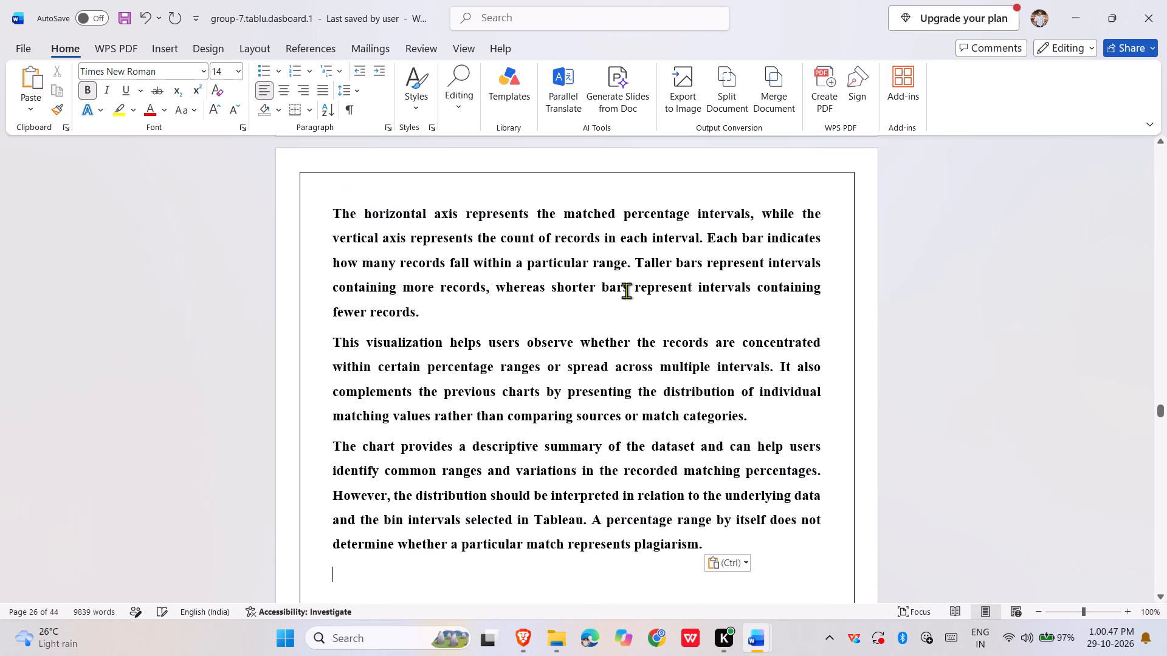
Remove bold from the pasted Section 4.4 body paragraphs and set their font size to 12, leaving the heading out.
scroll(508, 305, "up", 8)
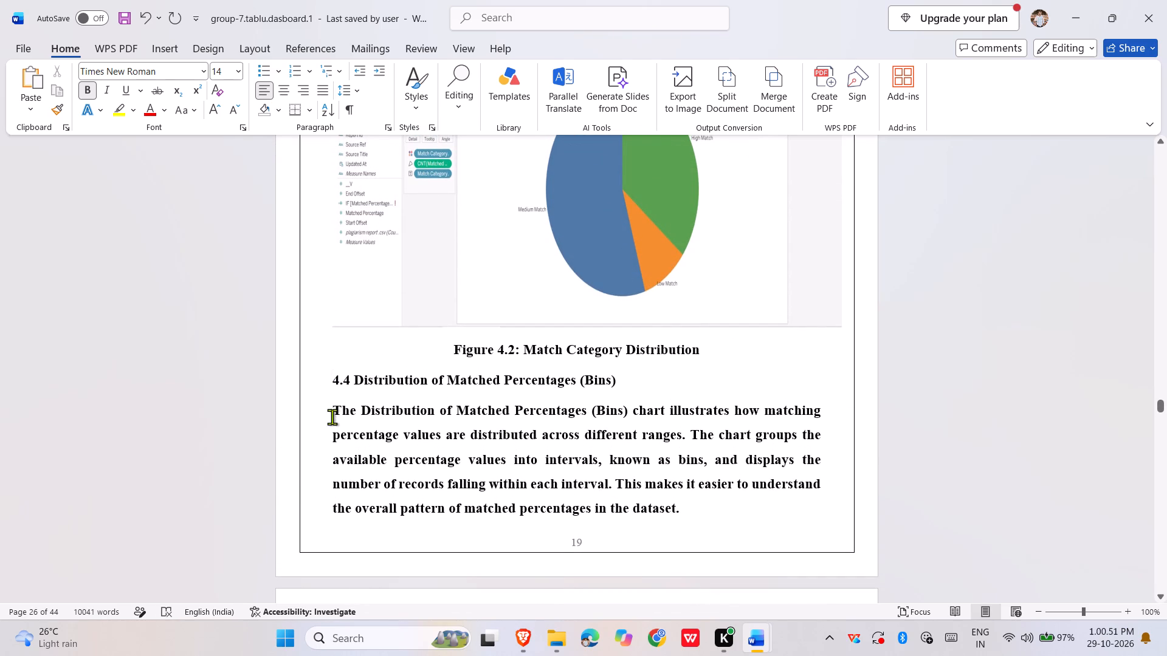
left_click_drag(332, 412, 484, 620)
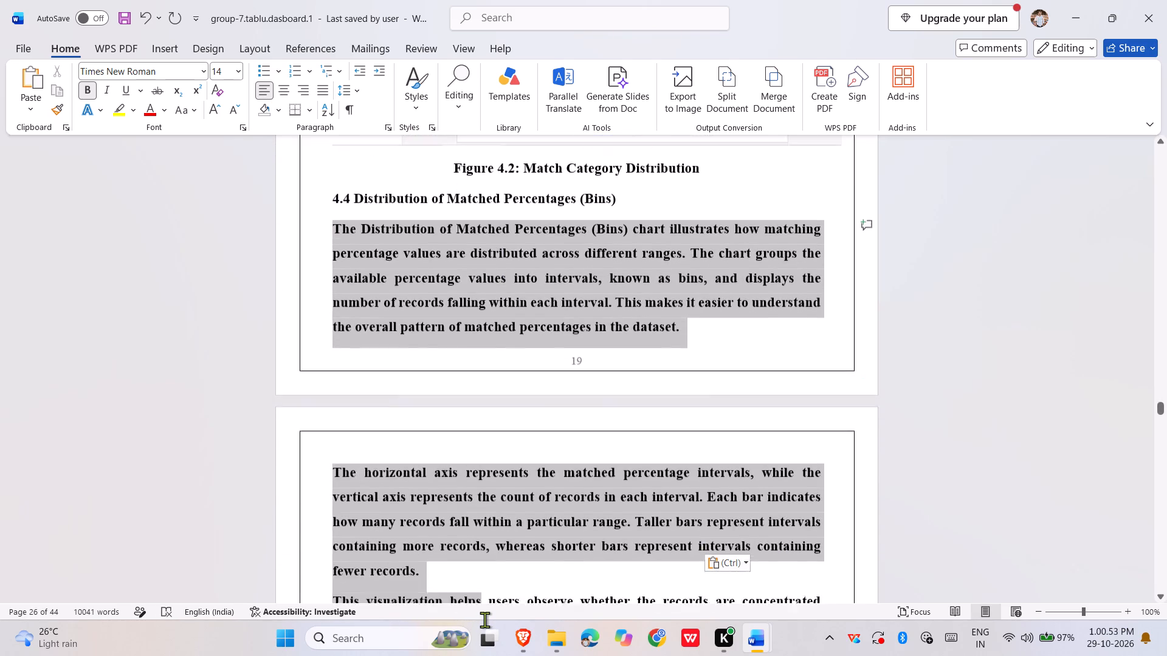
left_click_drag(484, 620, 645, 598)
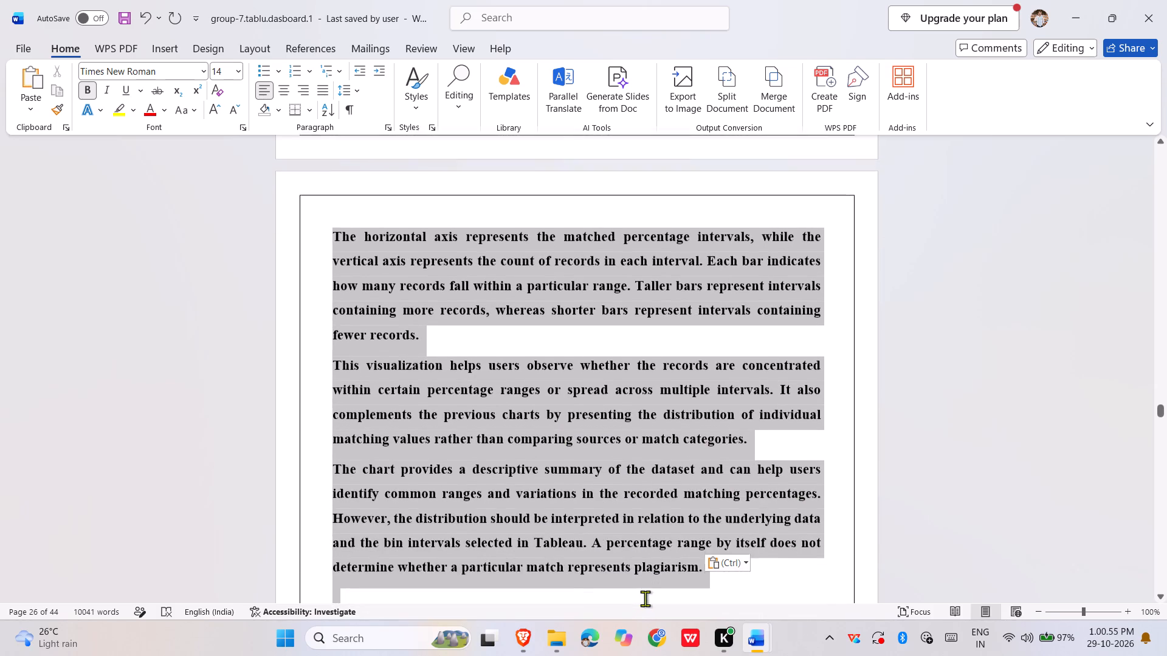
left_click_drag(645, 598, 733, 511)
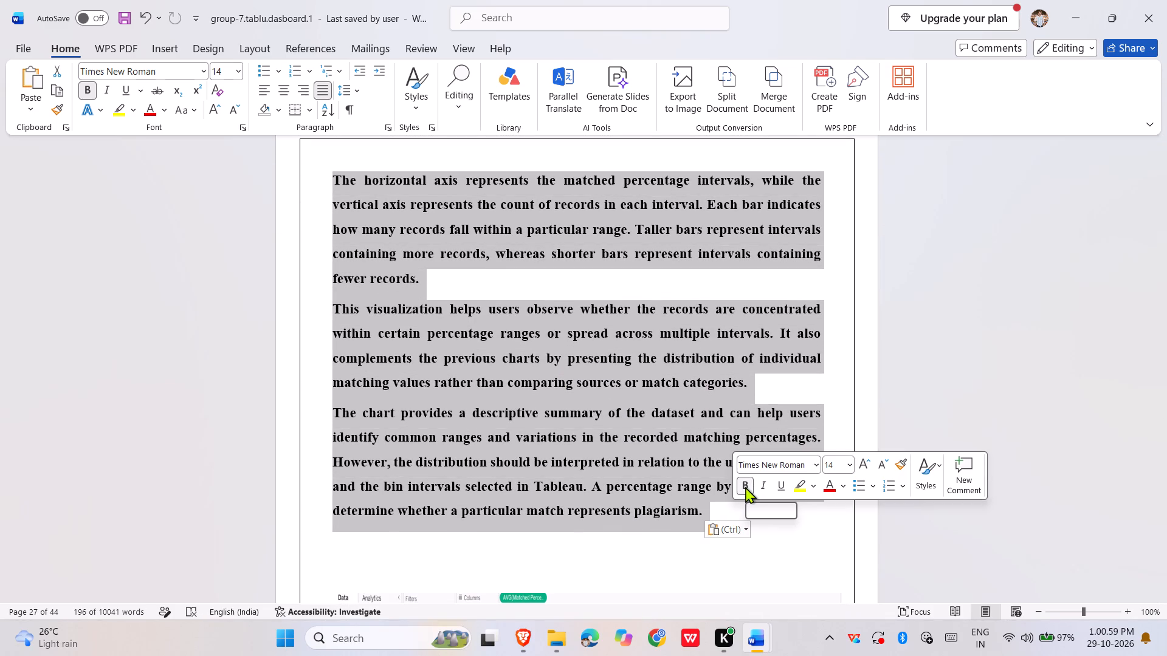
left_click(745, 487)
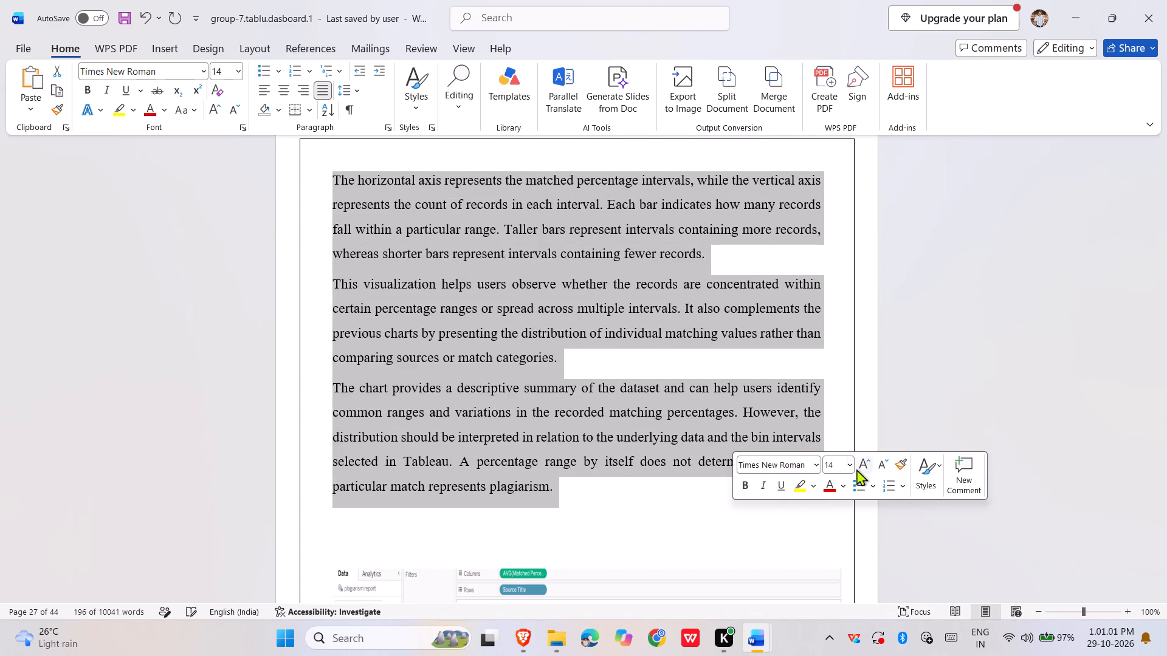
left_click(850, 464)
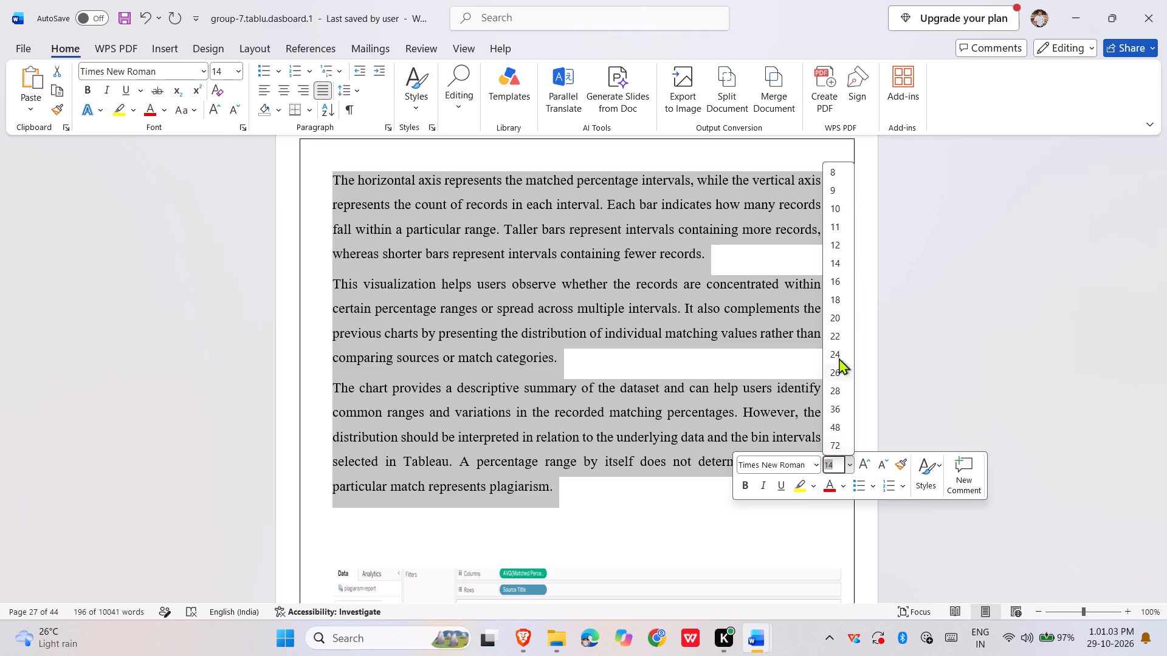
left_click(835, 247)
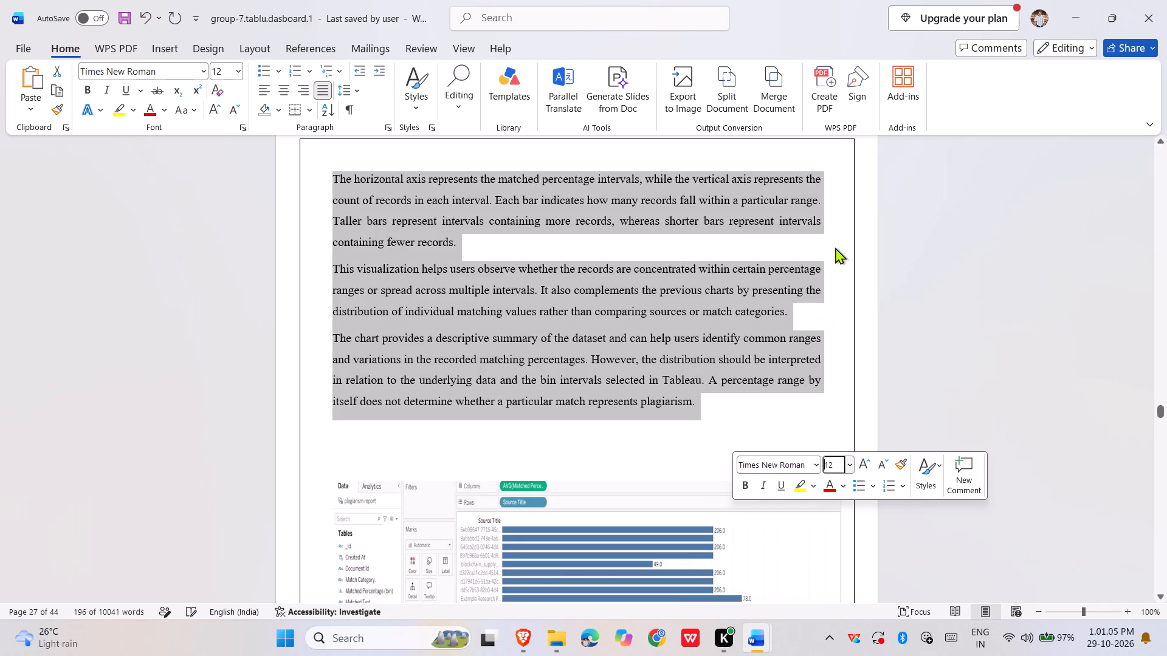
scroll(579, 288, "up", 6)
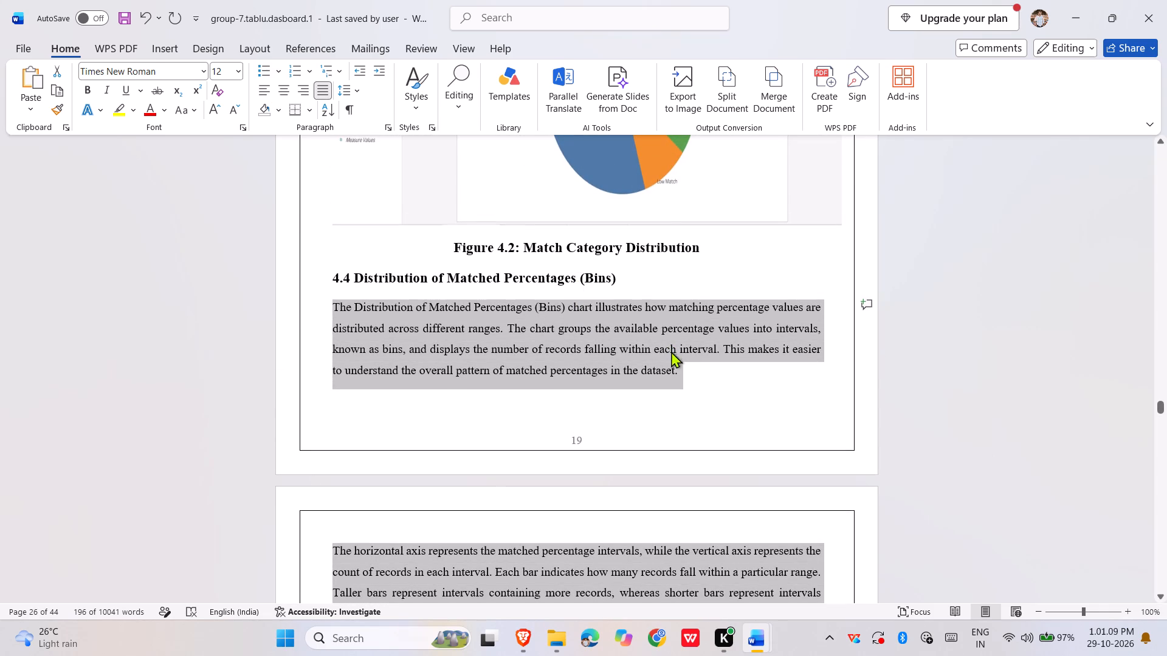
Insert an empty line between the Figure 4.2 caption and the Section 4.4 heading.
left_click(691, 374)
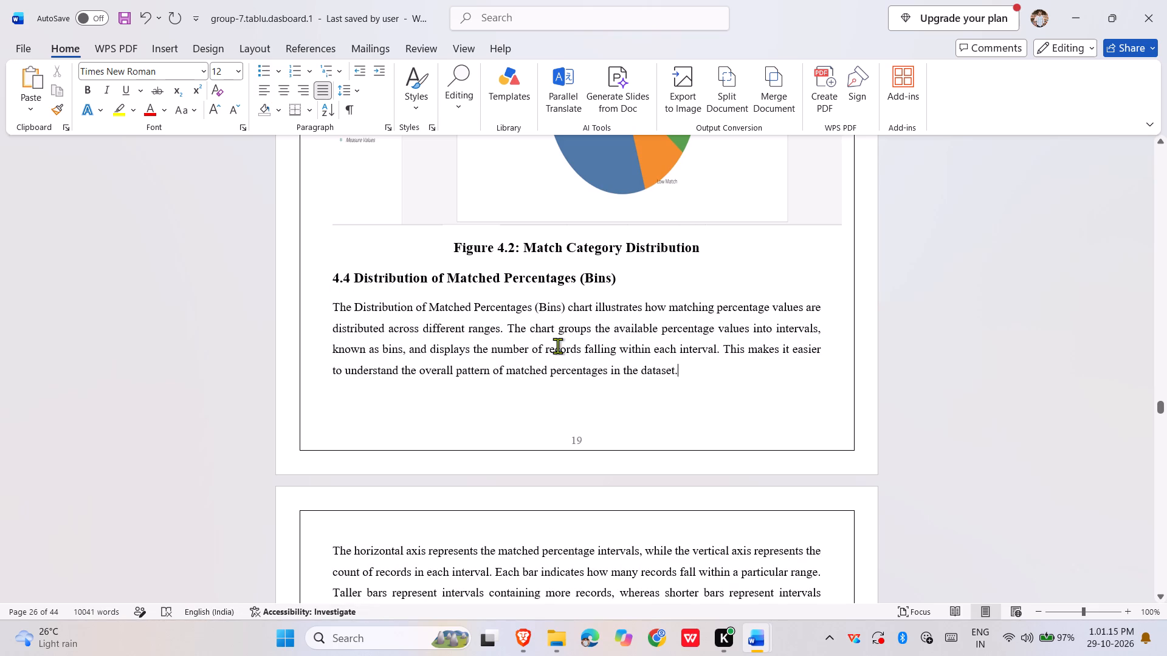
scroll(557, 346, "down", 6)
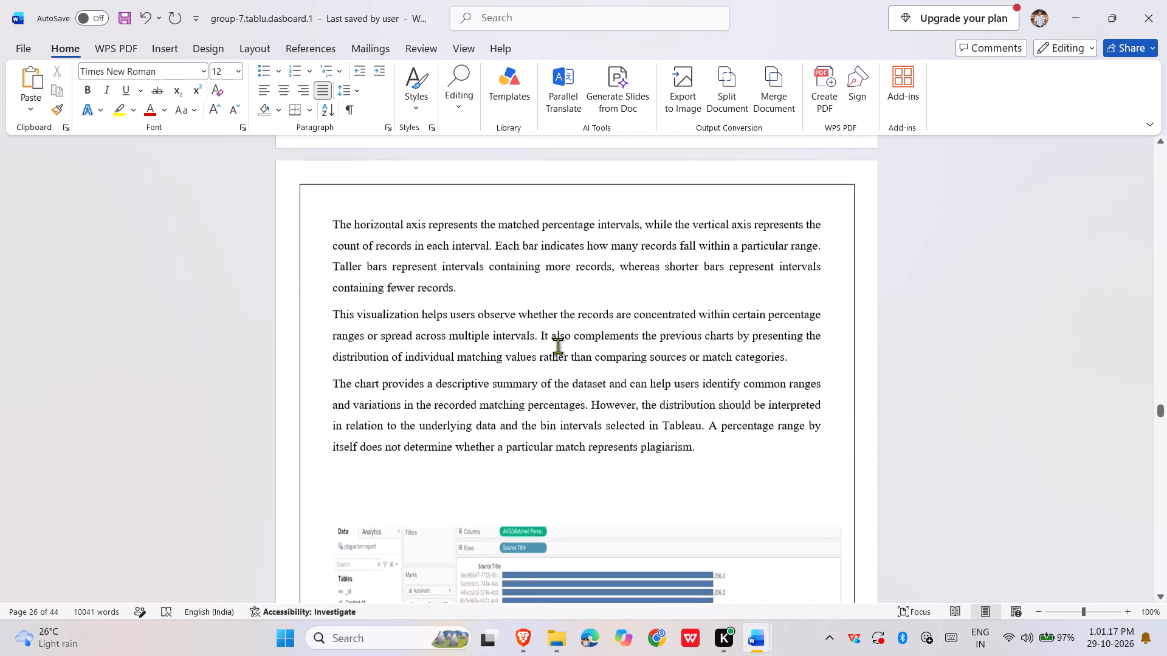
scroll(557, 346, "up", 3)
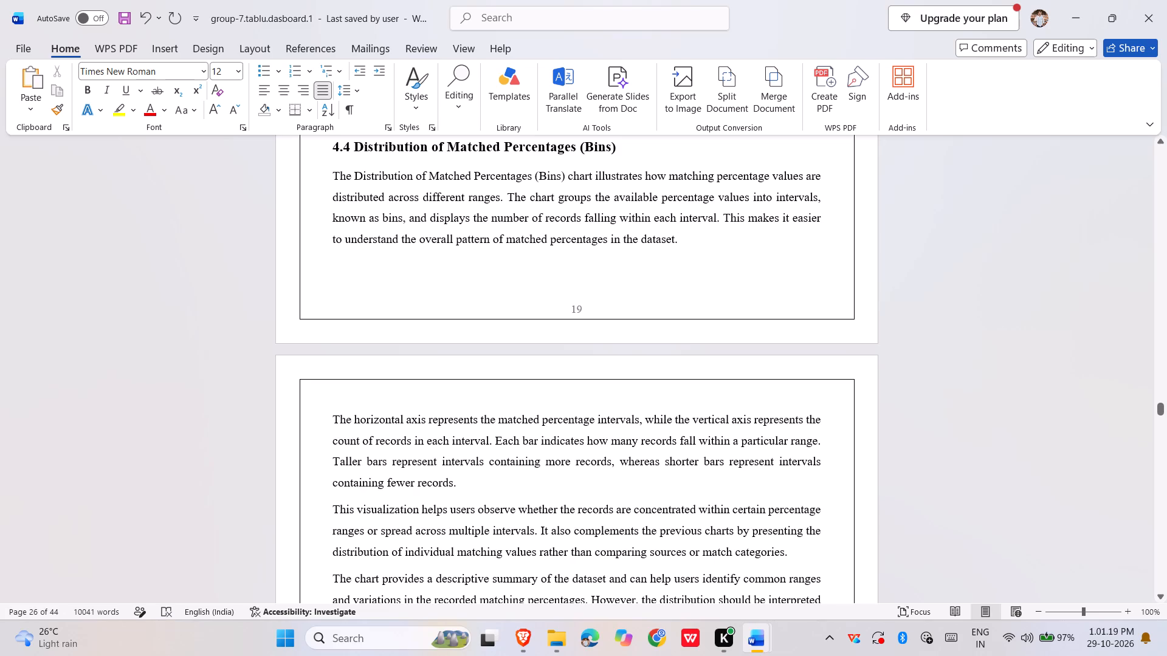
scroll(557, 346, "up", 1)
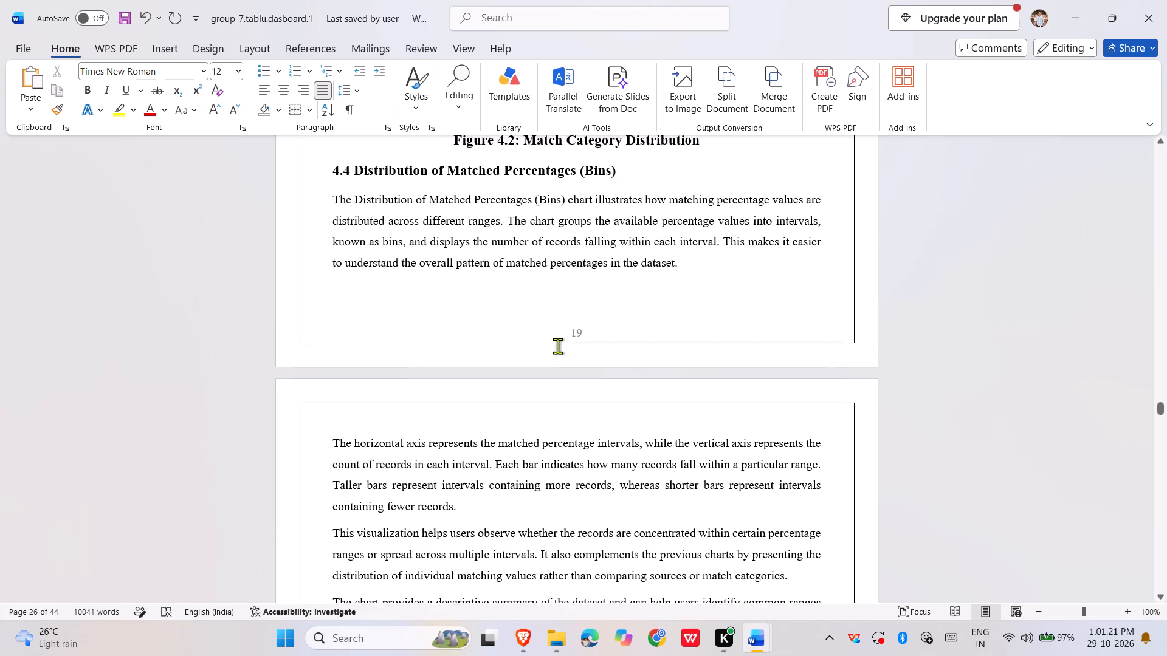
scroll(557, 346, "up", 1)
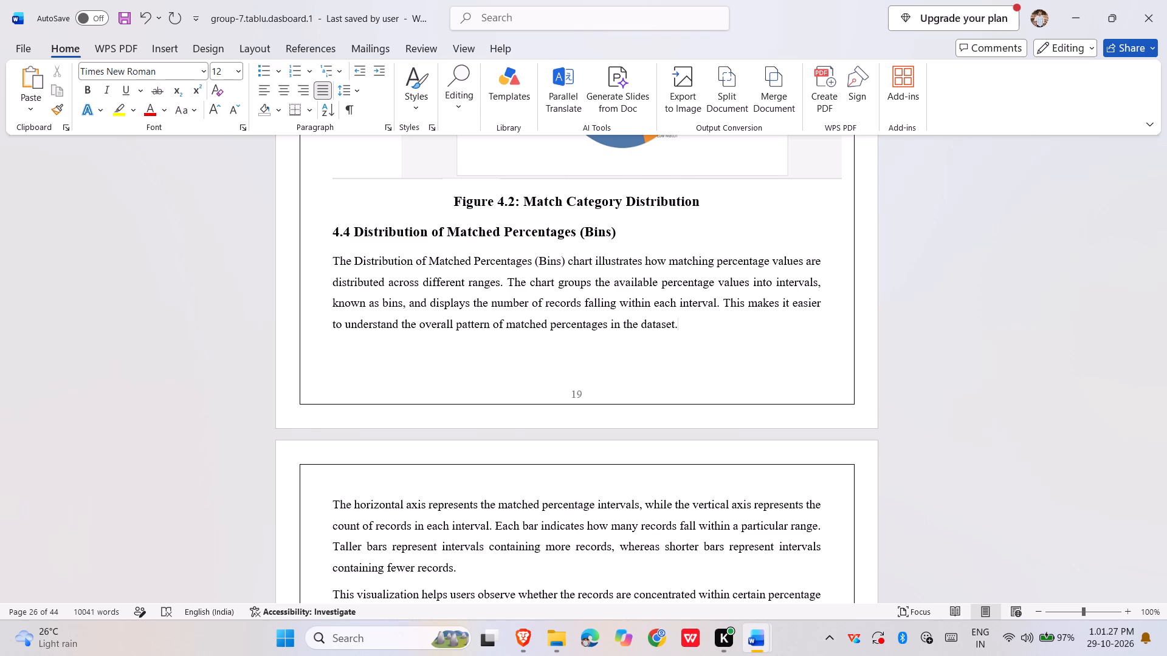
scroll(557, 346, "up", 4)
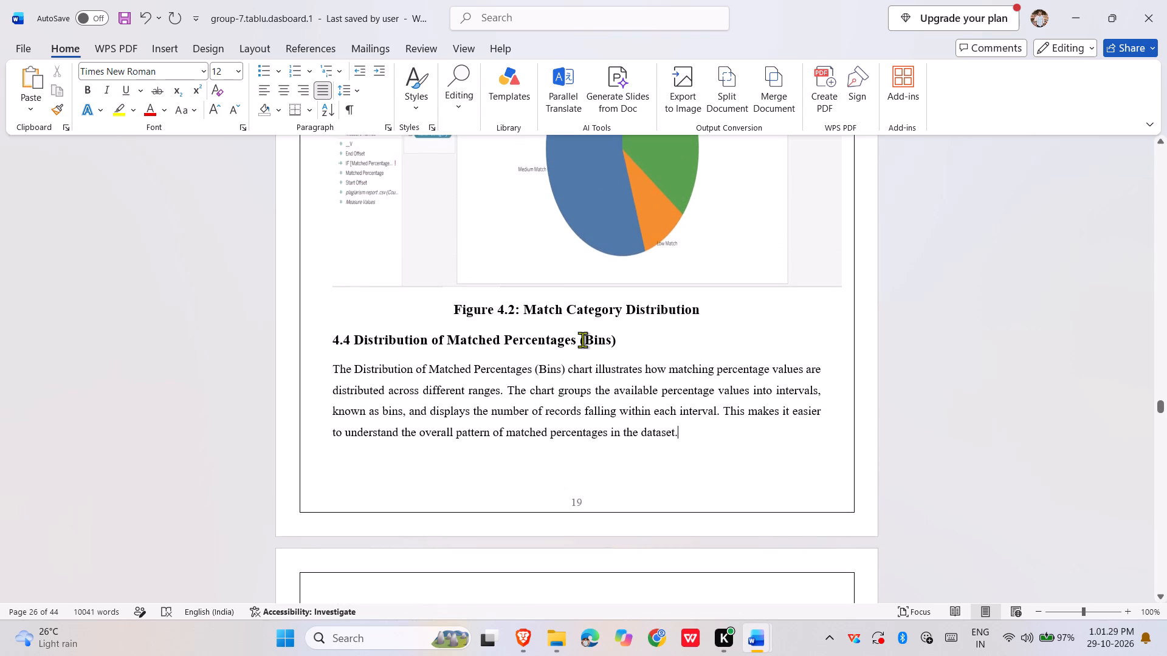
left_click(726, 310)
key("Return")
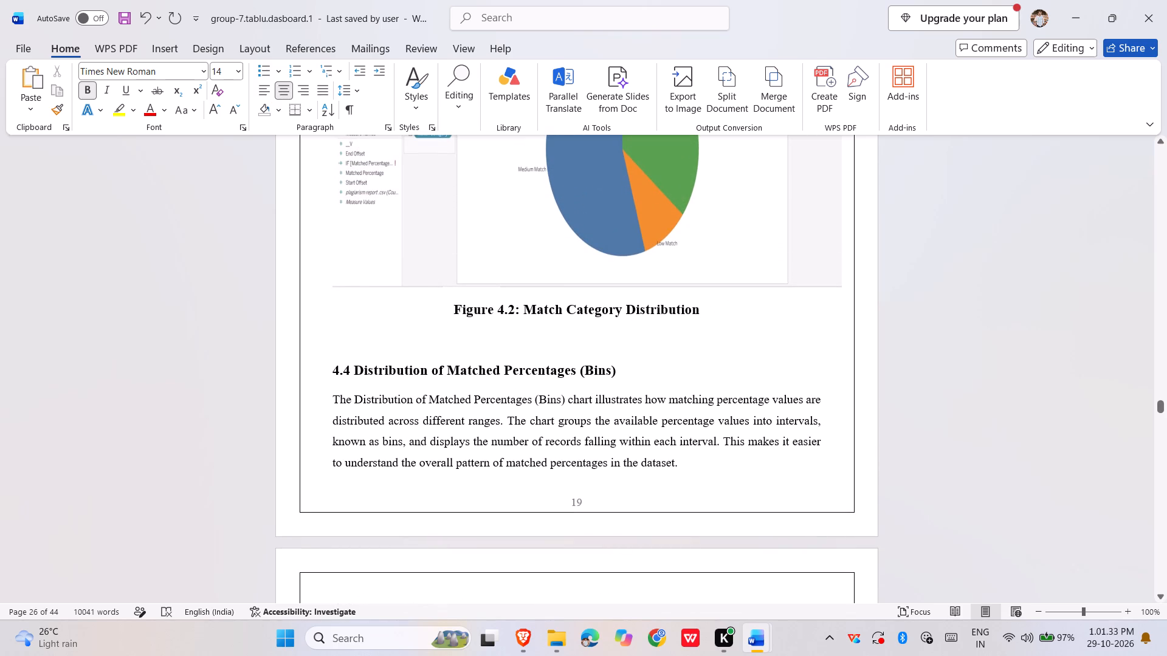
Add a new line after the last paragraph of Section 4.4, above the bar chart screenshot.
scroll(387, 355, "down", 8)
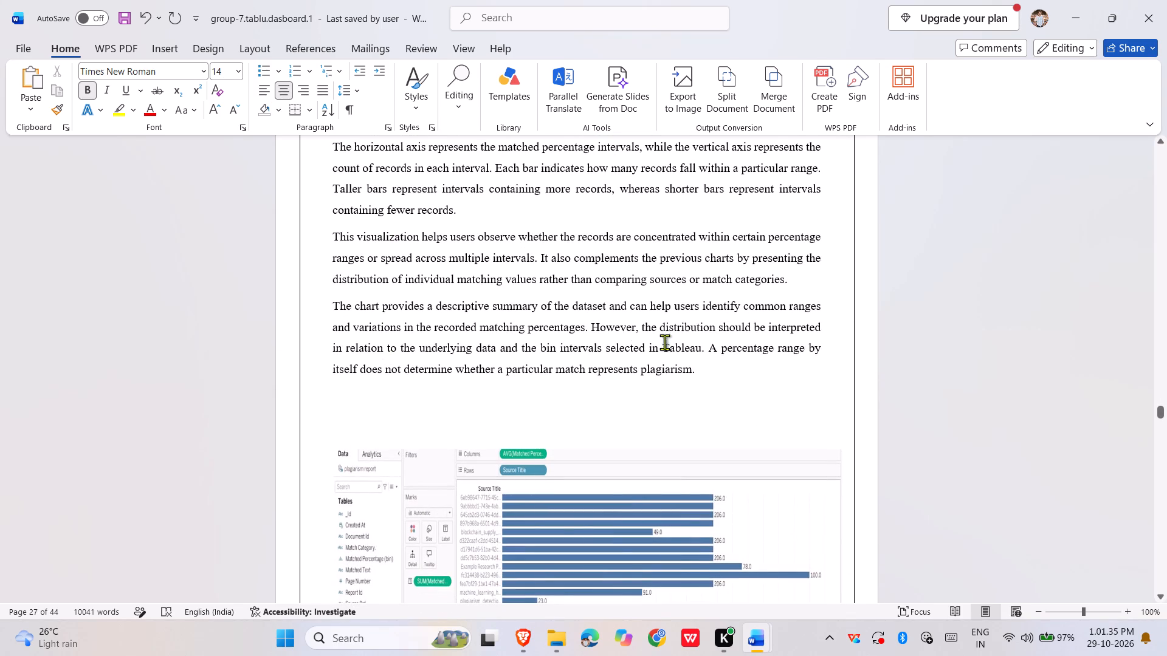
left_click(710, 372)
key("Return")
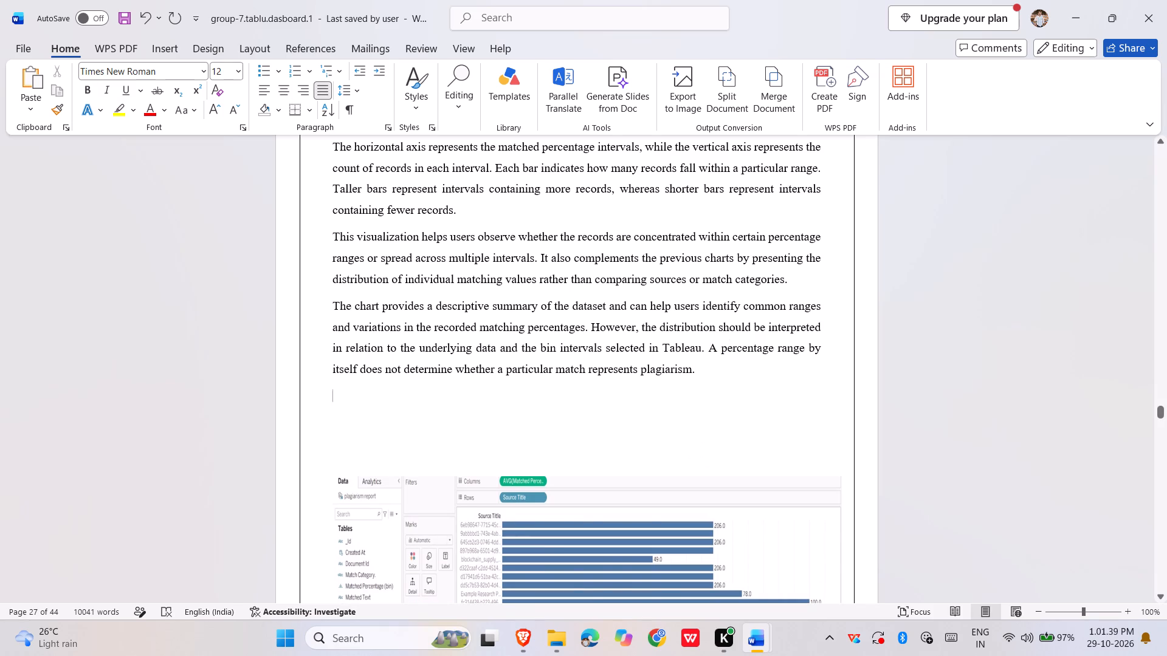
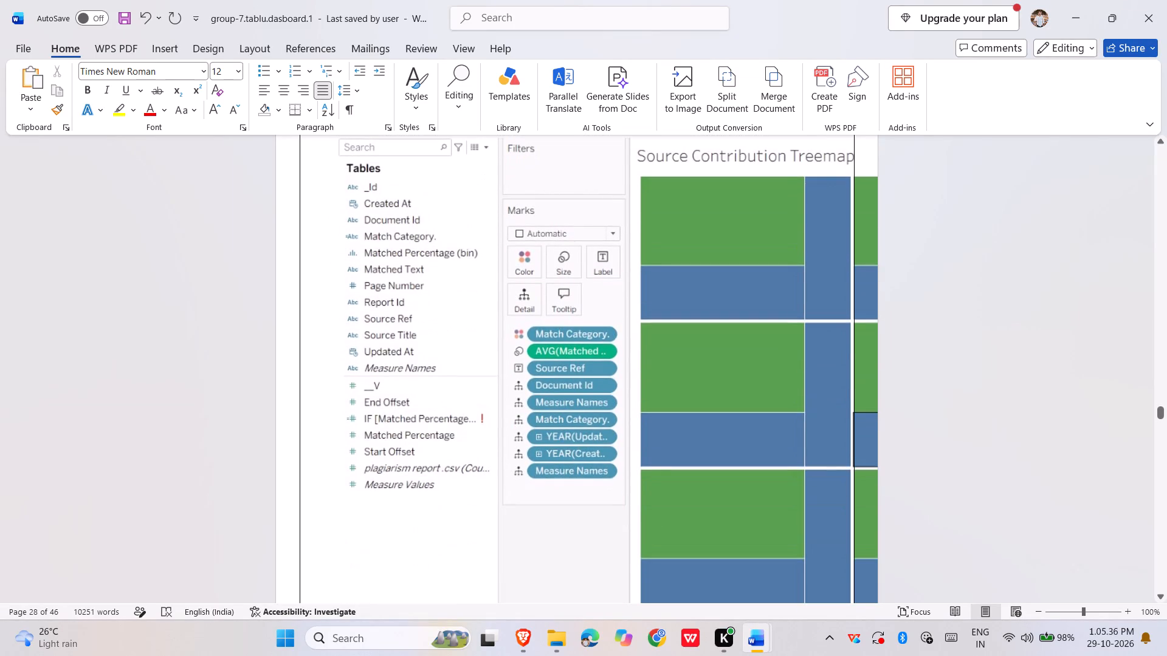
Shrink the Source Contribution Treemap picture so it fits beneath the Section 4.5 text within the page border, narrowing its width and stretching its height slightly.
left_click(390, 465)
scroll(390, 465, "down", 3)
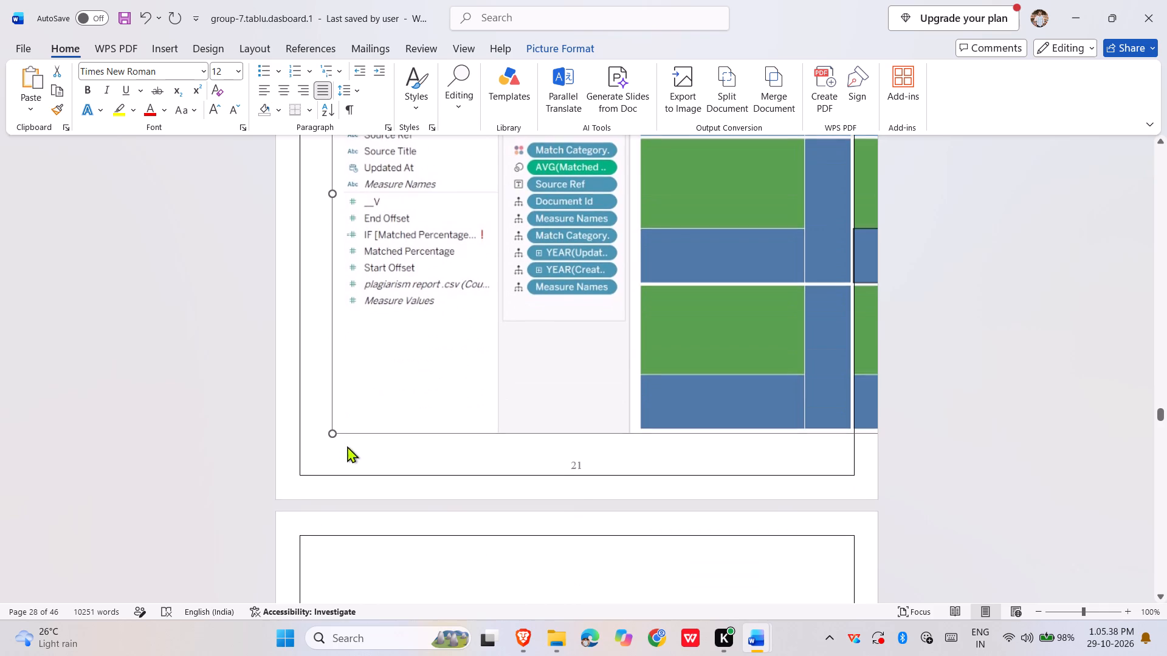
left_click_drag(331, 431, 591, 256)
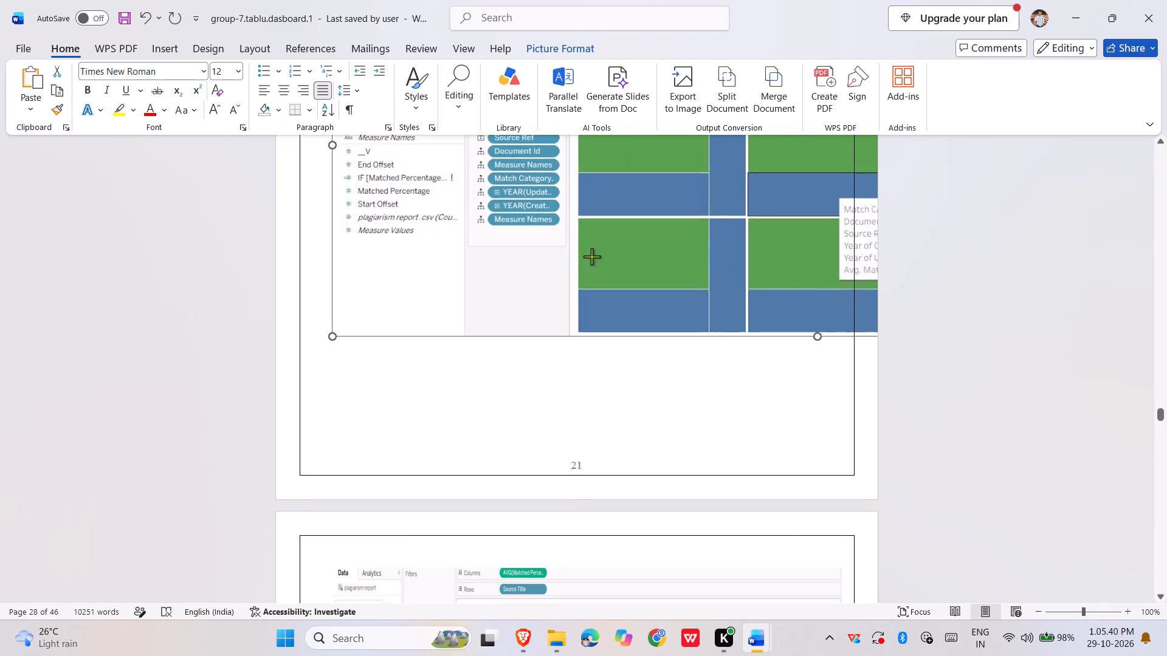
left_click_drag(591, 256, 994, 198)
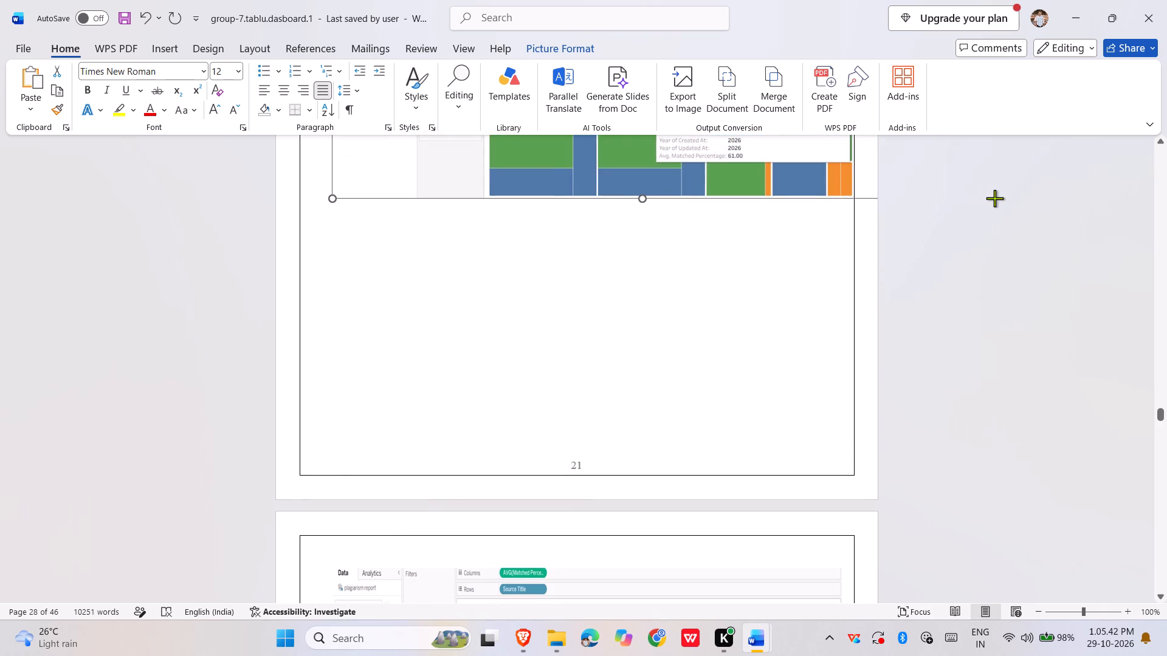
left_click_drag(994, 198, 1166, 166)
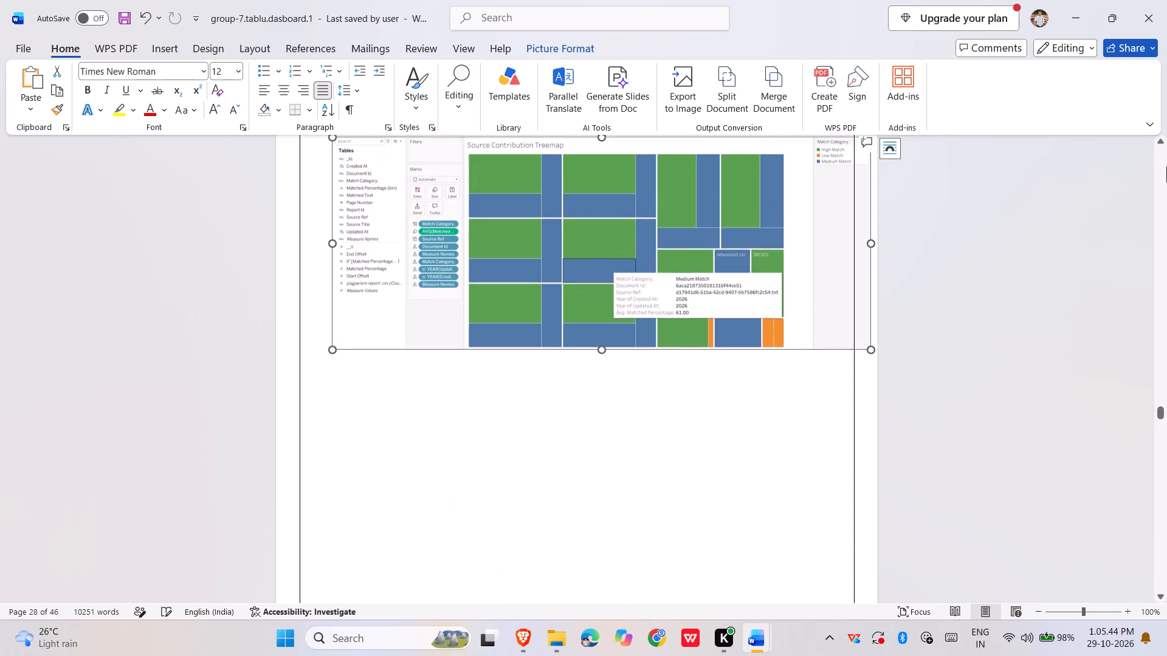
scroll(626, 391, "up", 3)
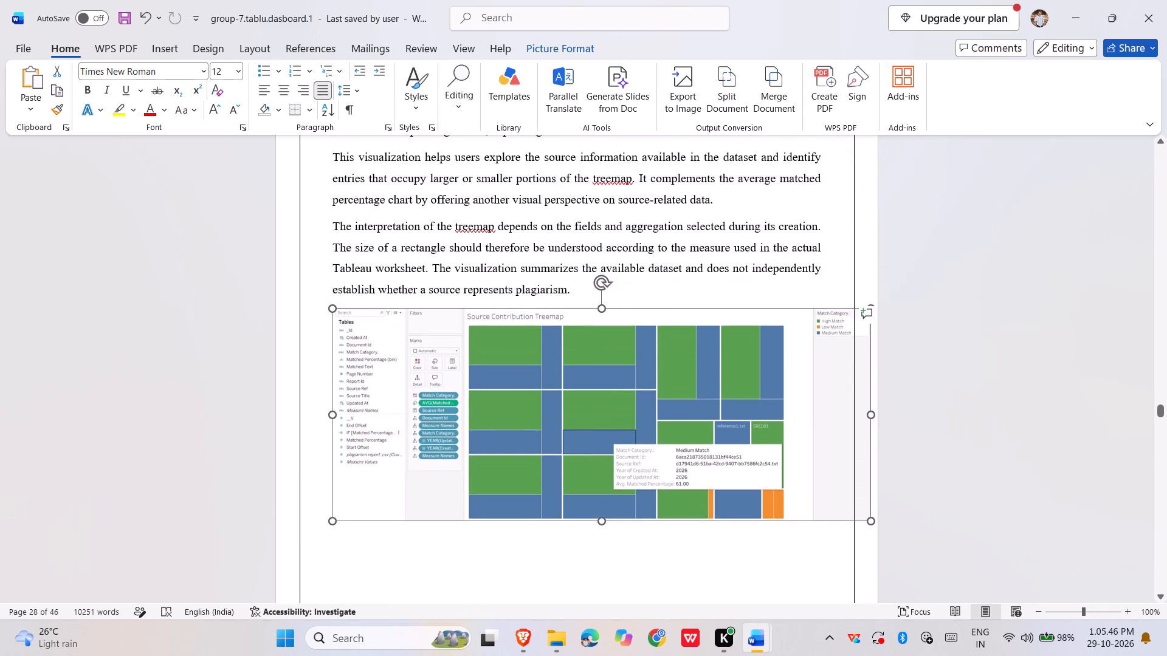
left_click_drag(336, 415, 360, 416)
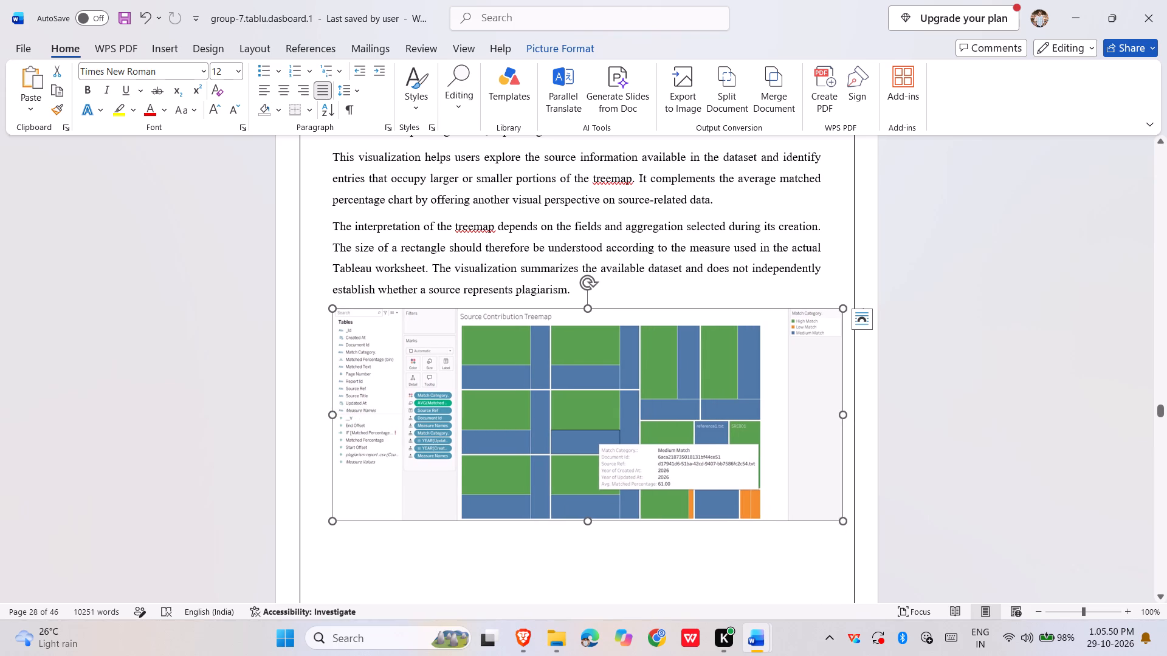
left_click_drag(588, 521, 588, 548)
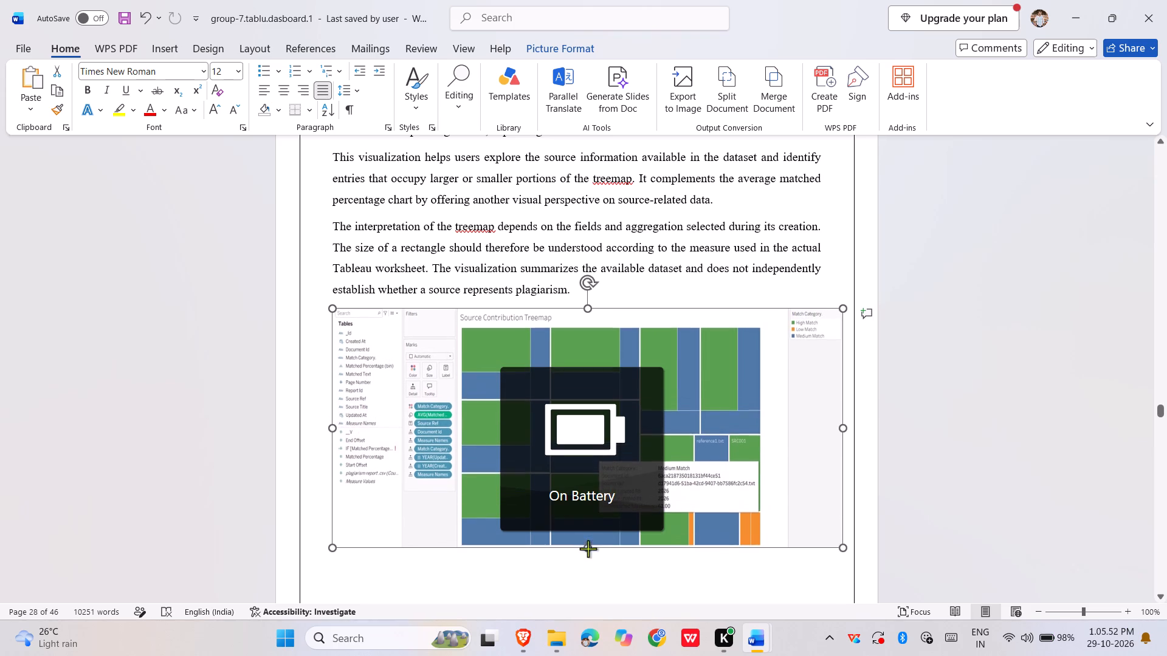
left_click_drag(588, 548, 591, 567)
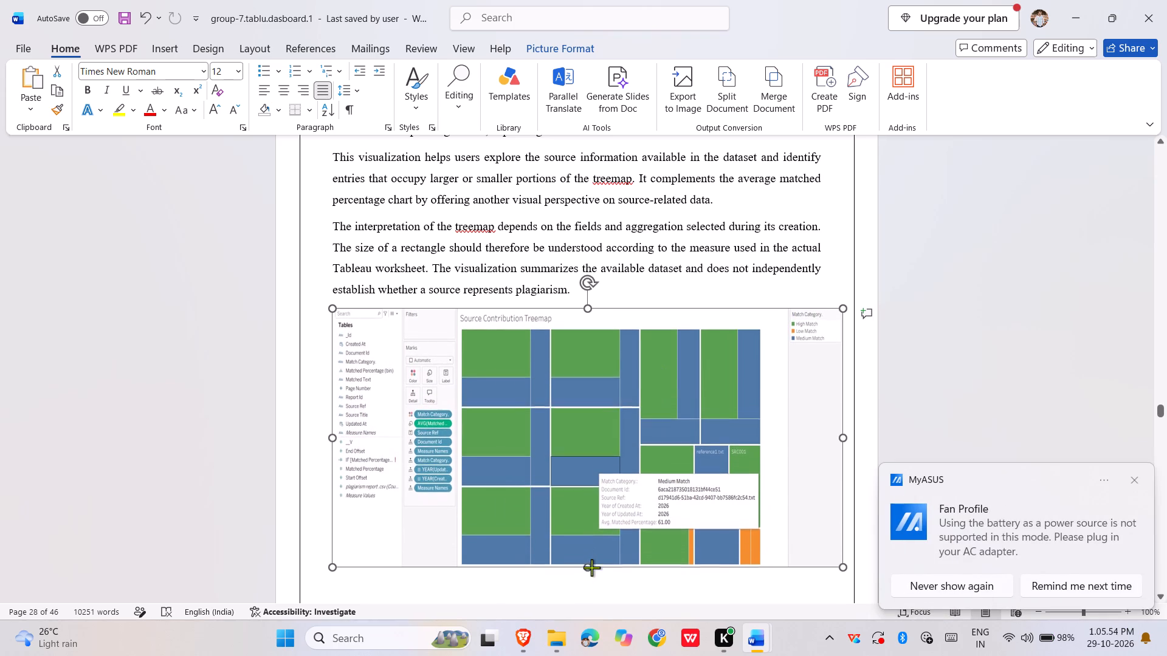
left_click_drag(591, 567, 595, 574)
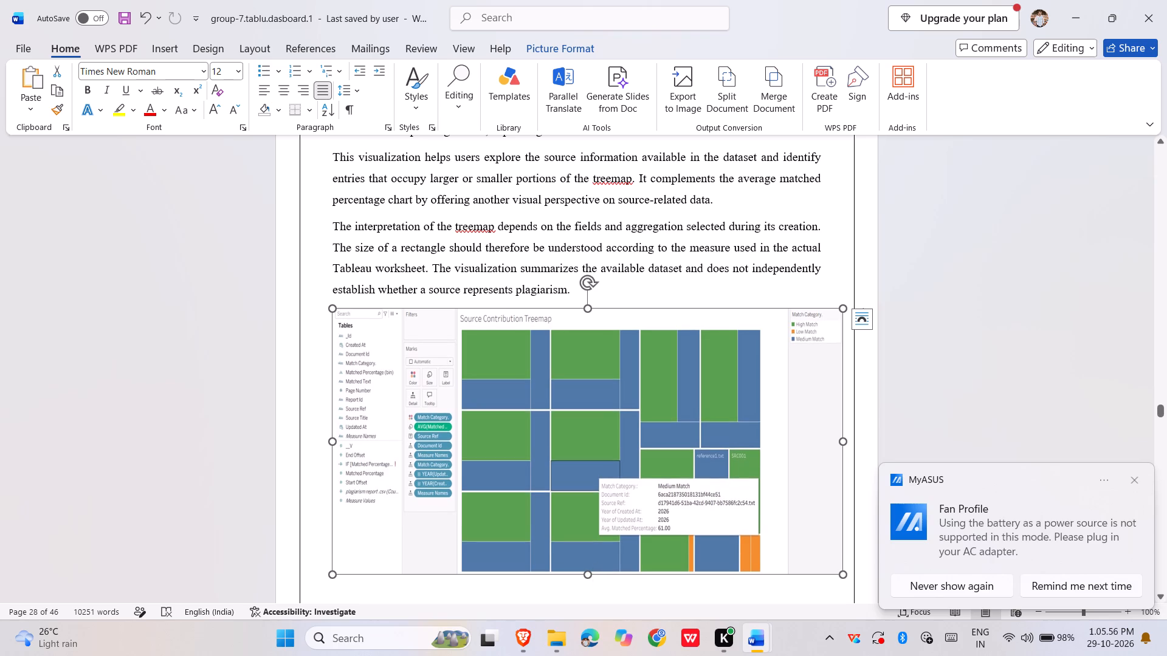
scroll(623, 264, "down", 3)
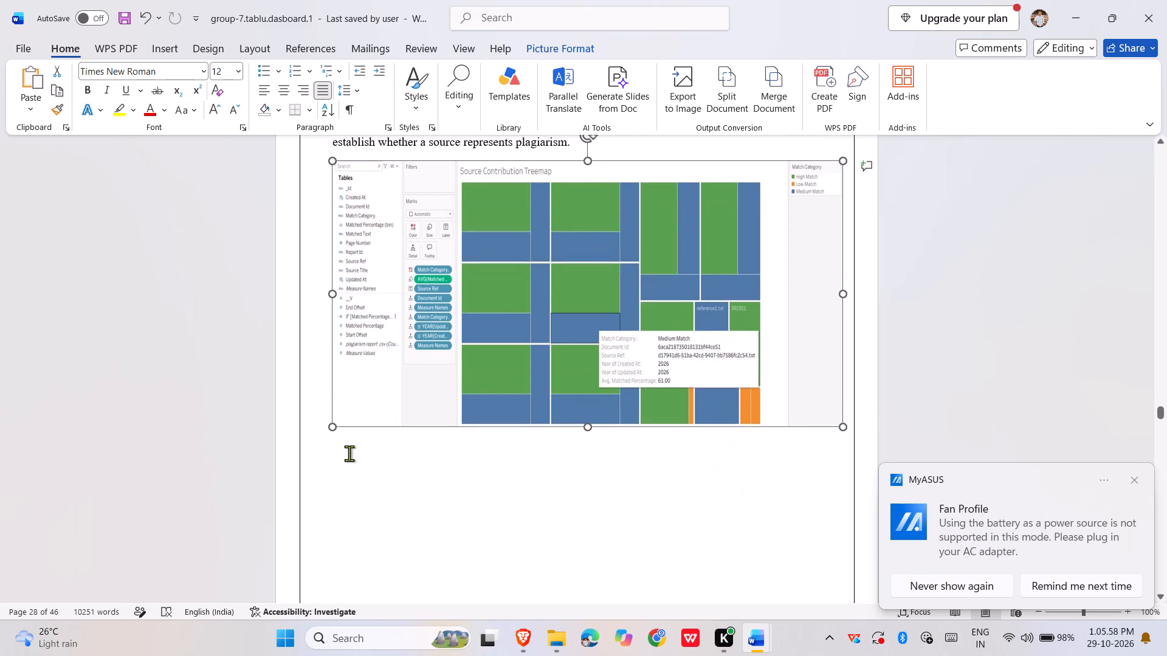
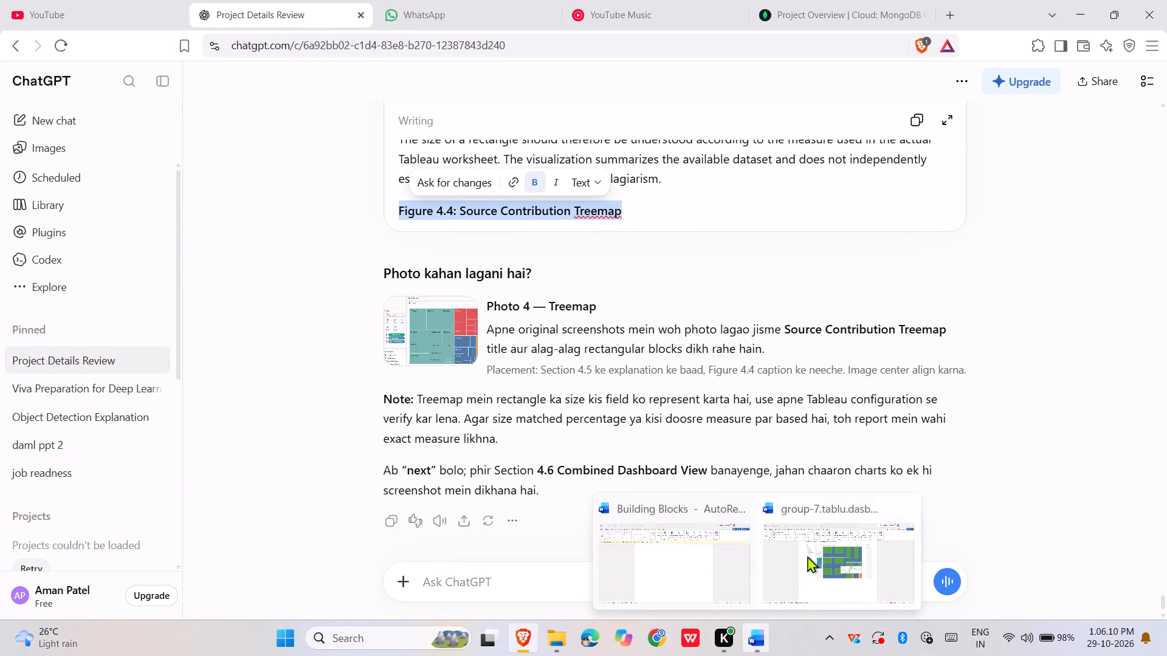
Paste the caption "Figure 4.4: Source Contribution Treemap" beneath the treemap picture in the Word report and centre it.
left_click(817, 537)
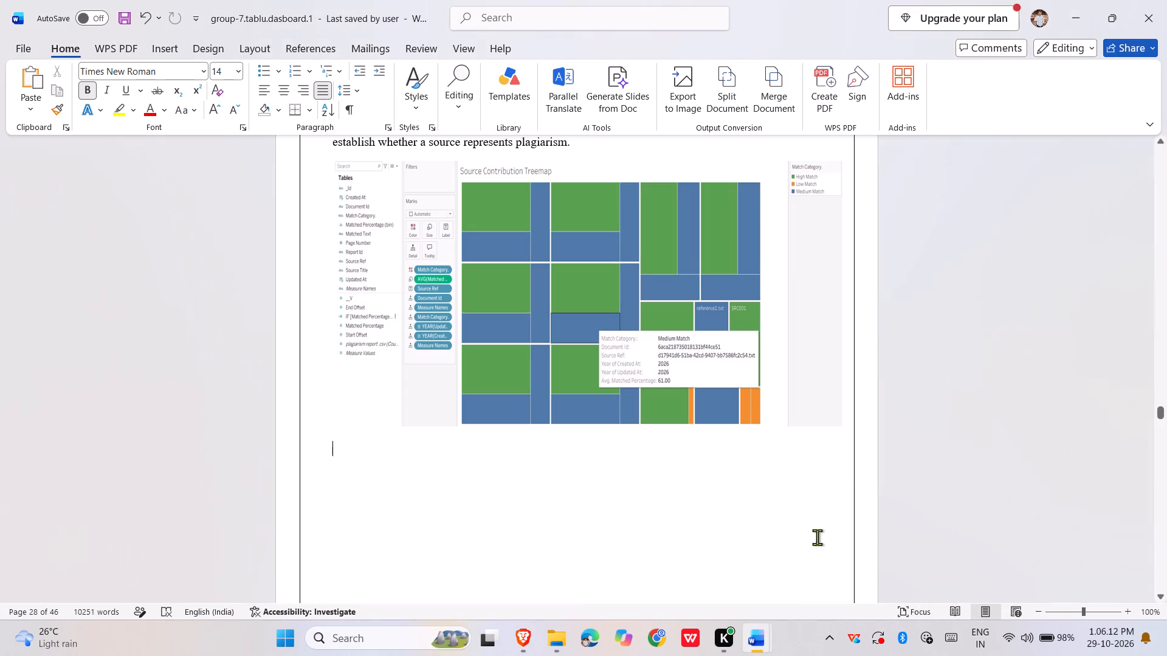
key("ctrl+v")
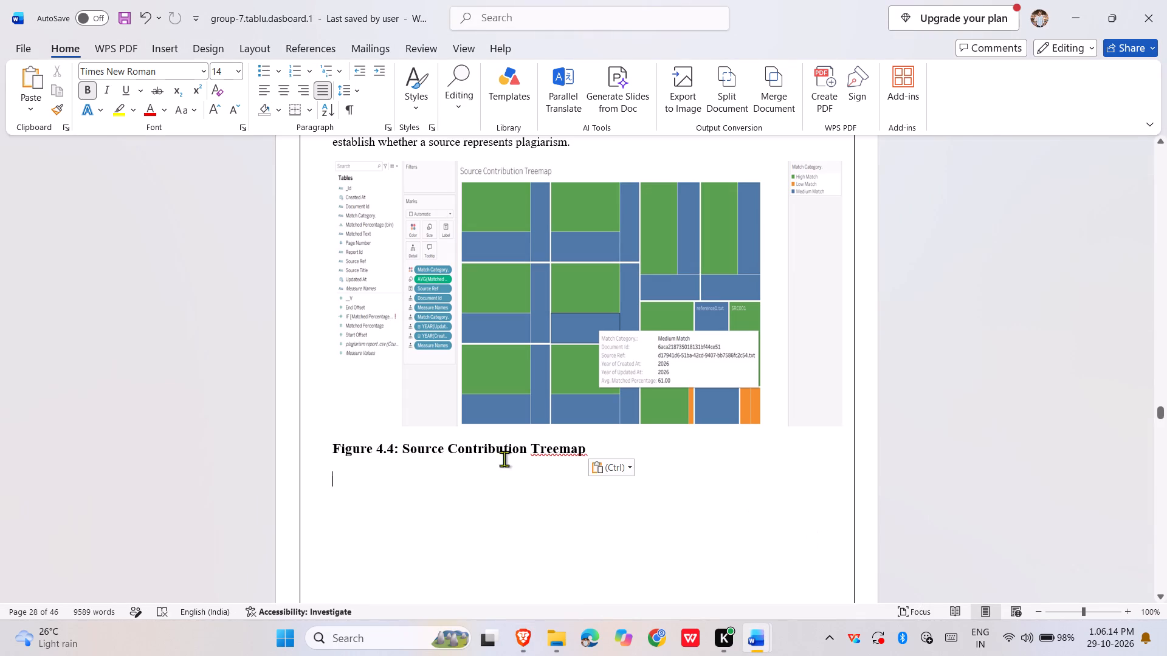
left_click(328, 446)
left_click_drag(328, 446, 284, 142)
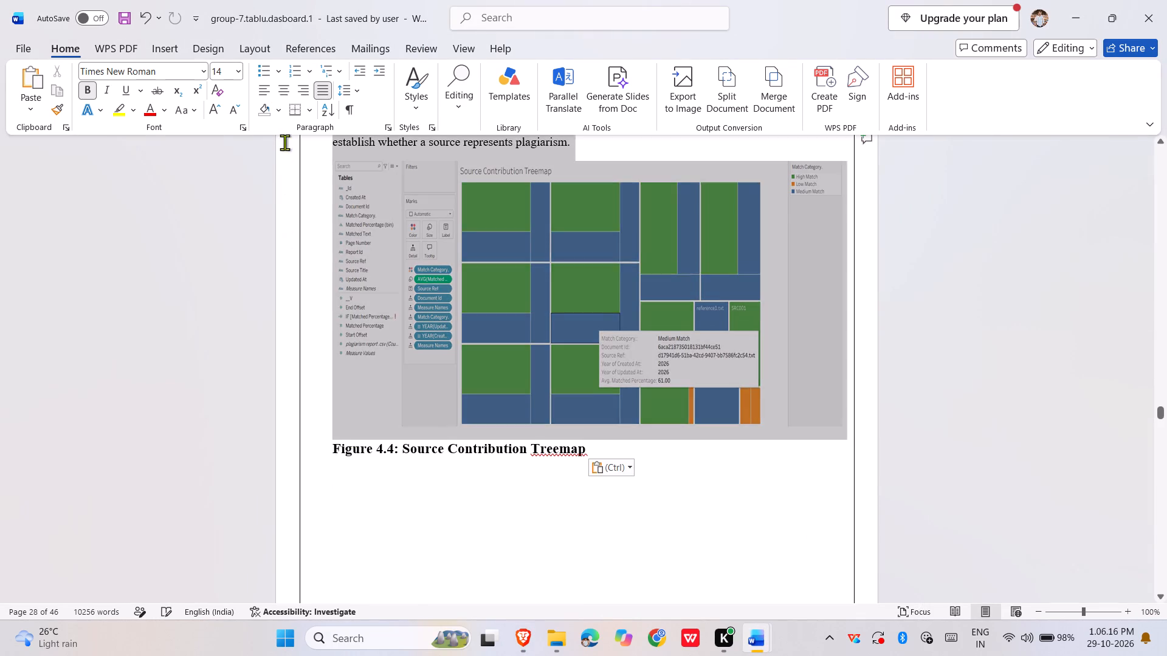
left_click_drag(284, 142, 266, 102)
left_click(339, 222)
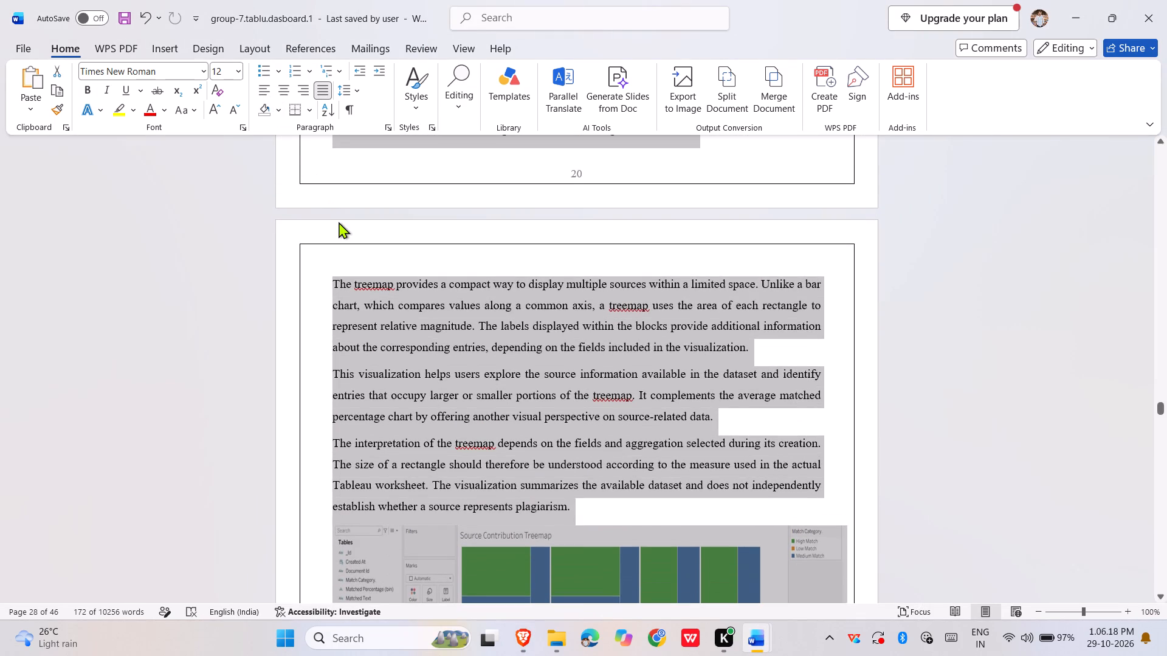
scroll(339, 222, "down", 6)
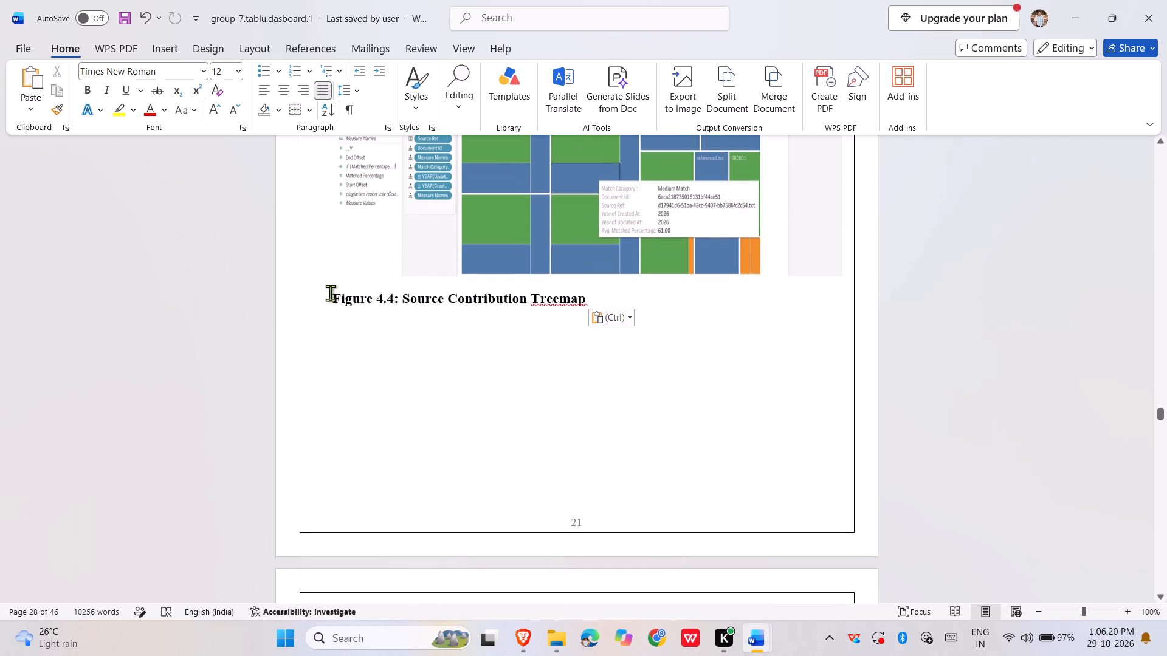
left_click(329, 295)
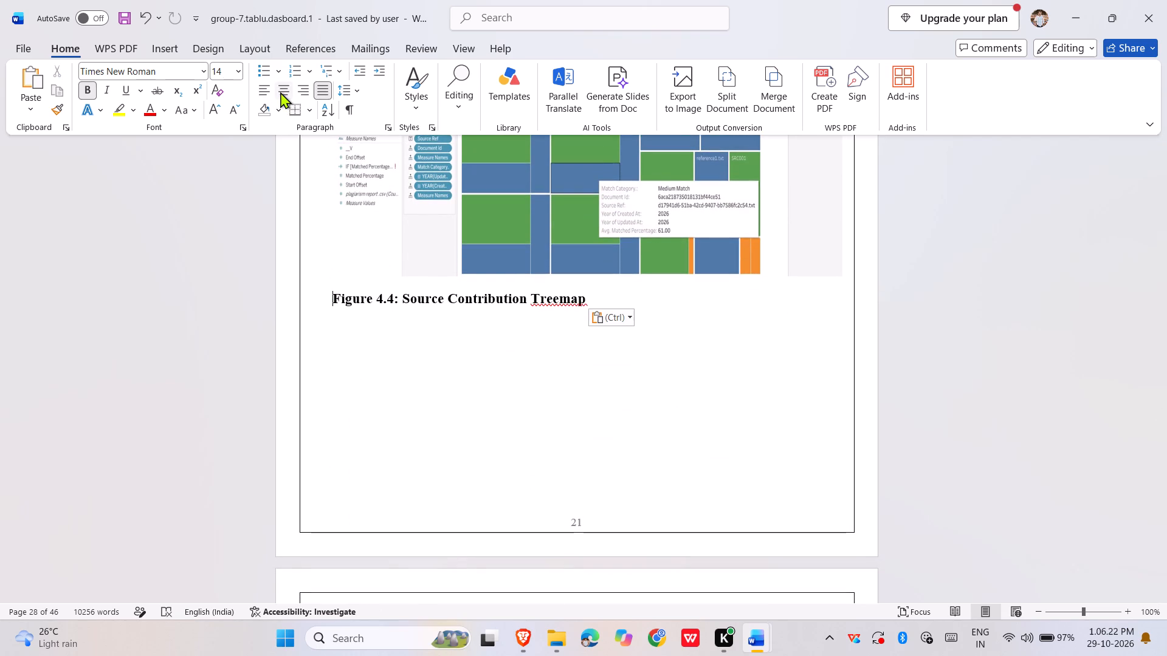
left_click(281, 92)
left_click(461, 432)
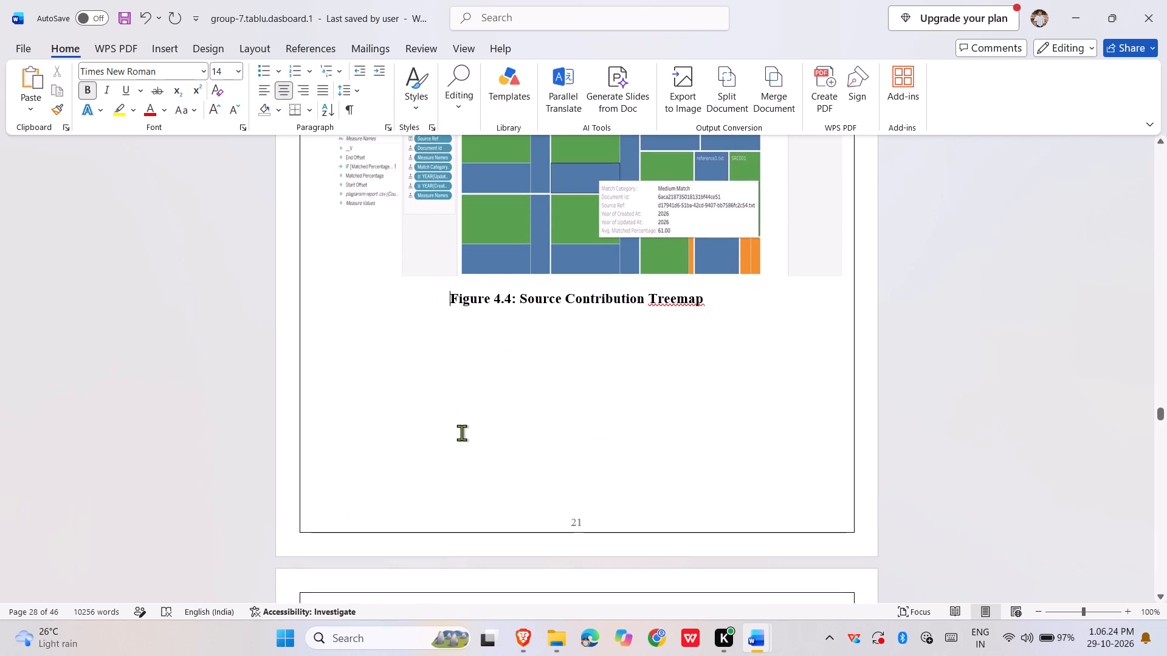
Add a new left-aligned line below the Figure 4.4 caption.
left_click(729, 308)
key("Return")
left_click(269, 90)
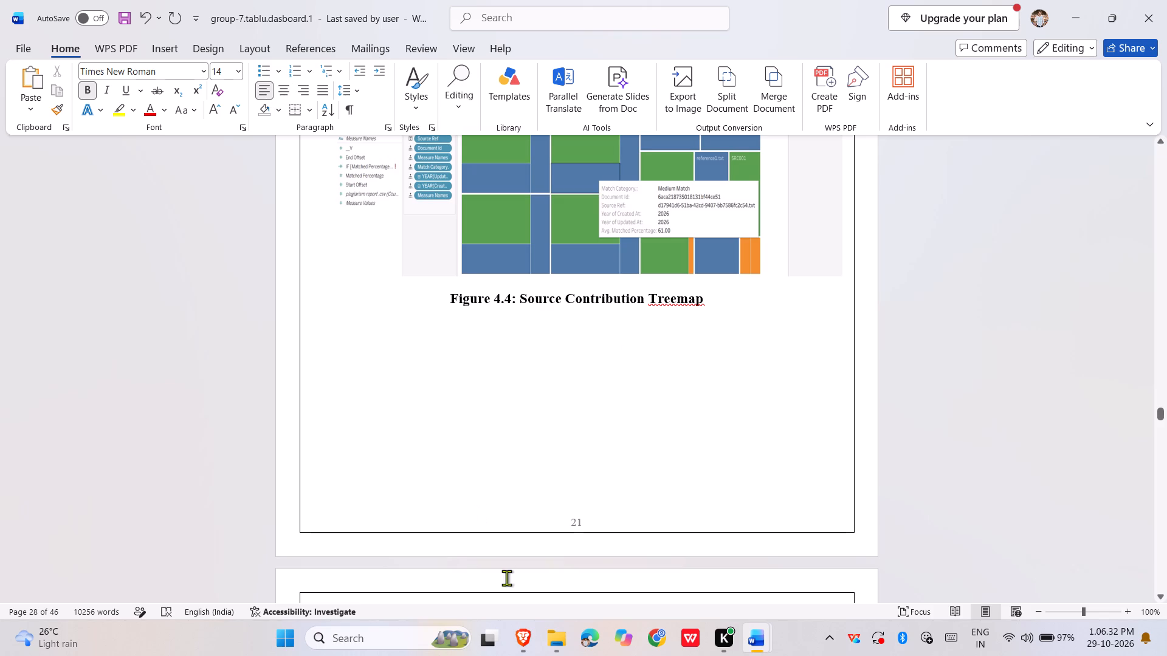
Switch to the ChatGPT conversation and send "next" to request Section 4.6 Combined Dashboard View.
left_click(520, 630)
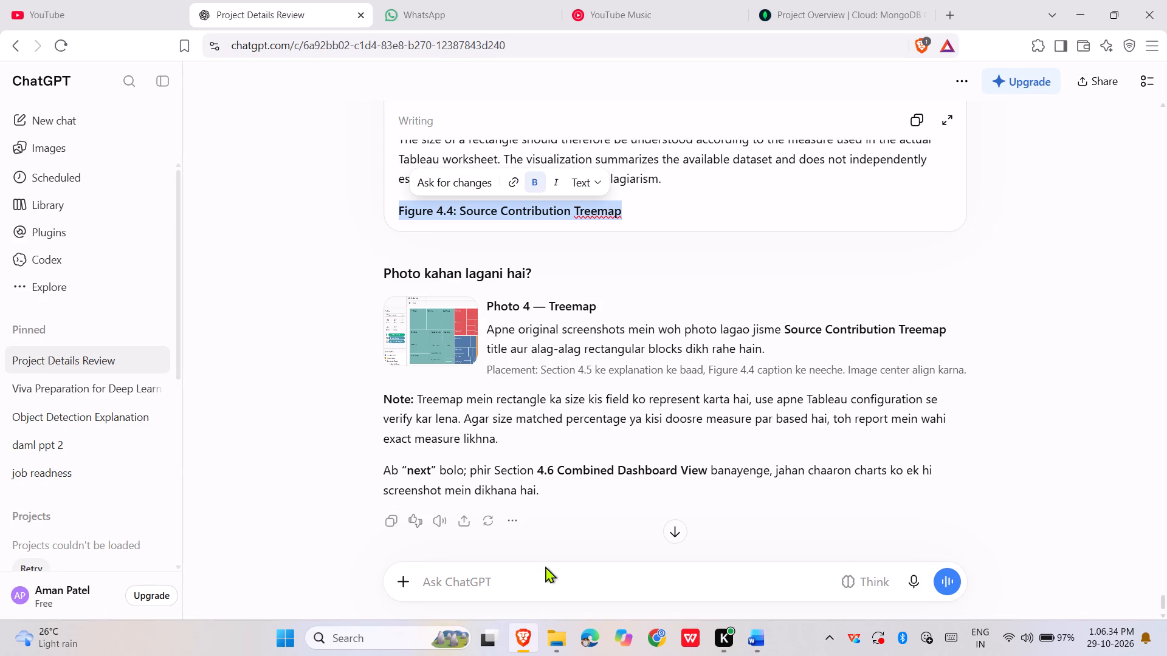
scroll(704, 342, "down", 3)
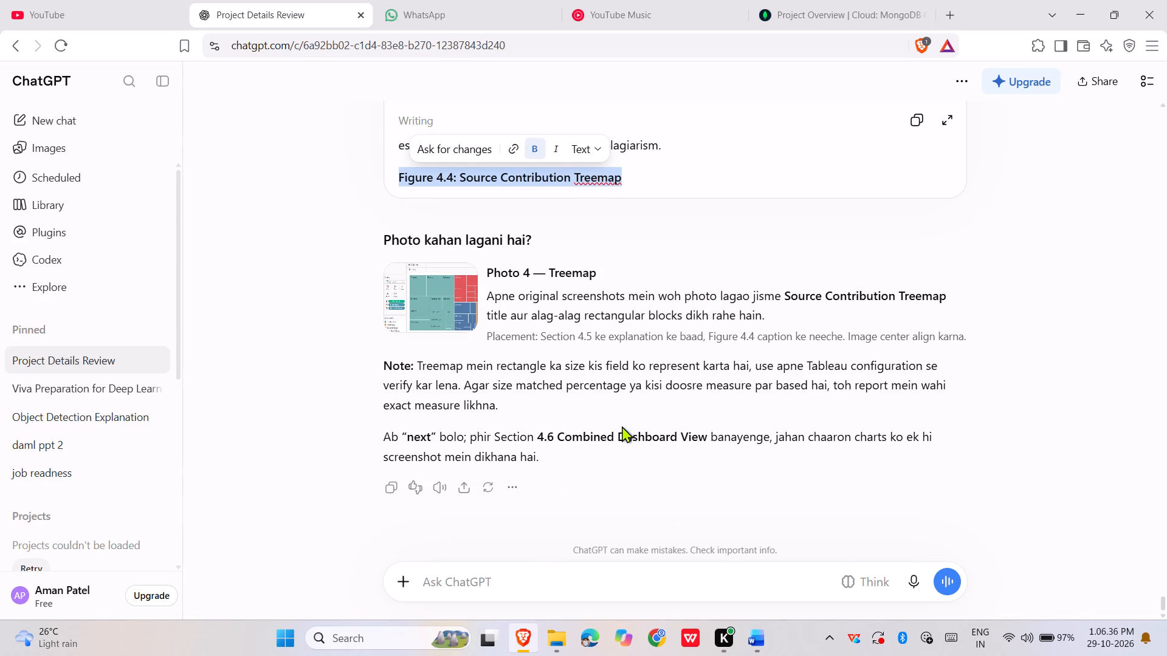
left_click(501, 575)
type("next")
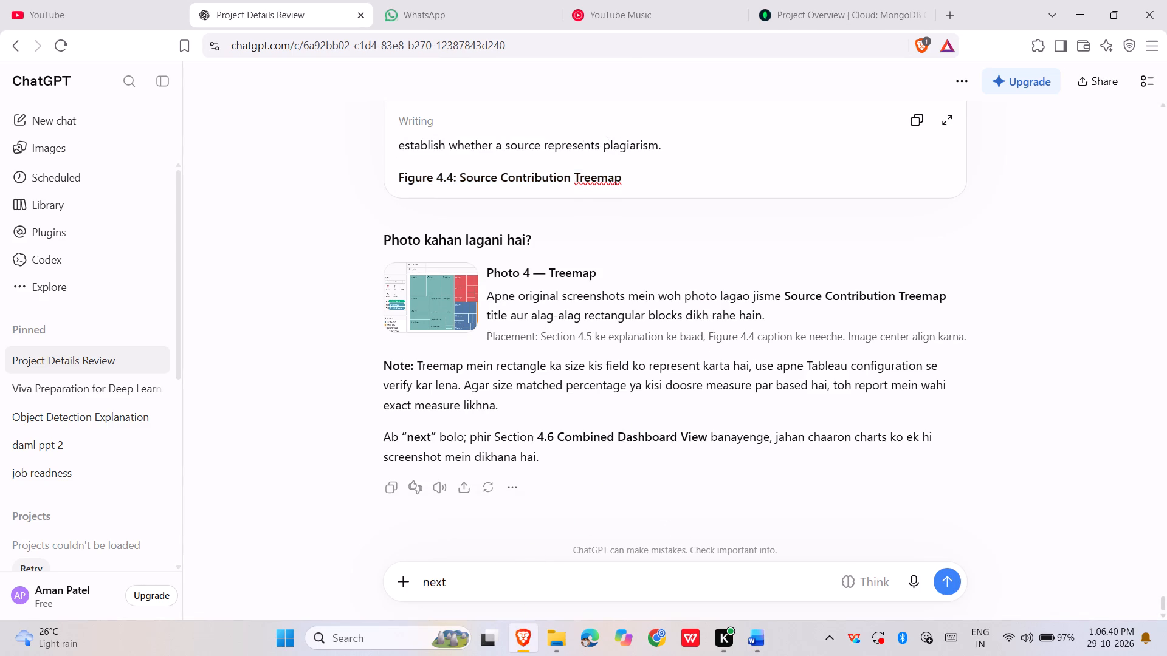
key("Return")
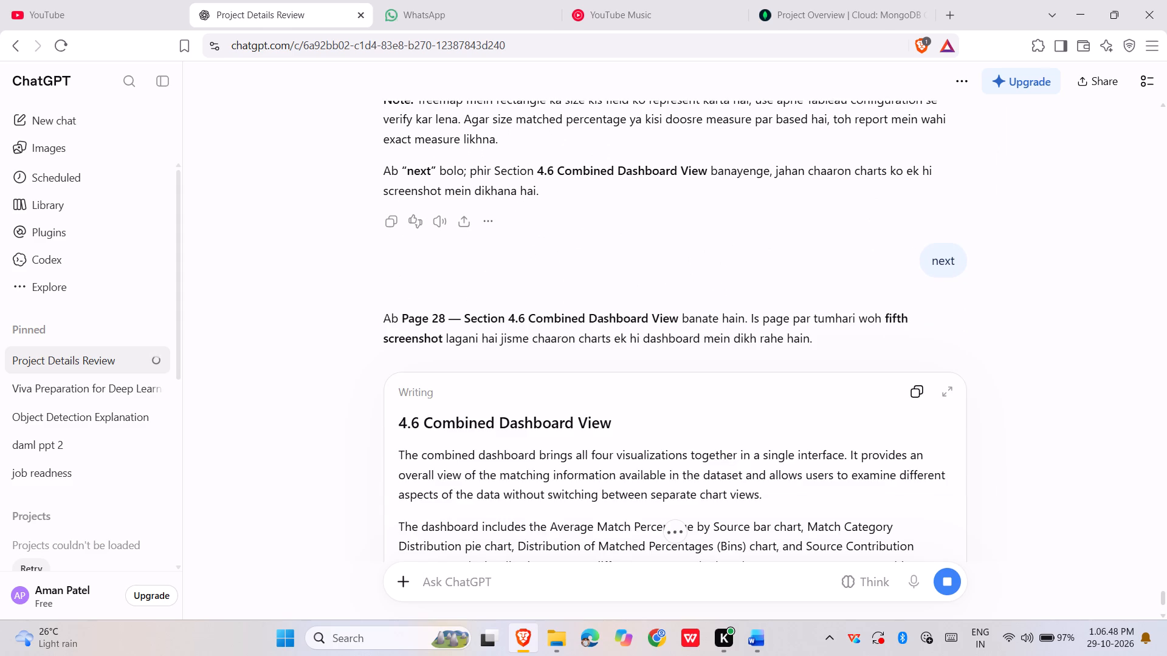
scroll(399, 237, "down", 3)
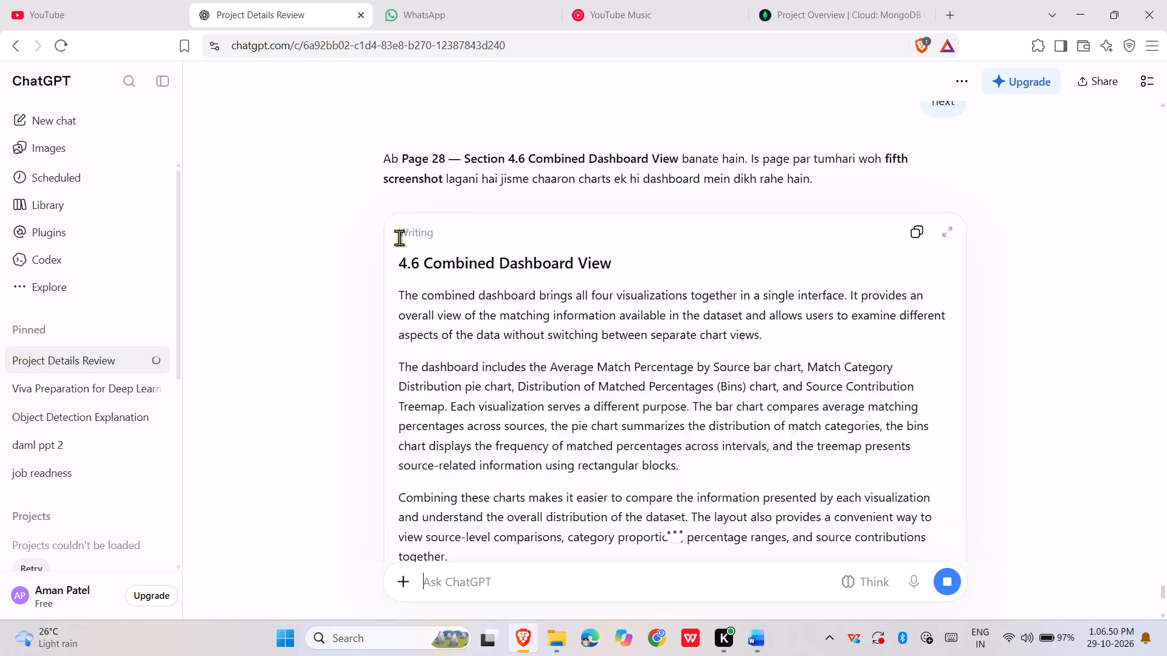
scroll(399, 237, "down", 6)
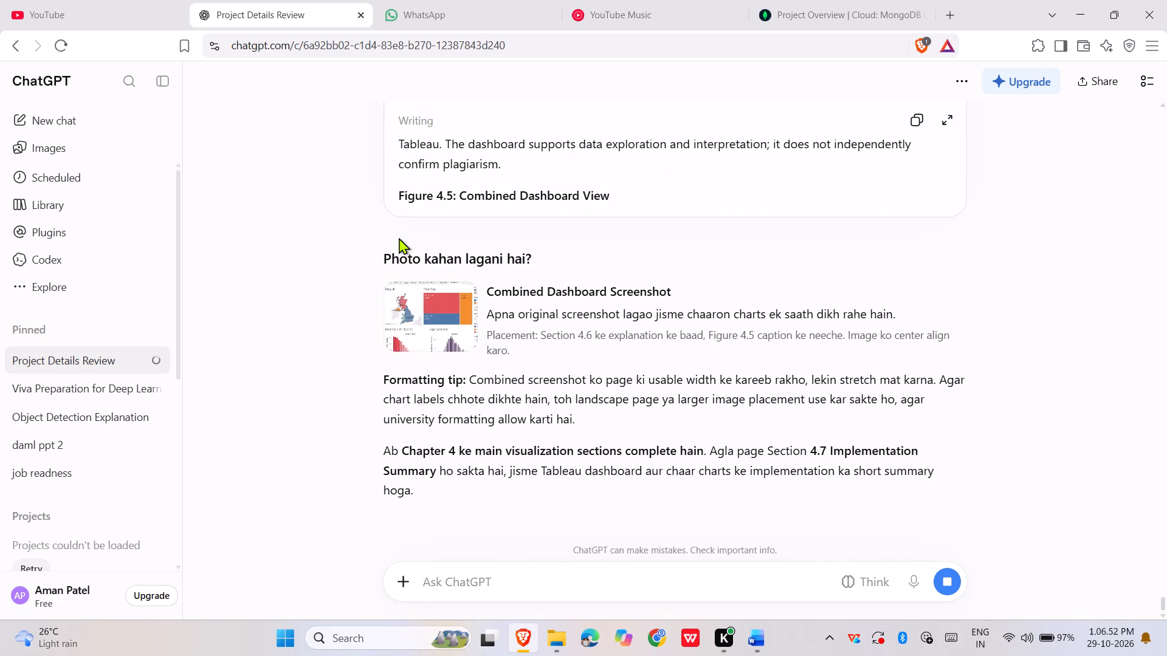
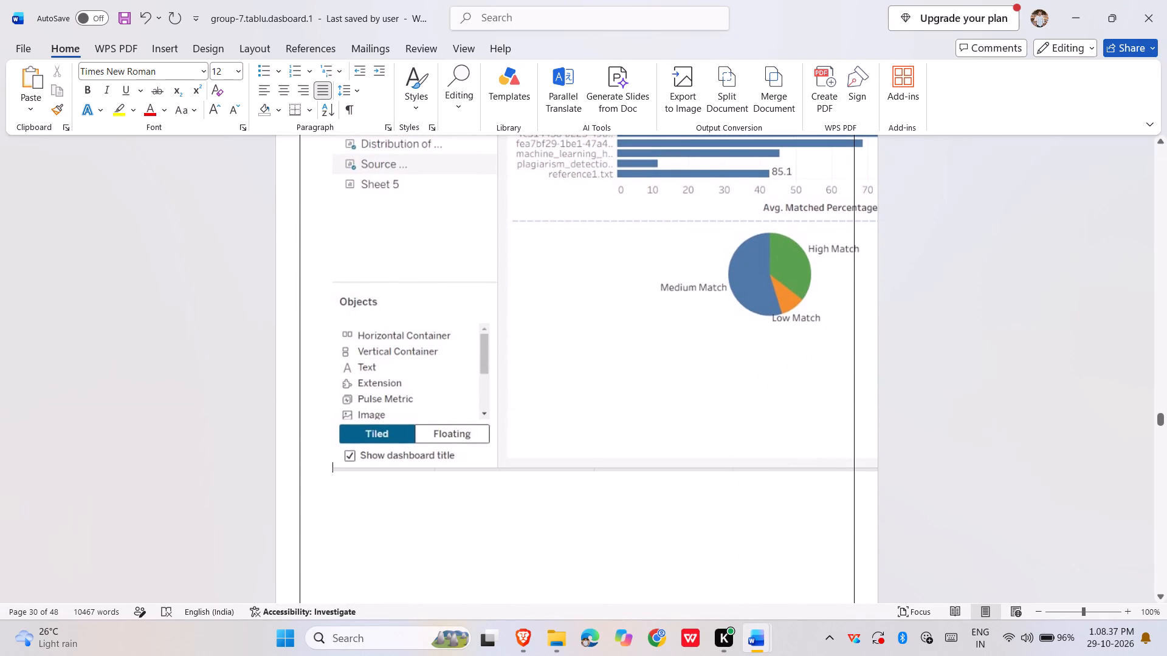
left_click(444, 312)
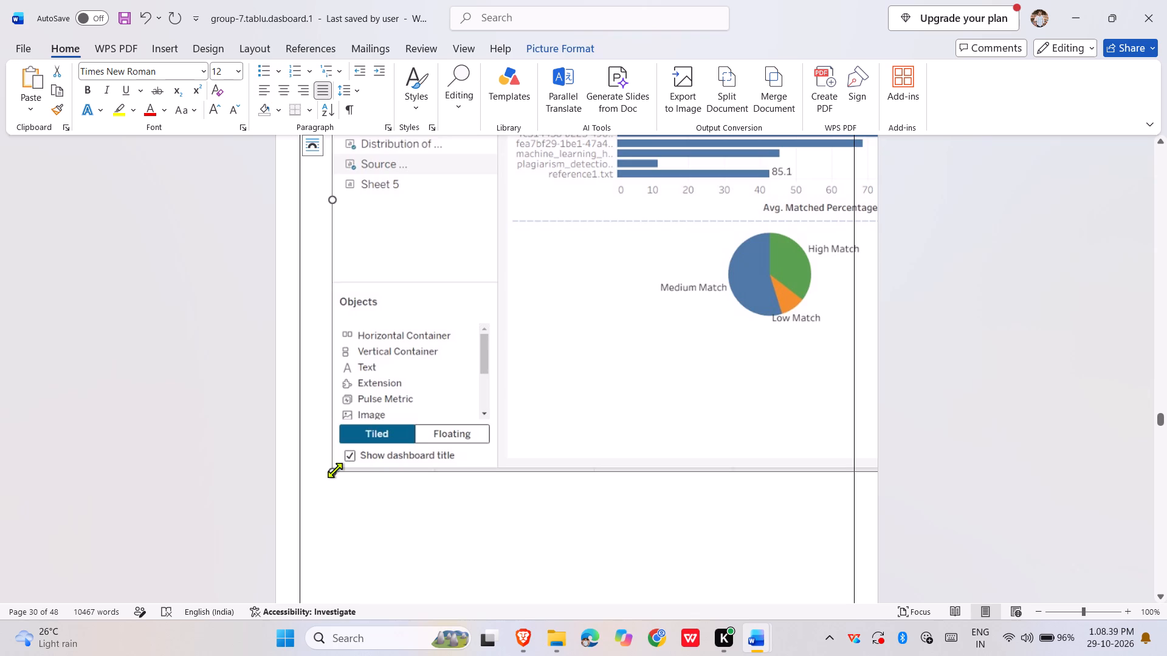
left_click_drag(334, 471, 642, 260)
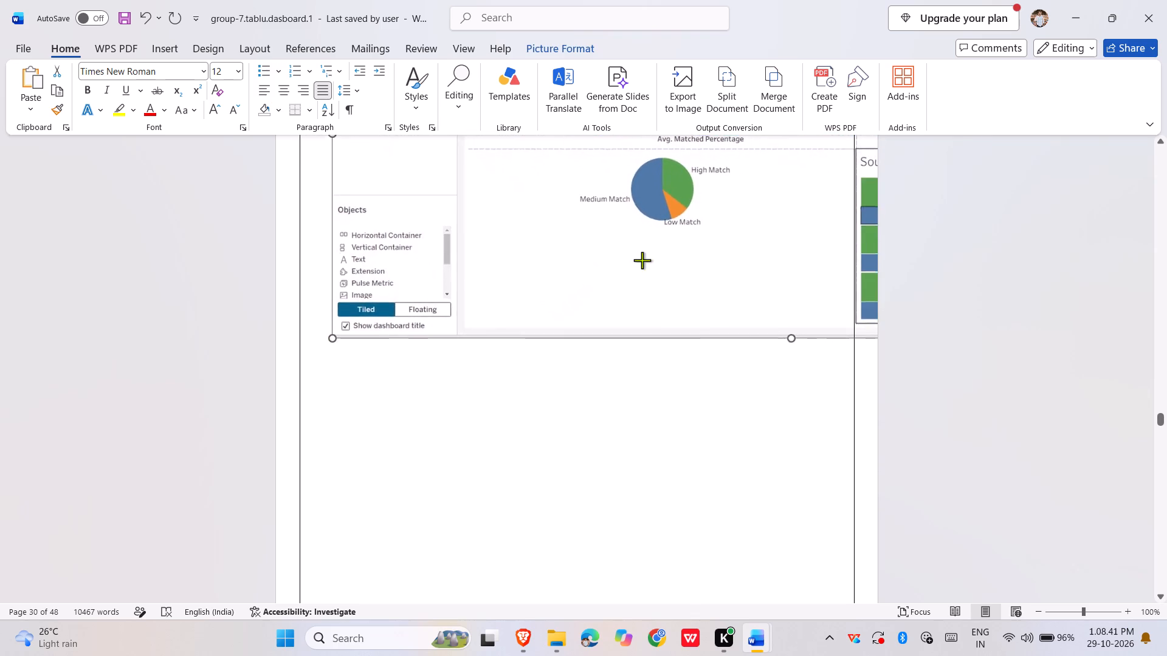
left_click_drag(642, 260, 1013, 187)
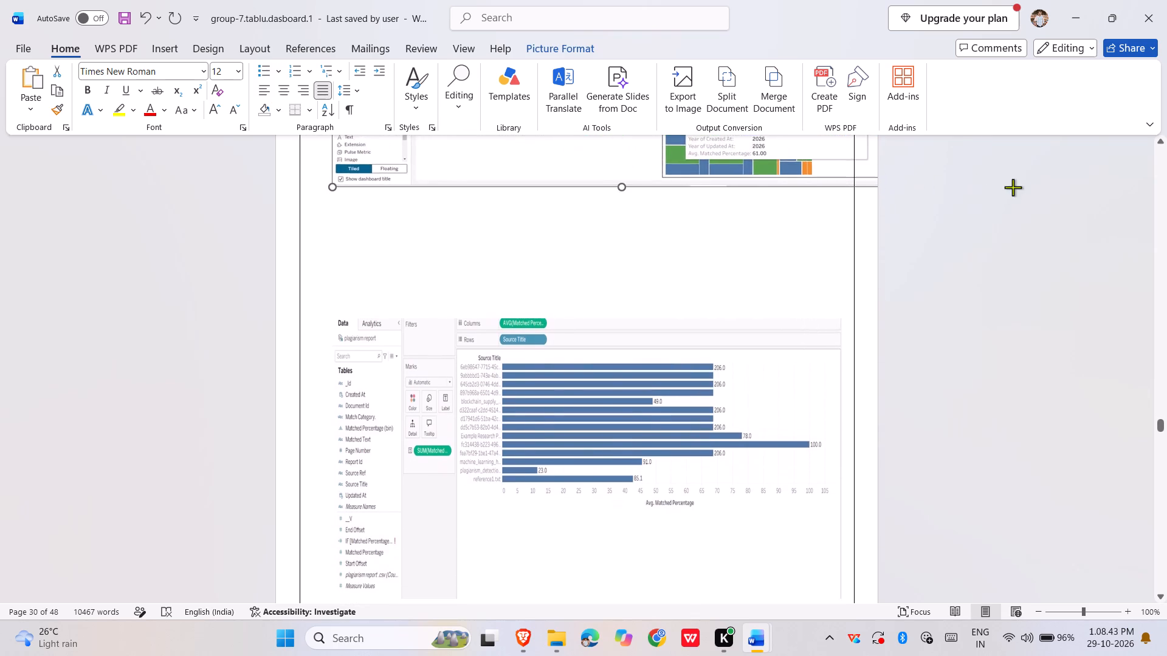
left_click_drag(1013, 187, 1166, 143)
scroll(700, 332, "up", 12)
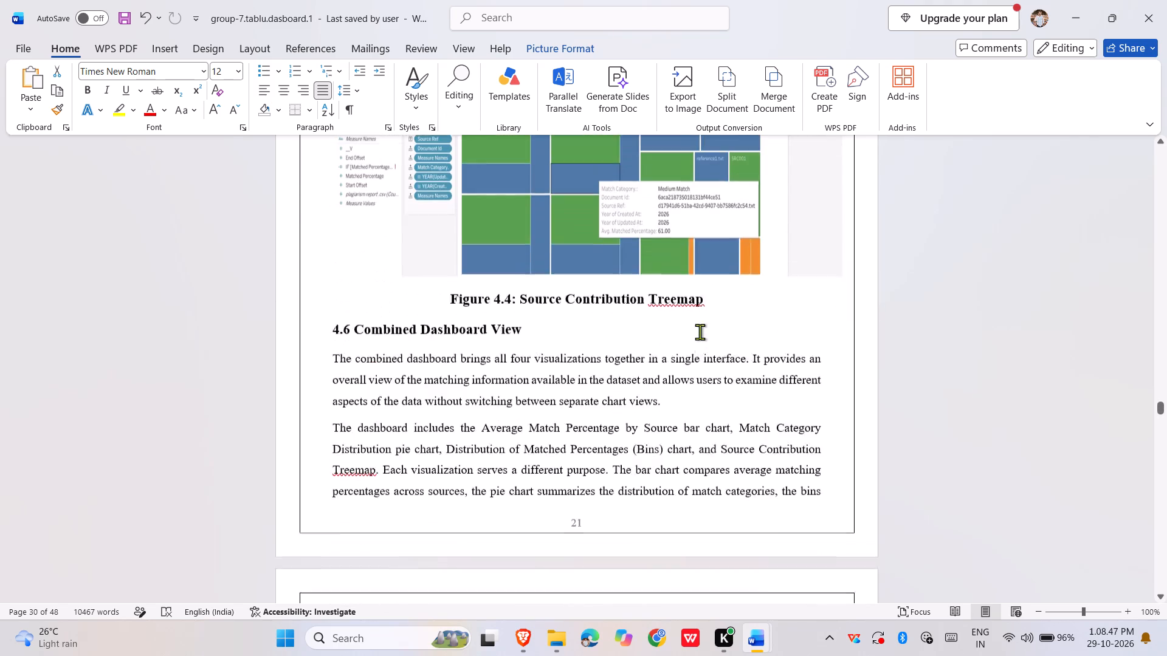
scroll(700, 332, "down", 10)
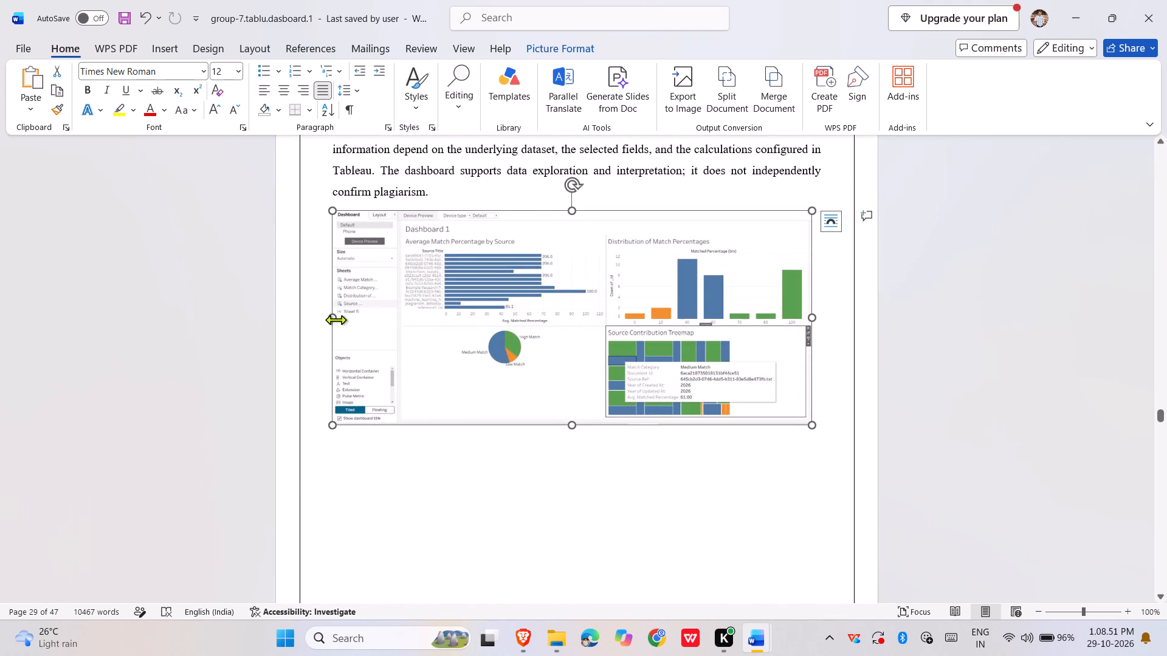
Widen the combined dashboard screenshot to nearly reach the page border and stretch it slightly taller, keeping it on the Section 4.6 page.
left_click_drag(336, 319, 311, 327)
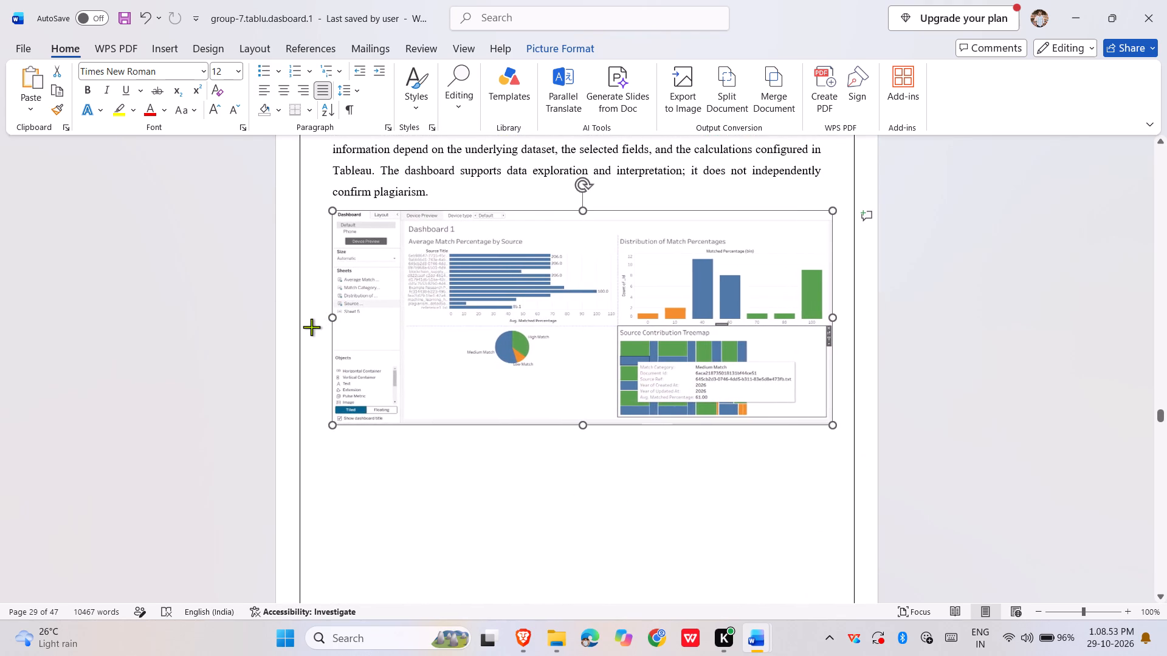
left_click_drag(311, 327, 305, 330)
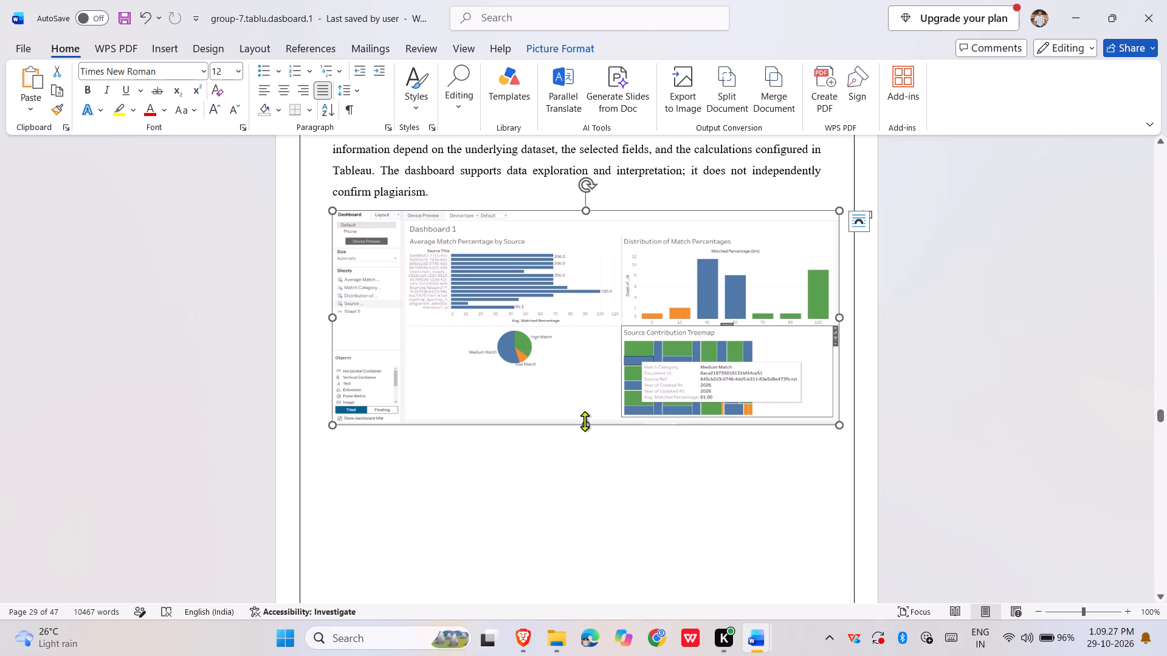
left_click_drag(585, 423, 592, 460)
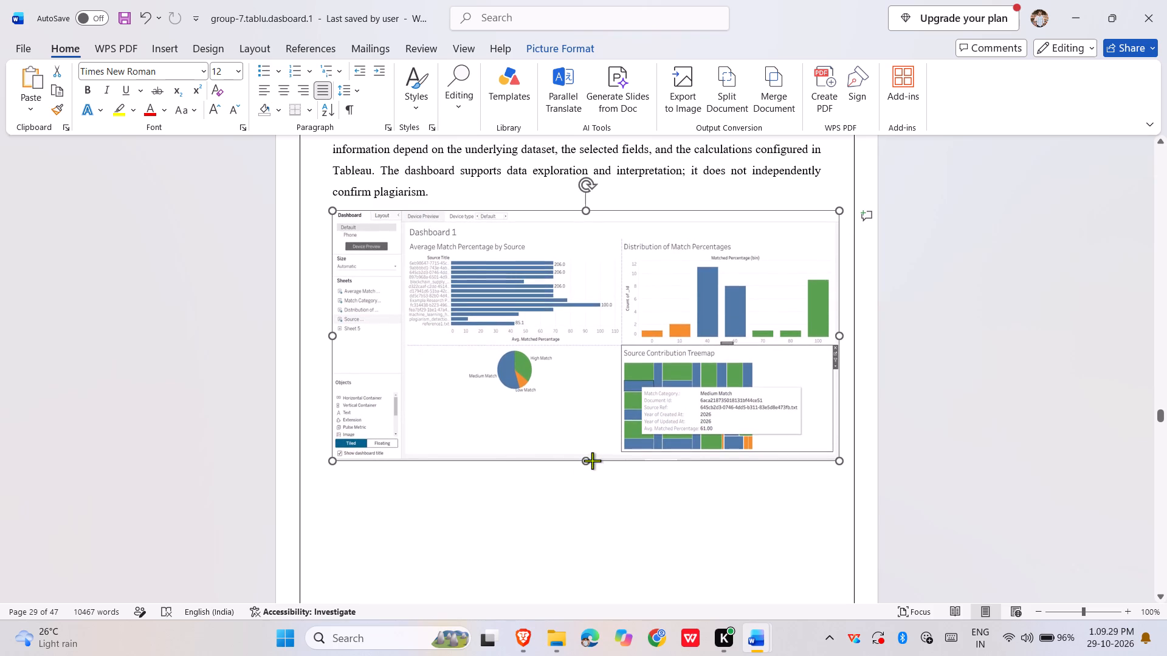
left_click_drag(592, 460, 611, 470)
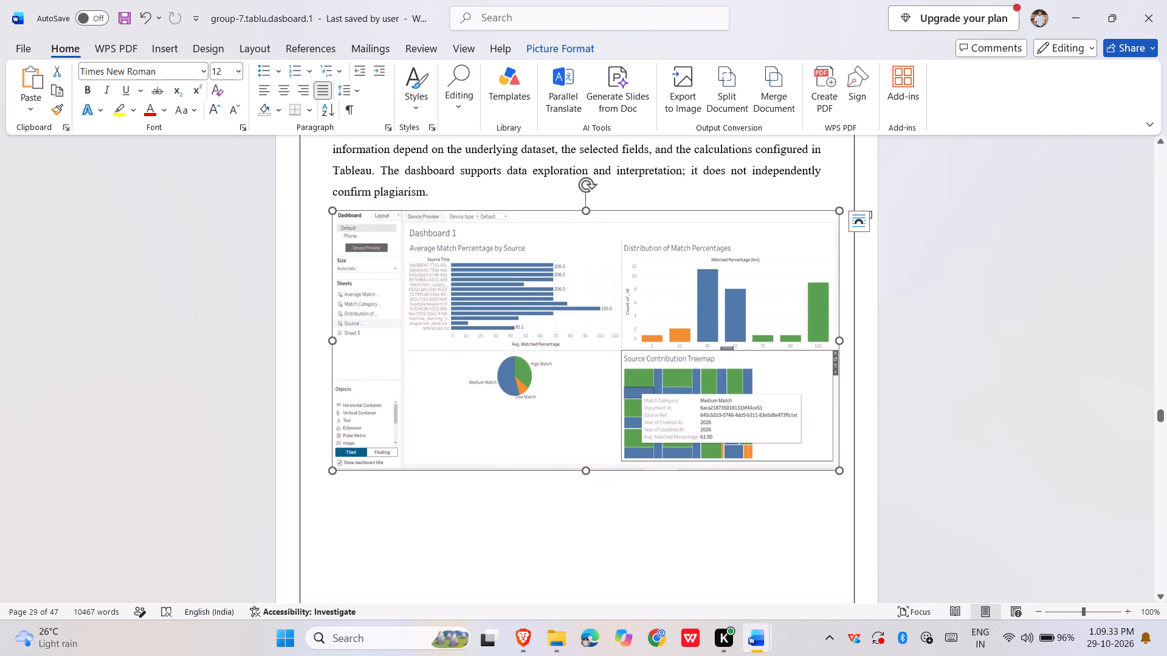
scroll(611, 470, "down", 5)
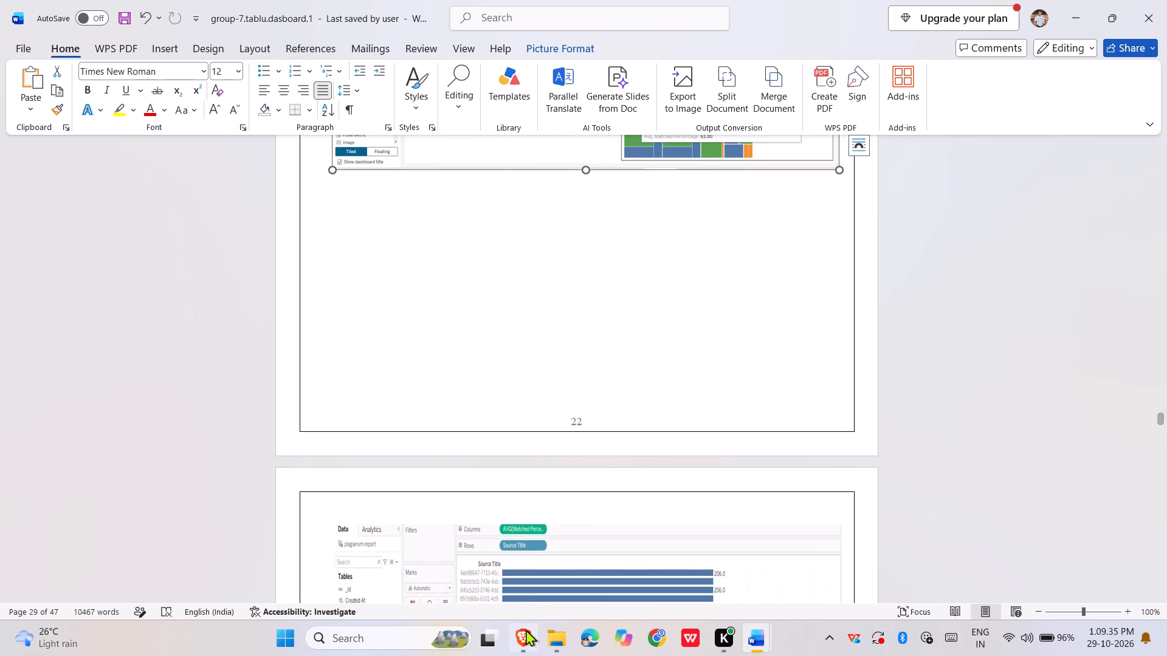
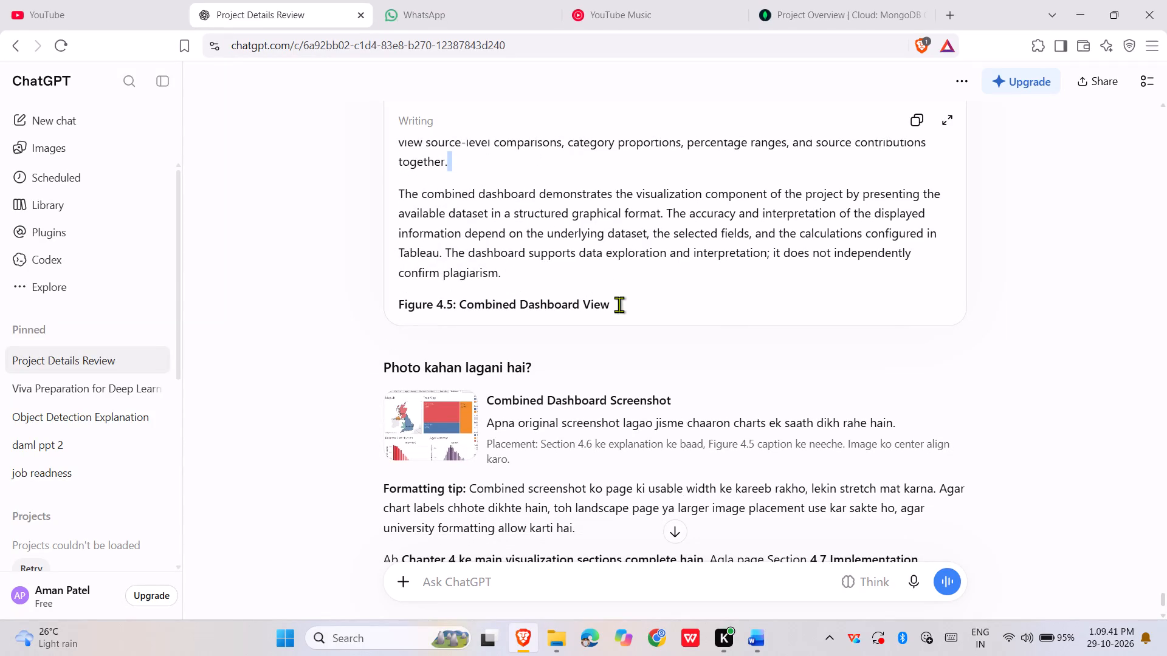
Copy the caption "Figure 4.5: Combined Dashboard View" from ChatGPT into the Word report, below the combined dashboard screenshot.
left_click_drag(619, 304, 389, 319)
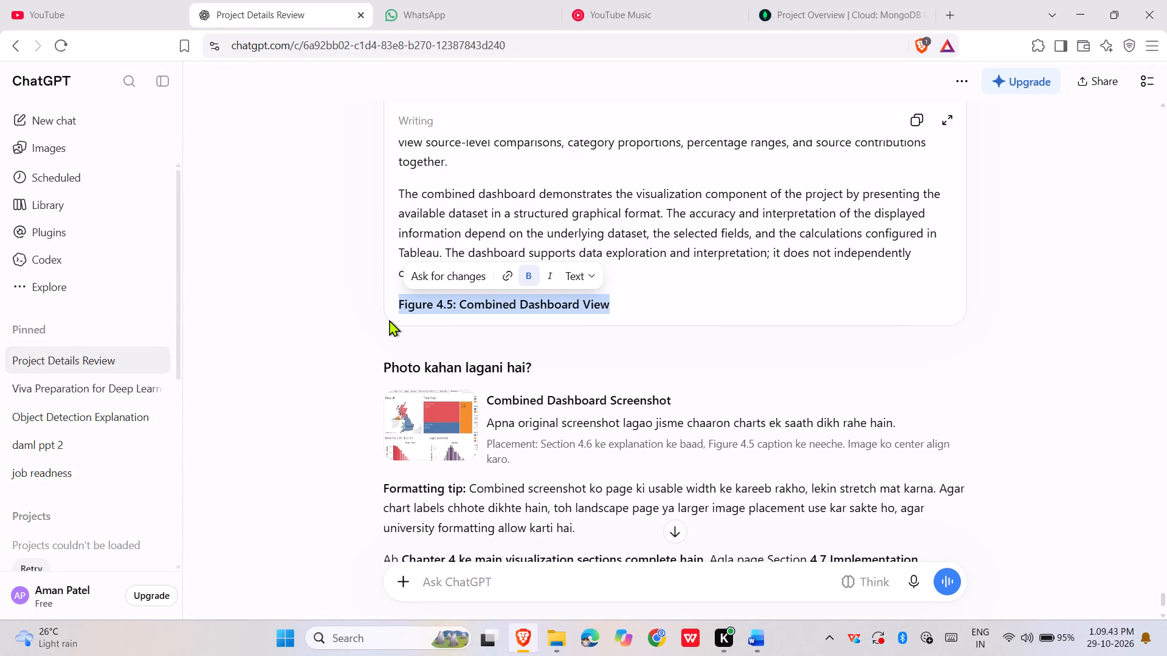
key("ctrl+c")
left_click(780, 595)
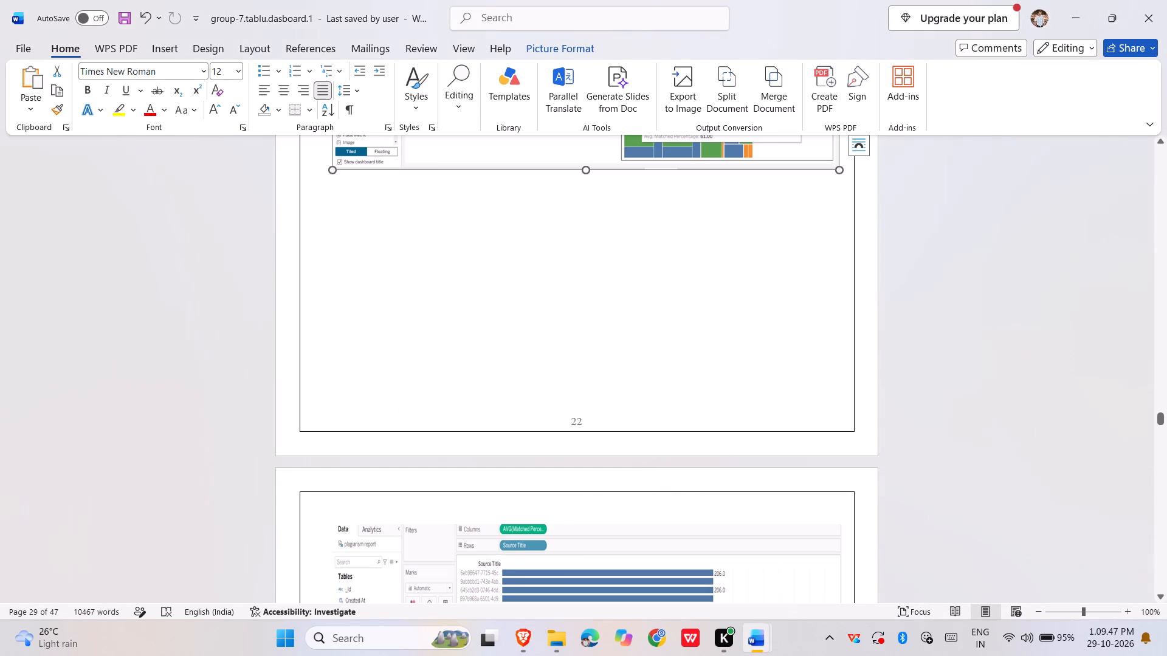
left_click(454, 240)
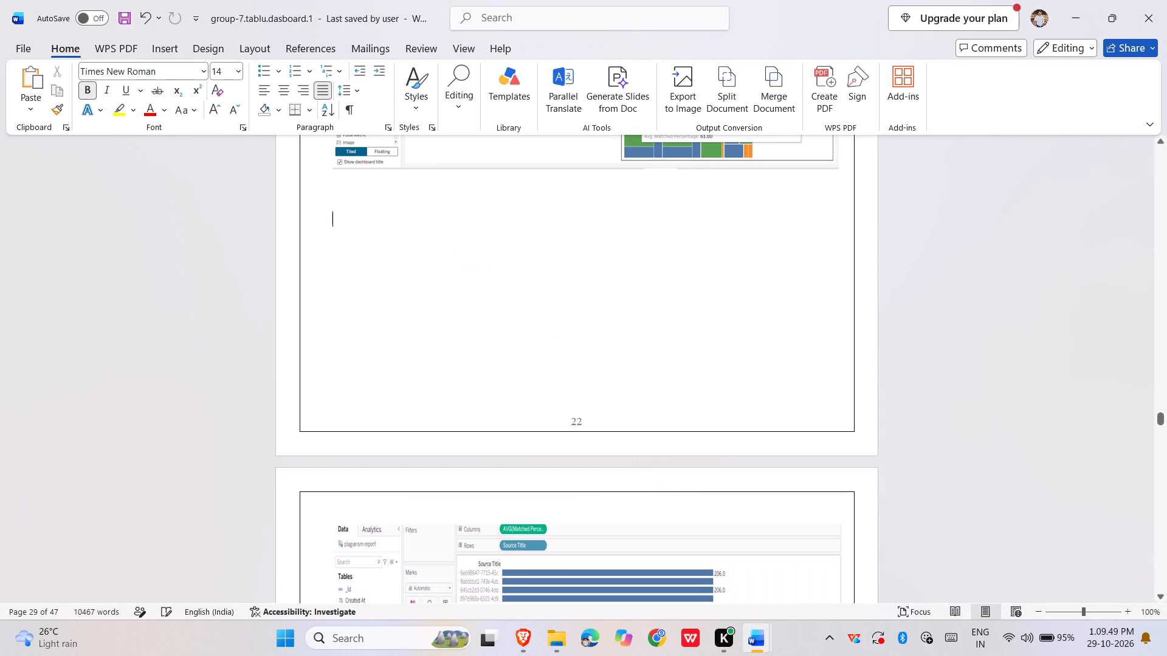
key("ctrl+v")
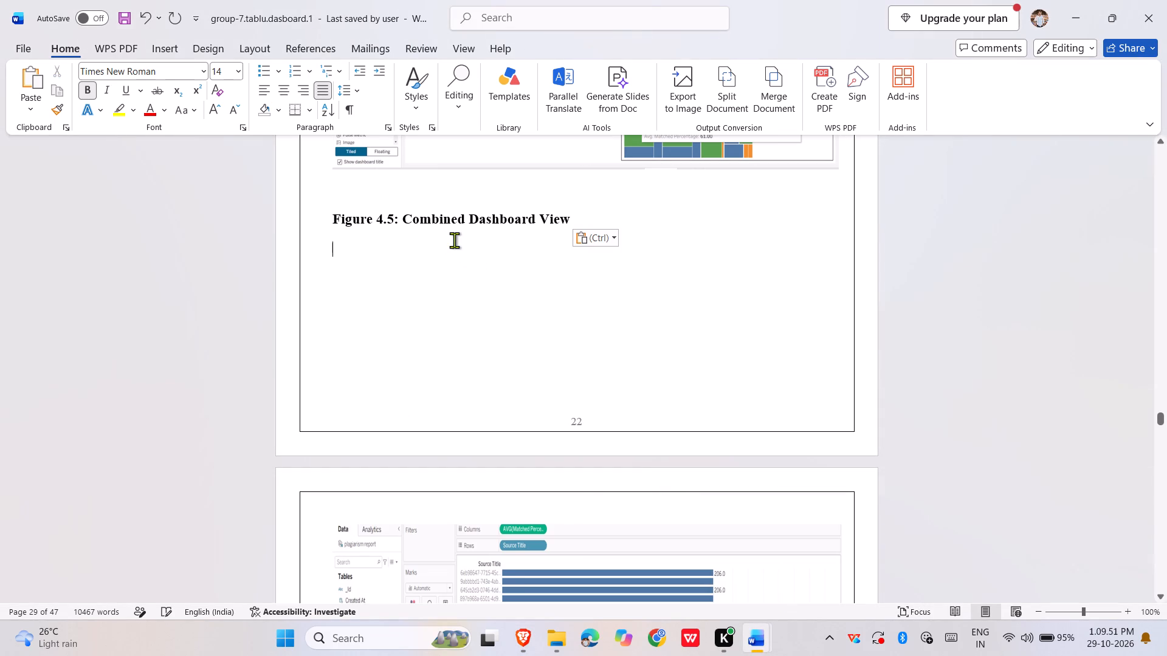
Remove the blank line between the combined dashboard screenshot and the Figure 4.5 caption, and centre the caption under the screenshot.
left_click(328, 221)
left_click(263, 91)
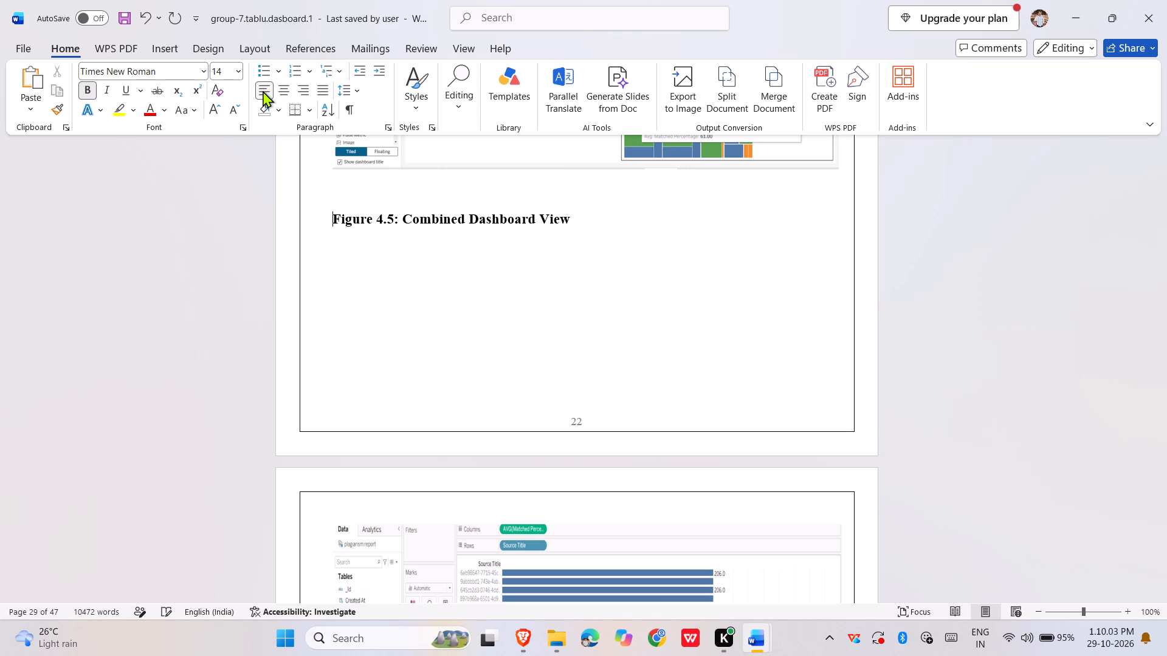
left_click(278, 87)
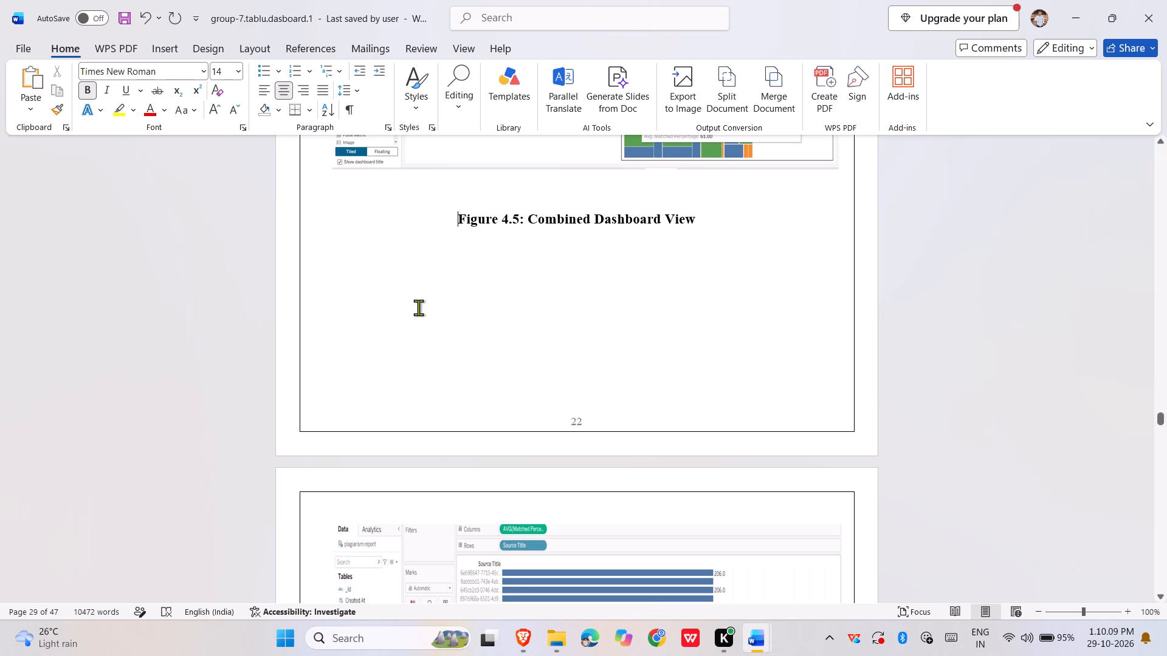
scroll(418, 307, "up", 3)
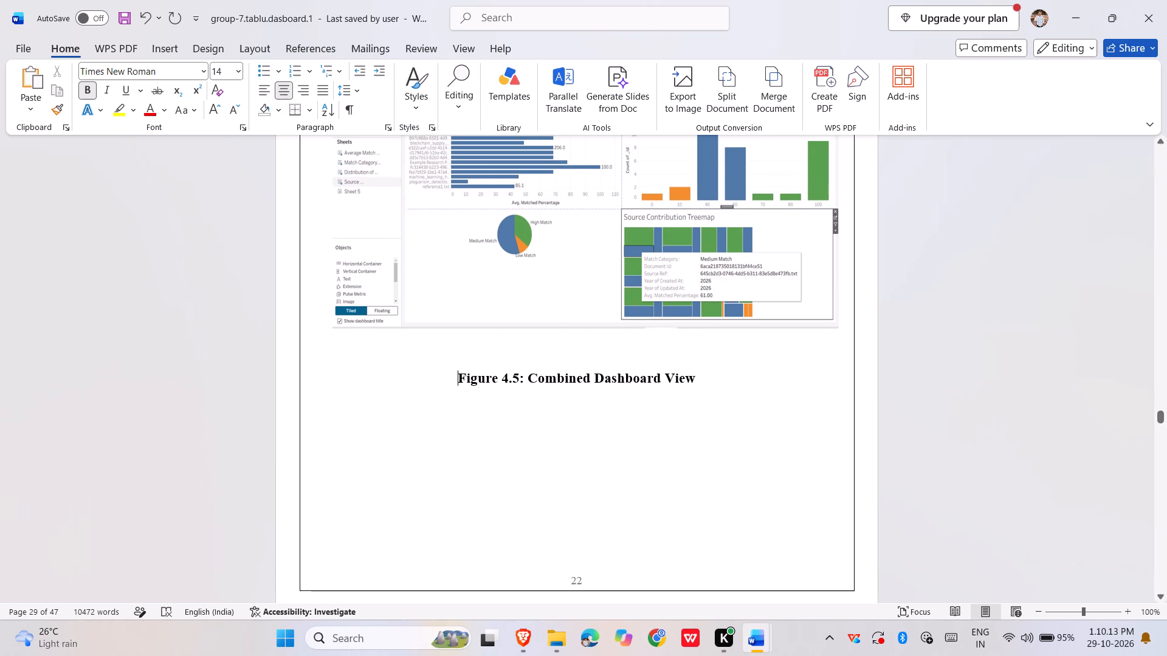
key("Up")
key("Down")
key("BackSpace")
key("BackSpace")
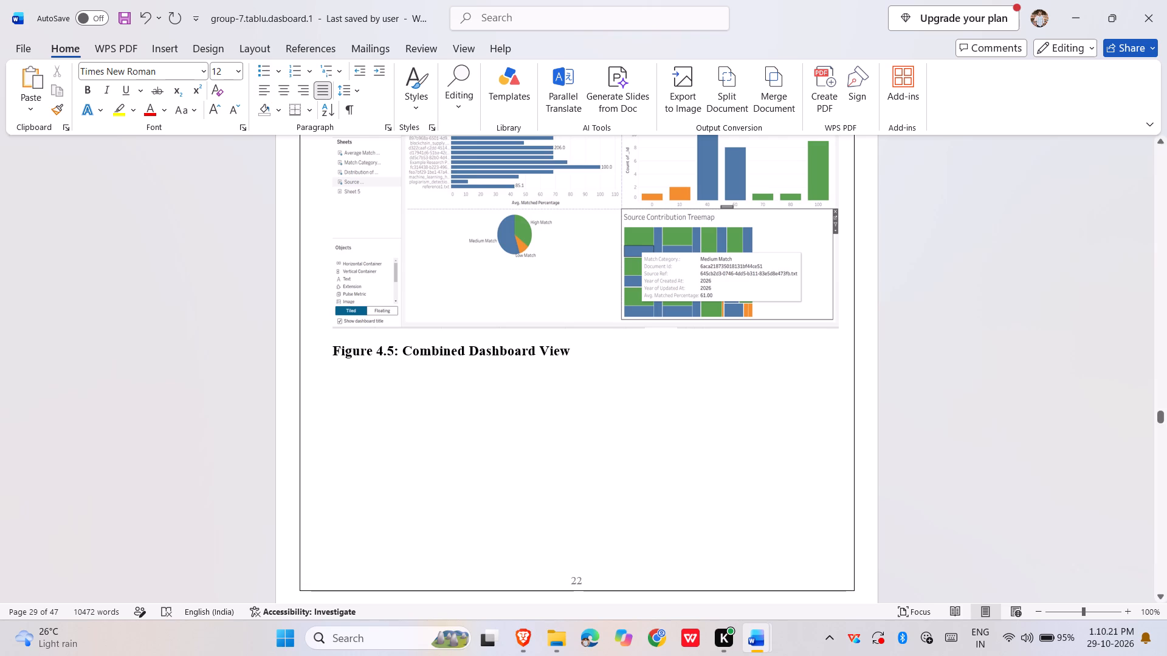
left_click(278, 86)
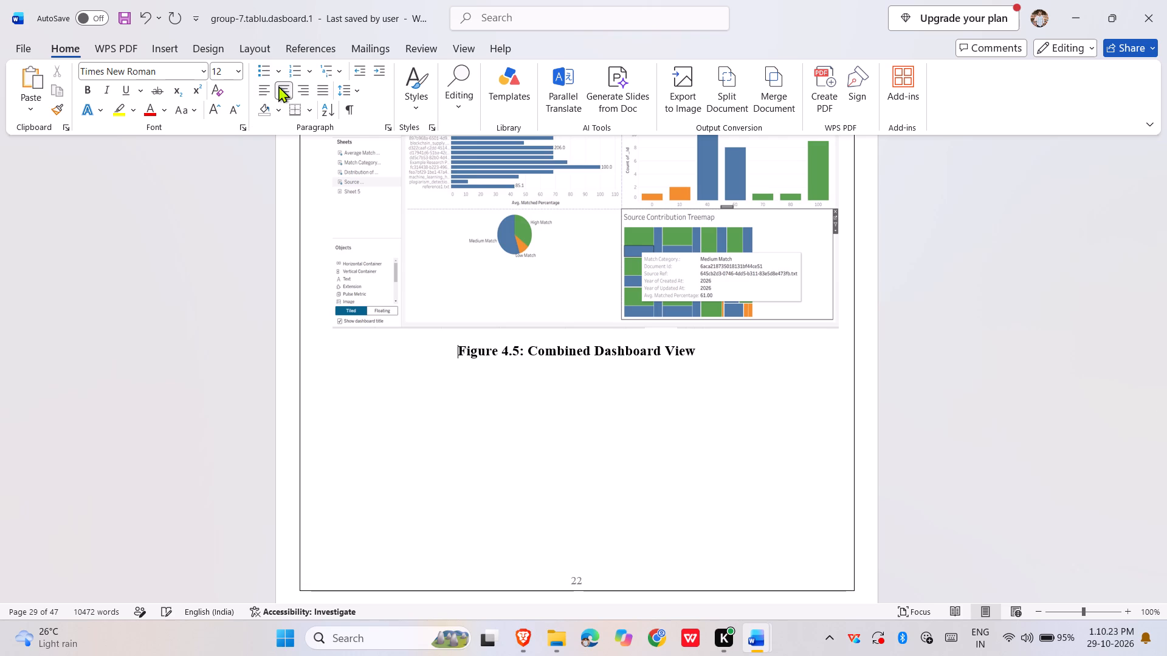
scroll(389, 404, "up", 6)
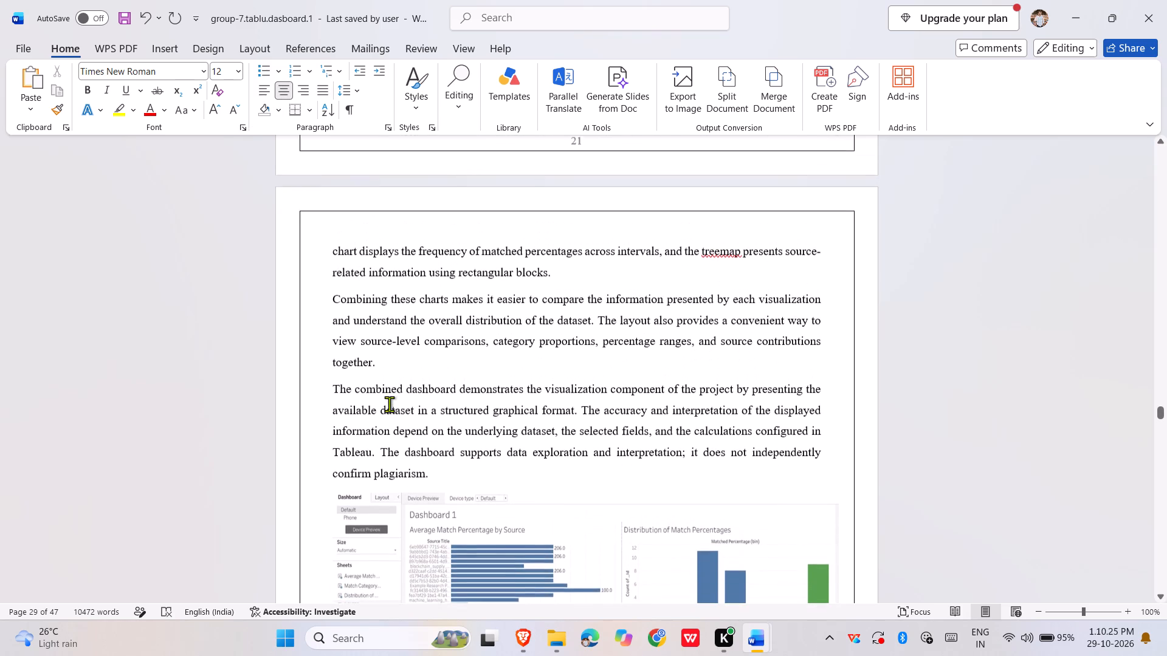
scroll(389, 404, "down", 4)
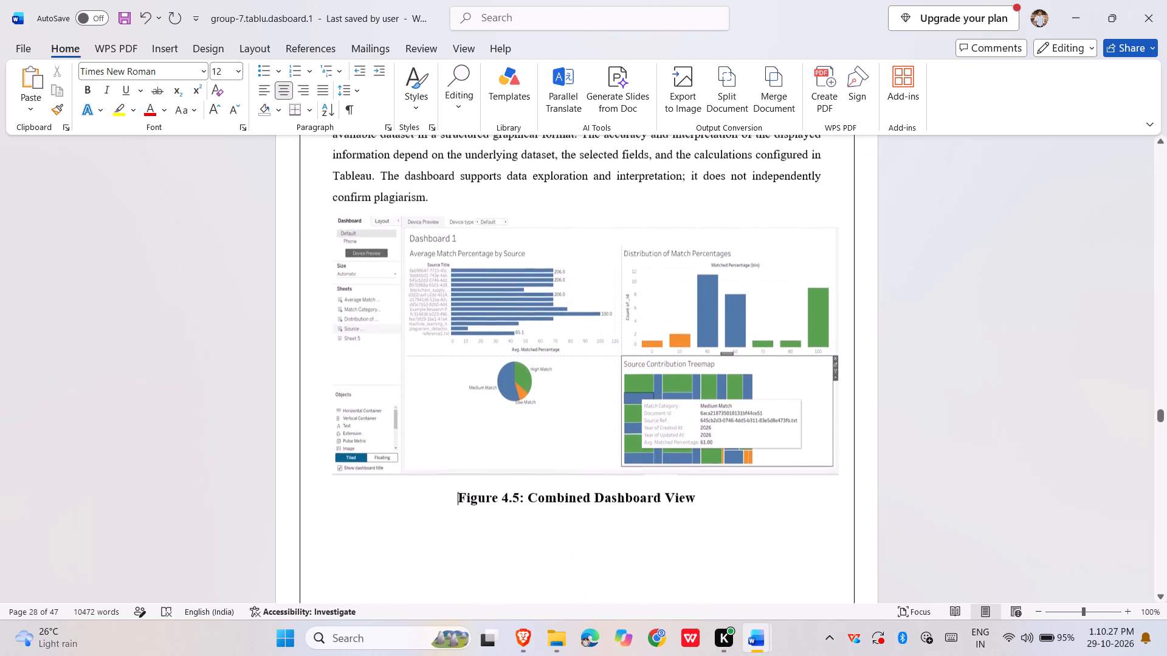
scroll(389, 404, "down", 8)
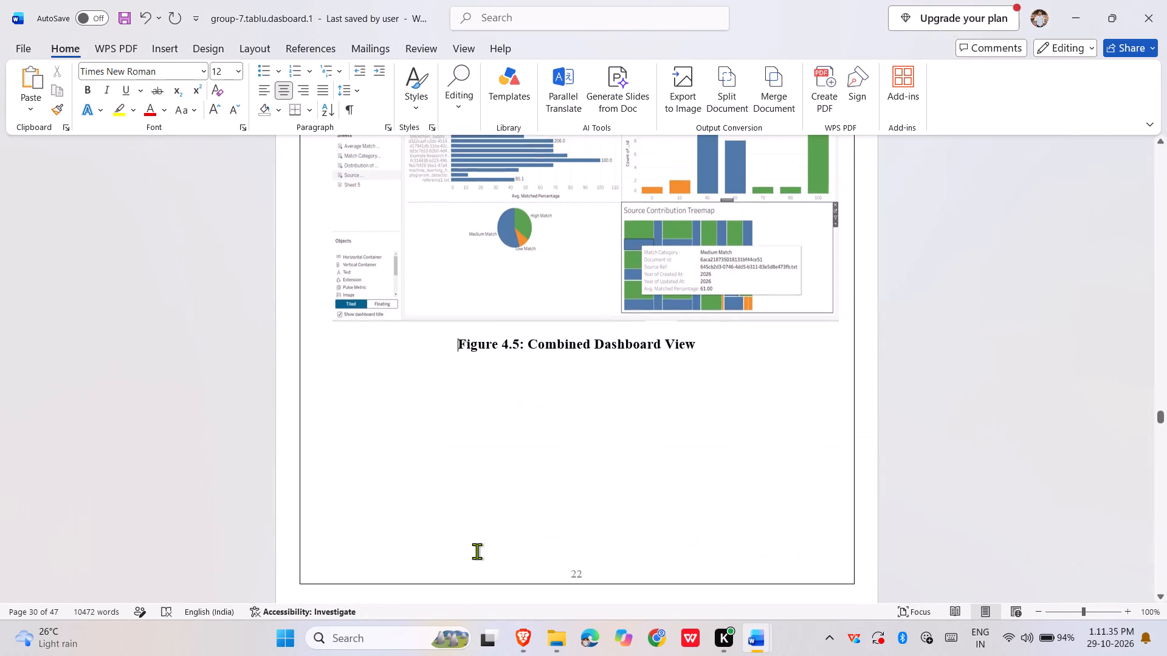
scroll(477, 551, "up", 2)
left_click(712, 501)
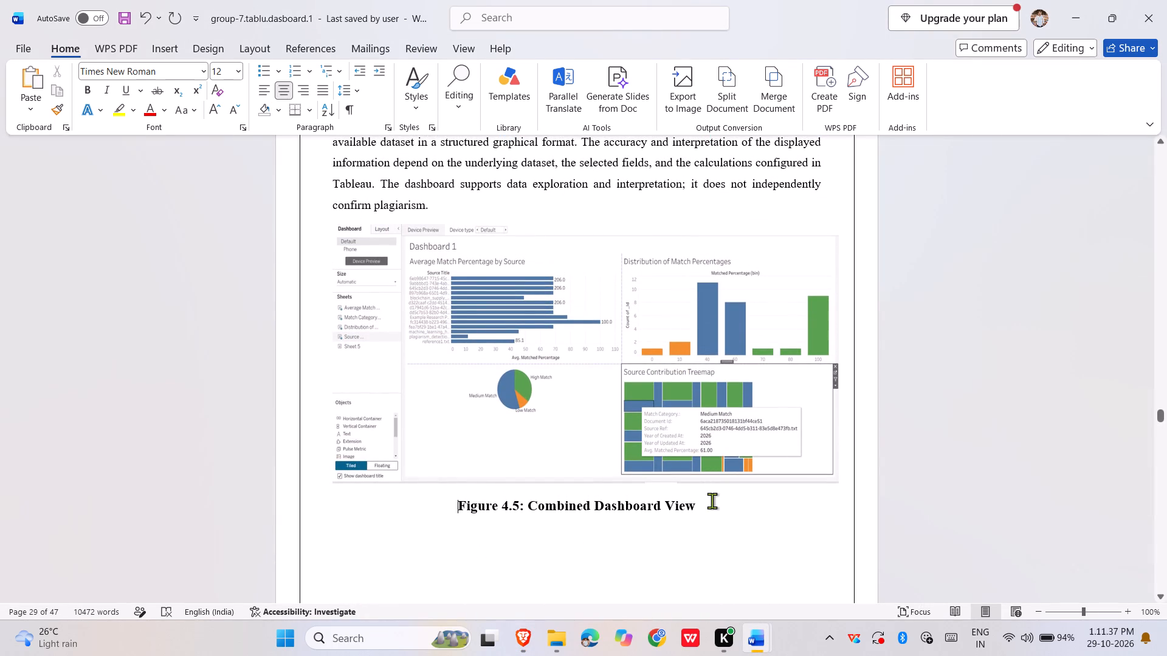
key("Return")
key("Return")
left_click(263, 90)
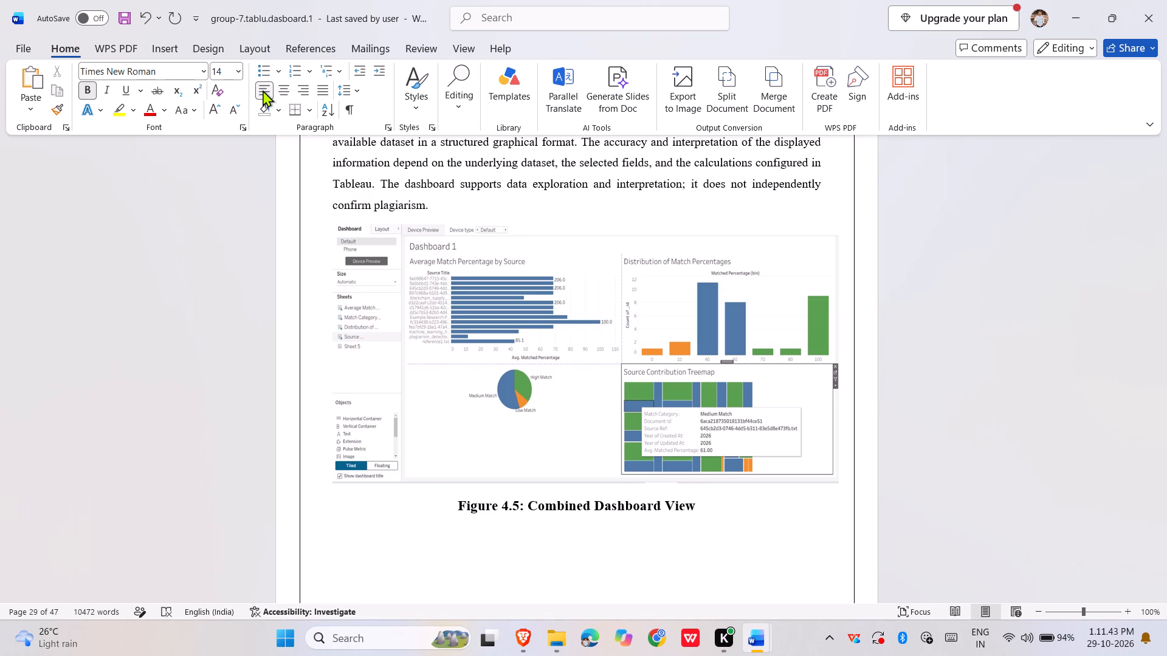
key("ctrl+v")
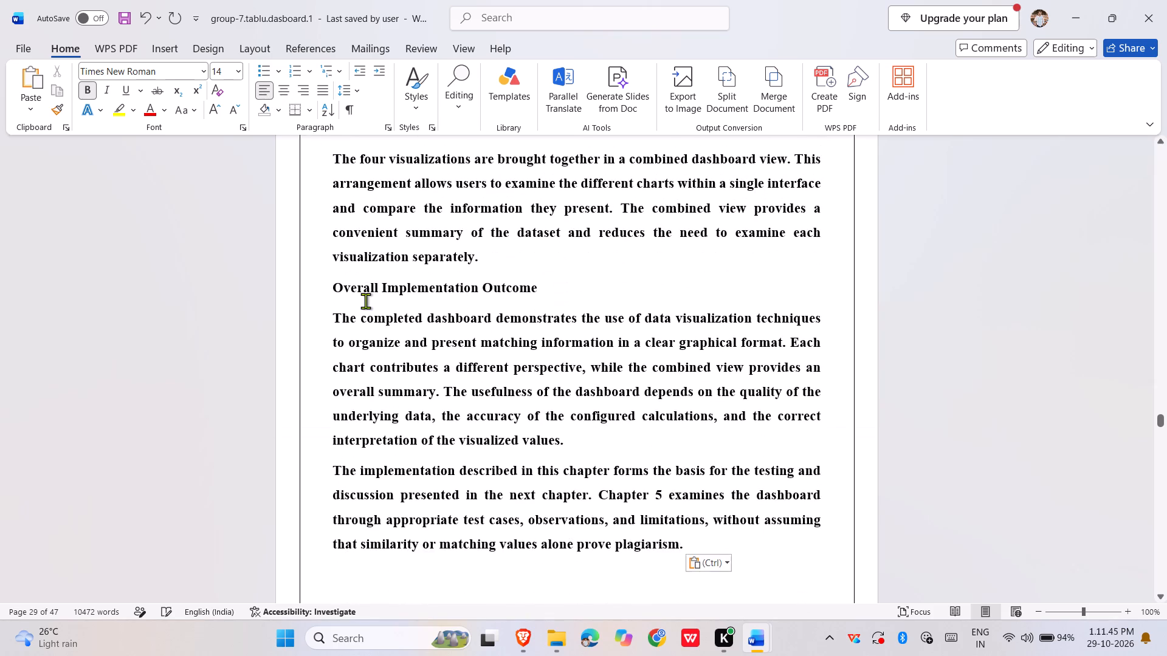
Set the whole pasted Section 4.7 text, from heading to final paragraph, to 12 pt and remove its bold formatting.
scroll(365, 301, "up", 10)
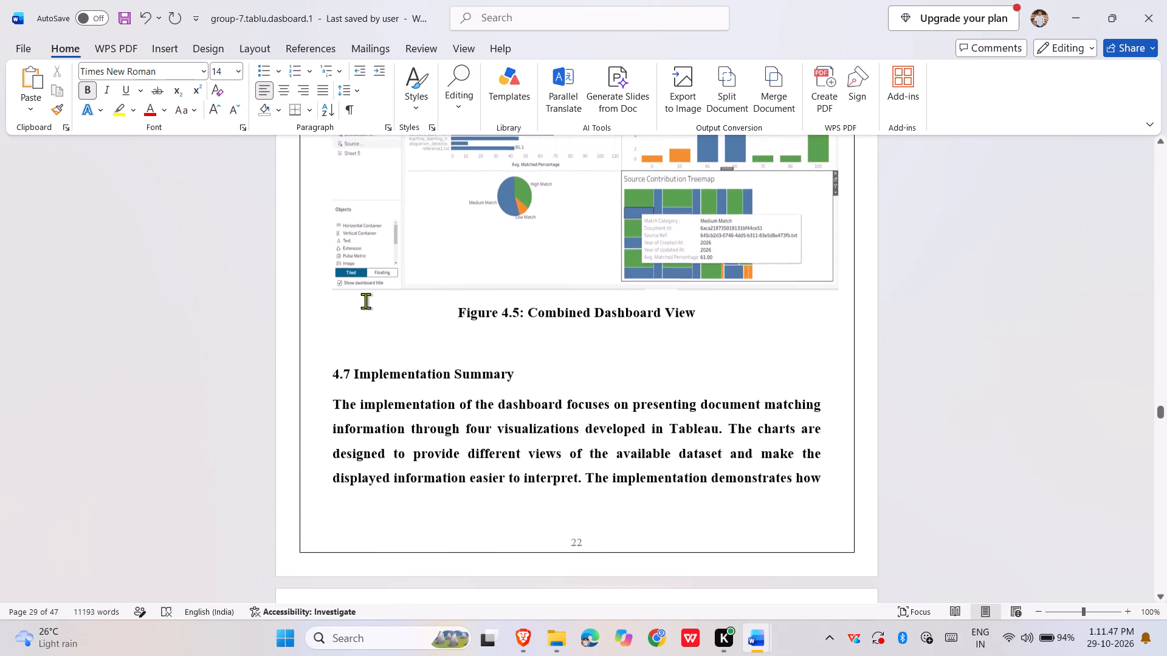
left_click_drag(329, 374, 486, 490)
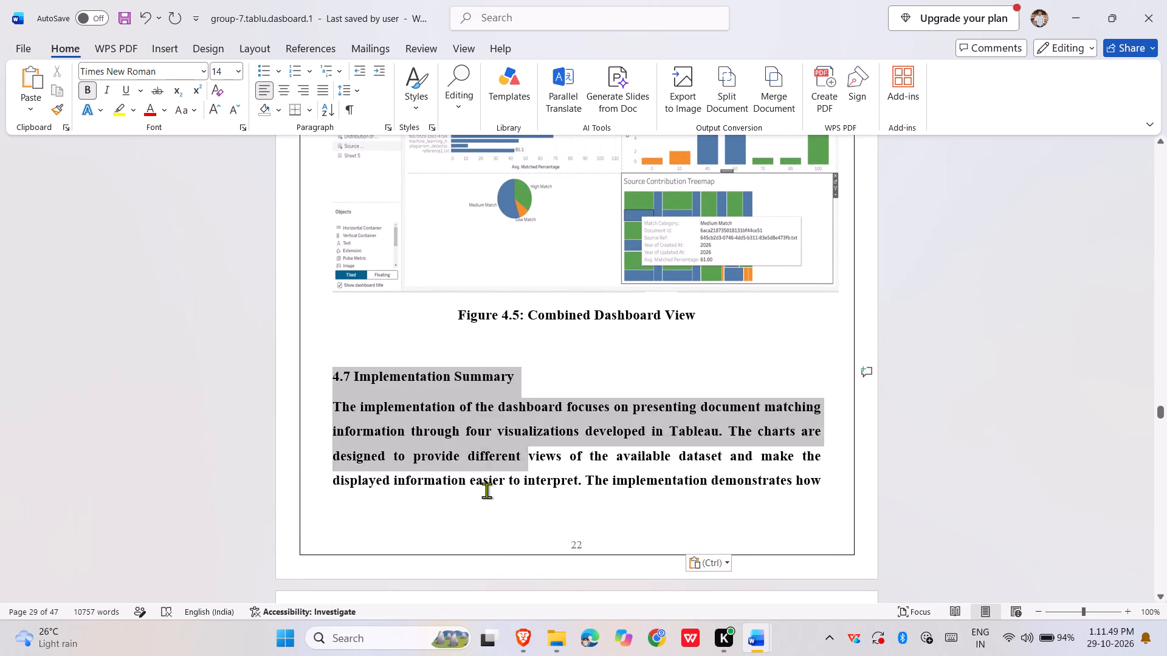
left_click_drag(486, 490, 652, 496)
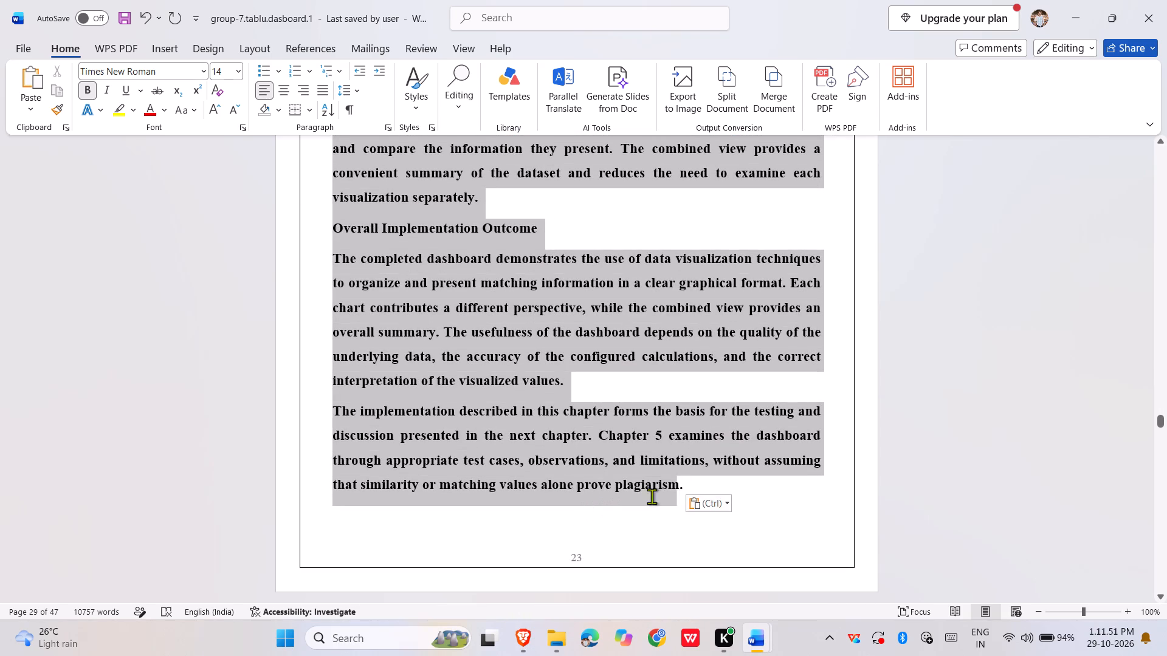
left_click_drag(652, 496, 687, 494)
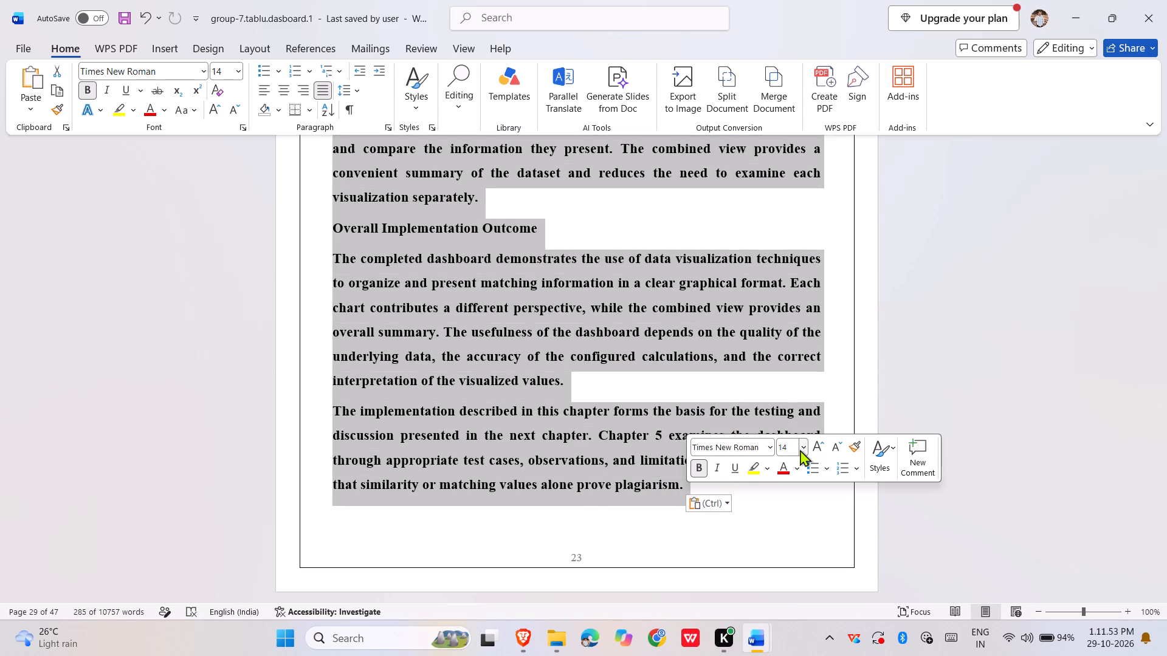
left_click(801, 450)
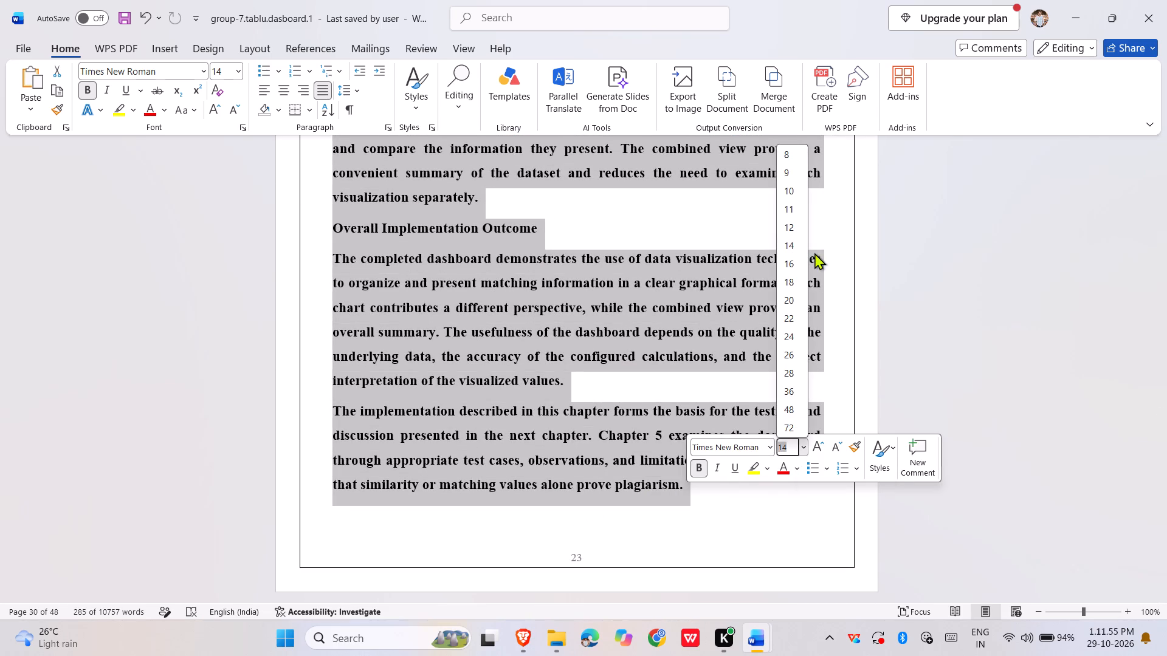
left_click(795, 230)
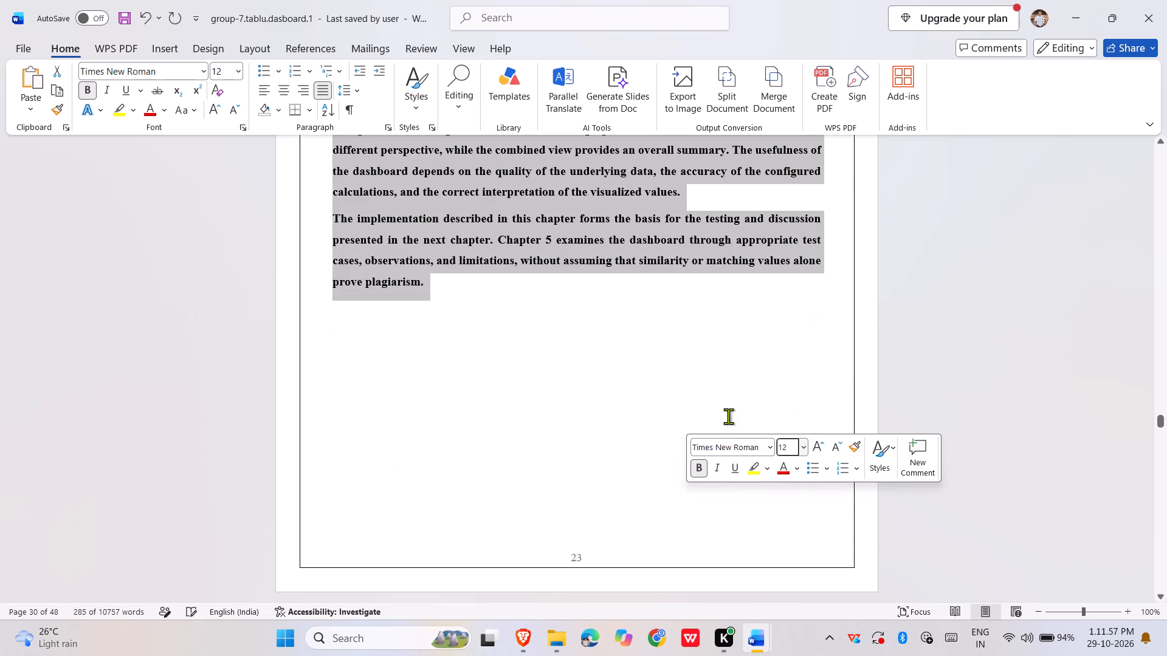
left_click(700, 469)
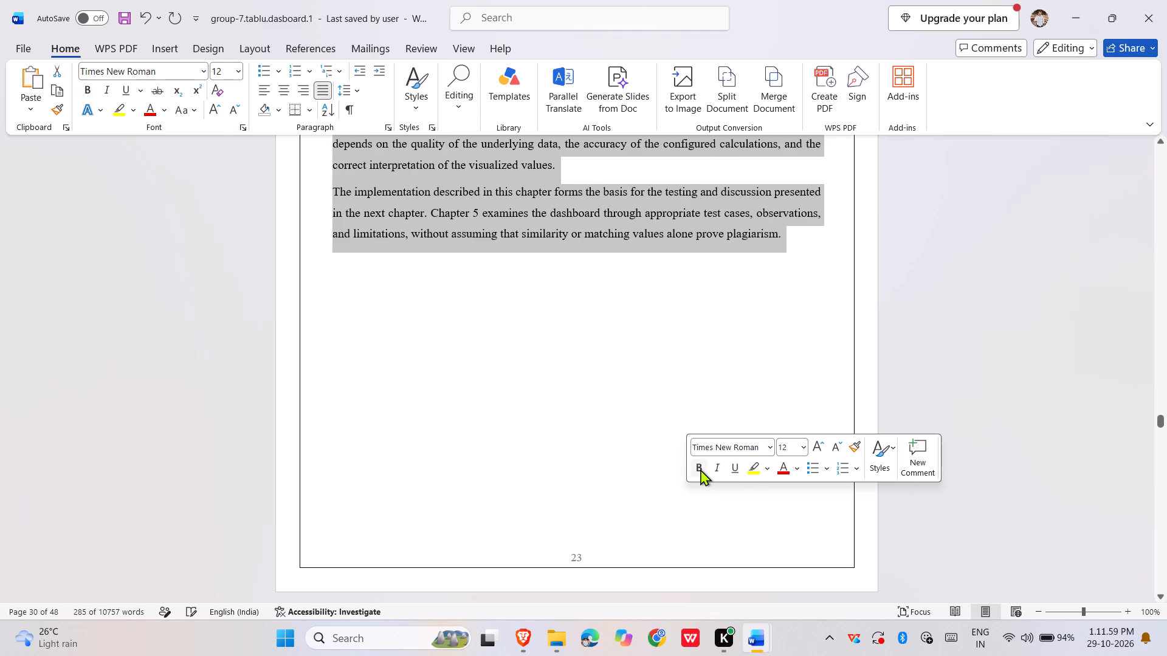
left_click(529, 437)
Make the "4.7 Implementation Summary" heading bold and set its size to 14 pt.
scroll(529, 437, "up", 3)
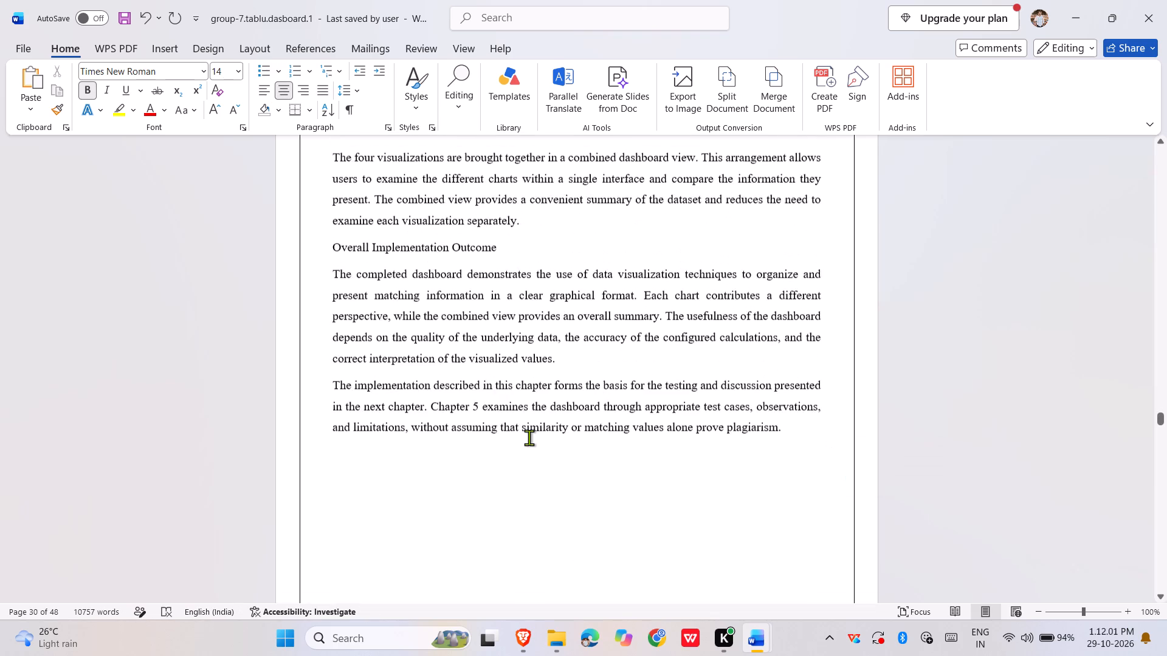
scroll(529, 437, "up", 9)
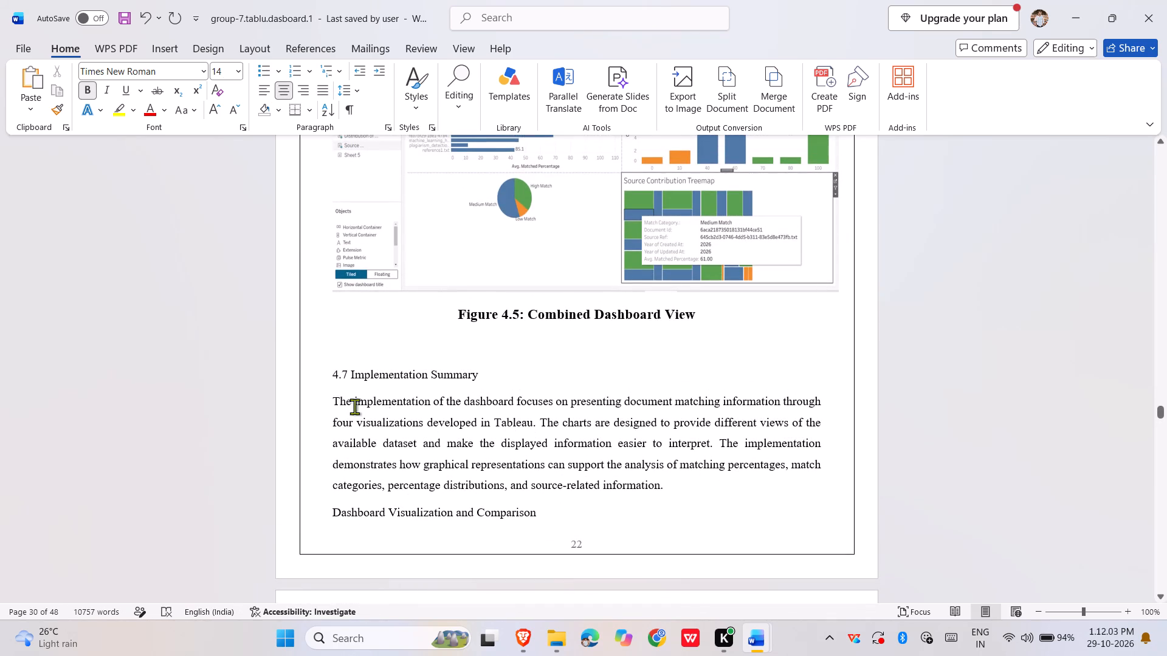
left_click_drag(331, 370, 500, 366)
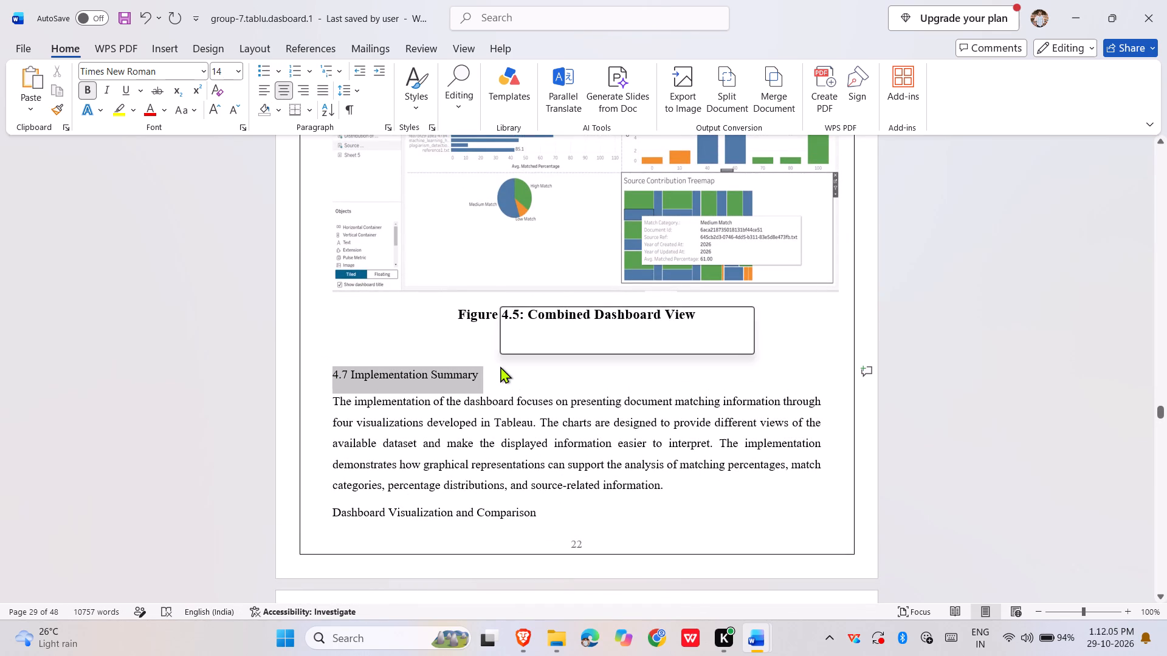
left_click(513, 343)
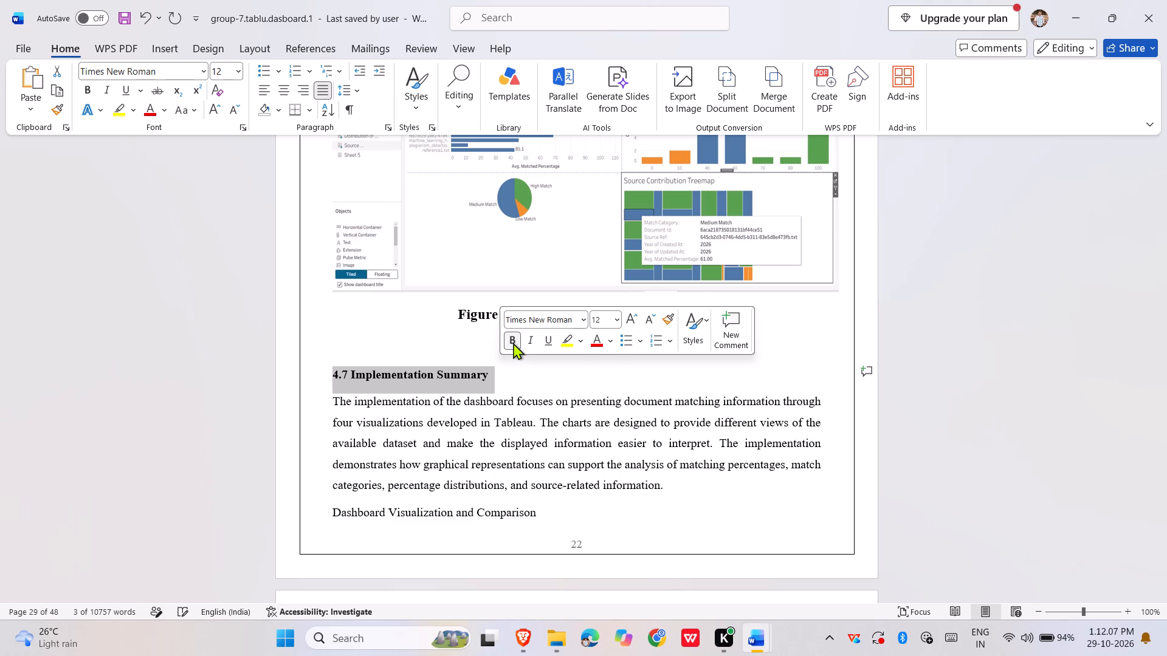
left_click(612, 321)
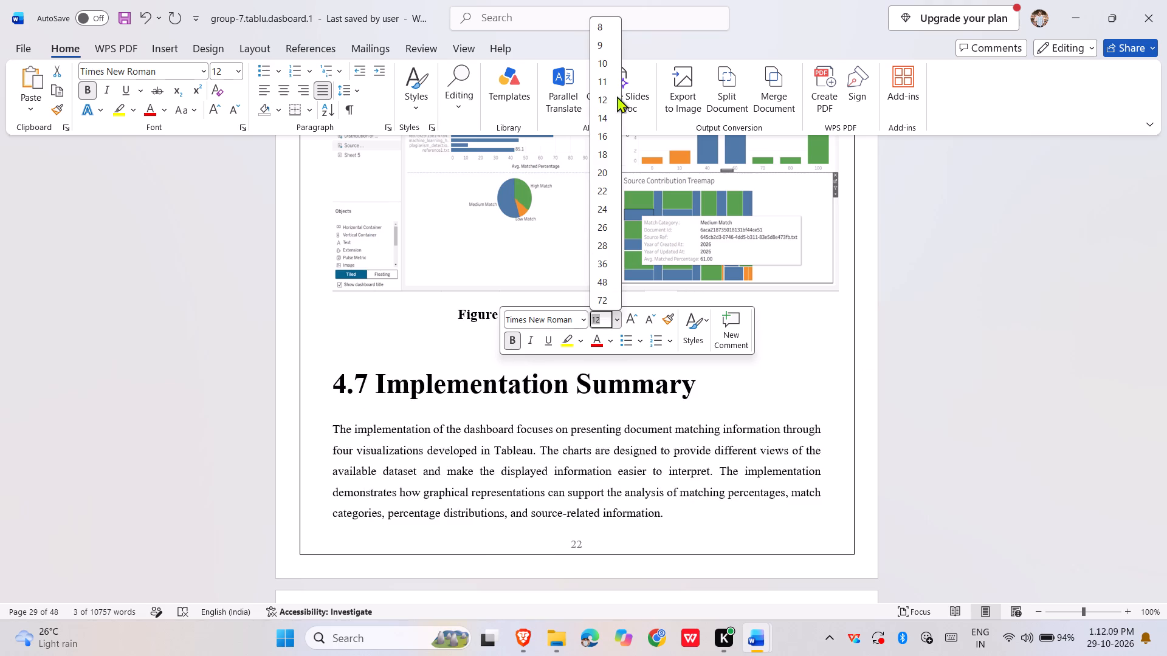
left_click(605, 120)
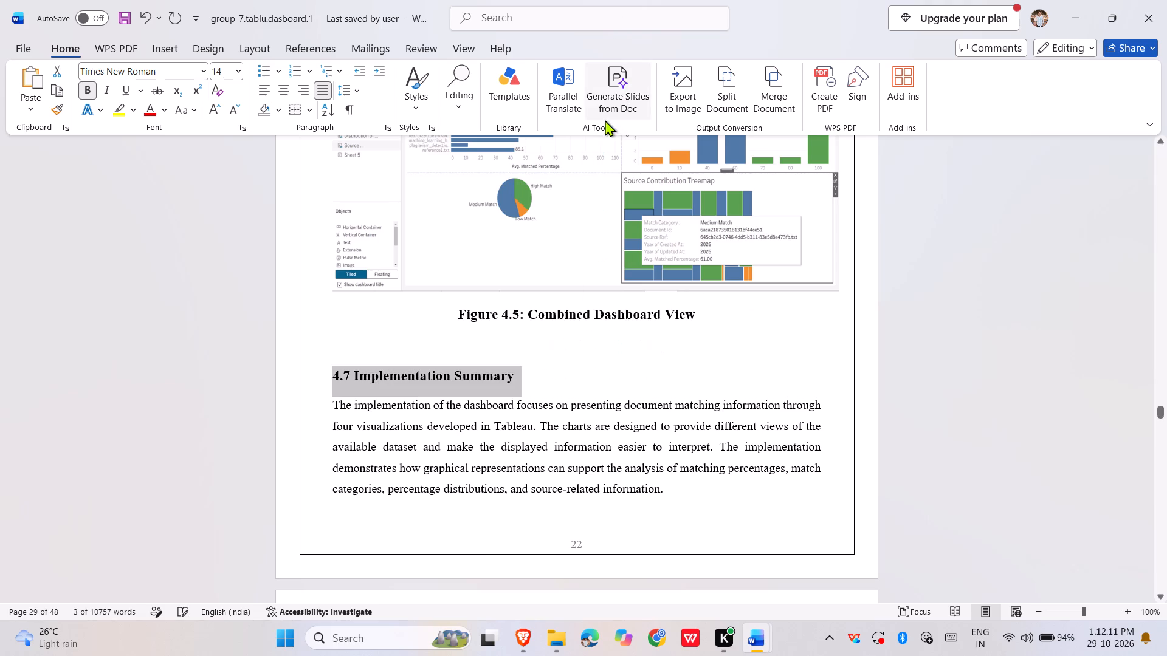
left_click(575, 383)
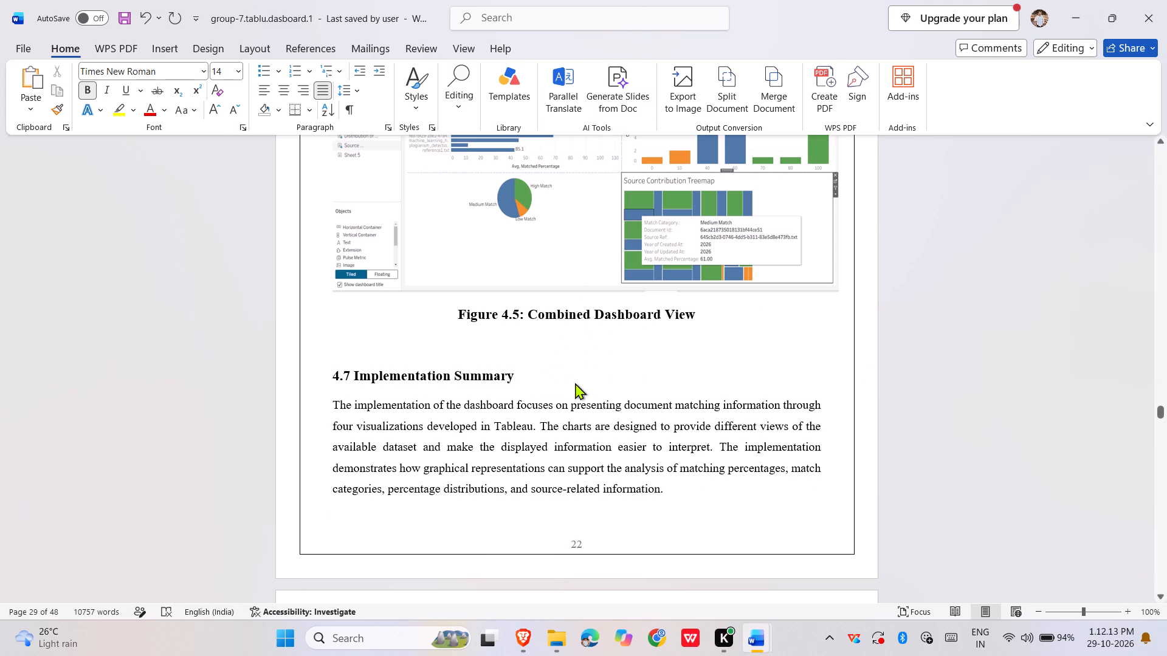
Examine the layout and spacing of Section 4.7 from its heading through the closing paragraph about Chapter 5.
scroll(575, 383, "down", 6)
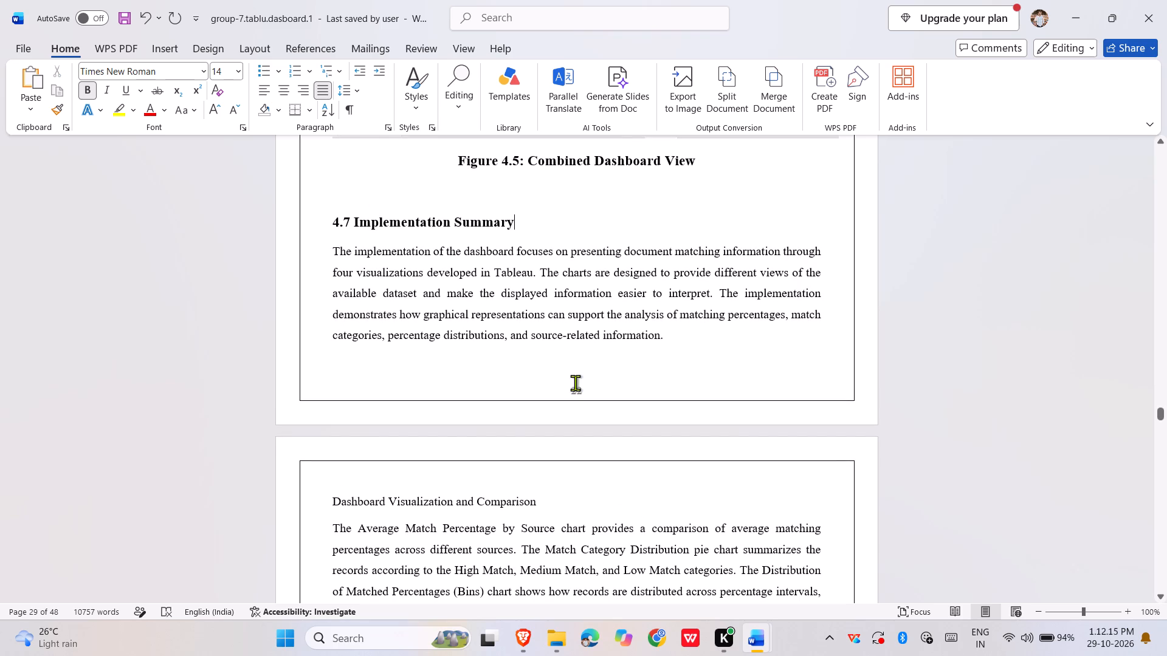
scroll(575, 383, "down", 10)
scroll(575, 383, "up", 5)
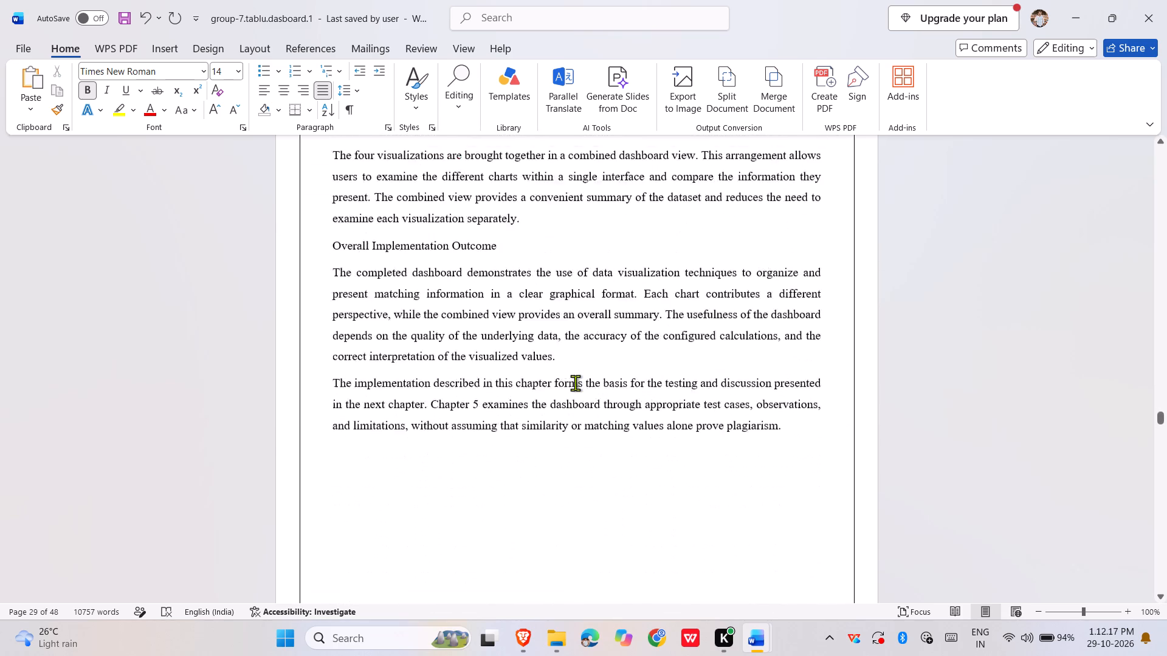
scroll(575, 383, "up", 6)
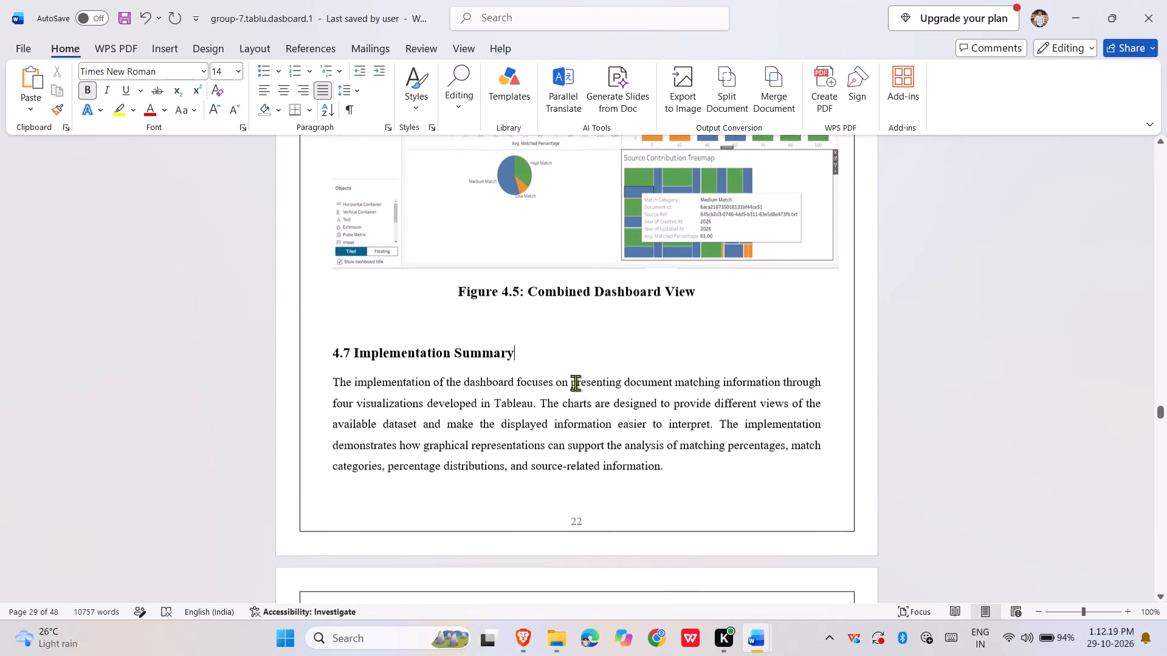
scroll(575, 383, "down", 4)
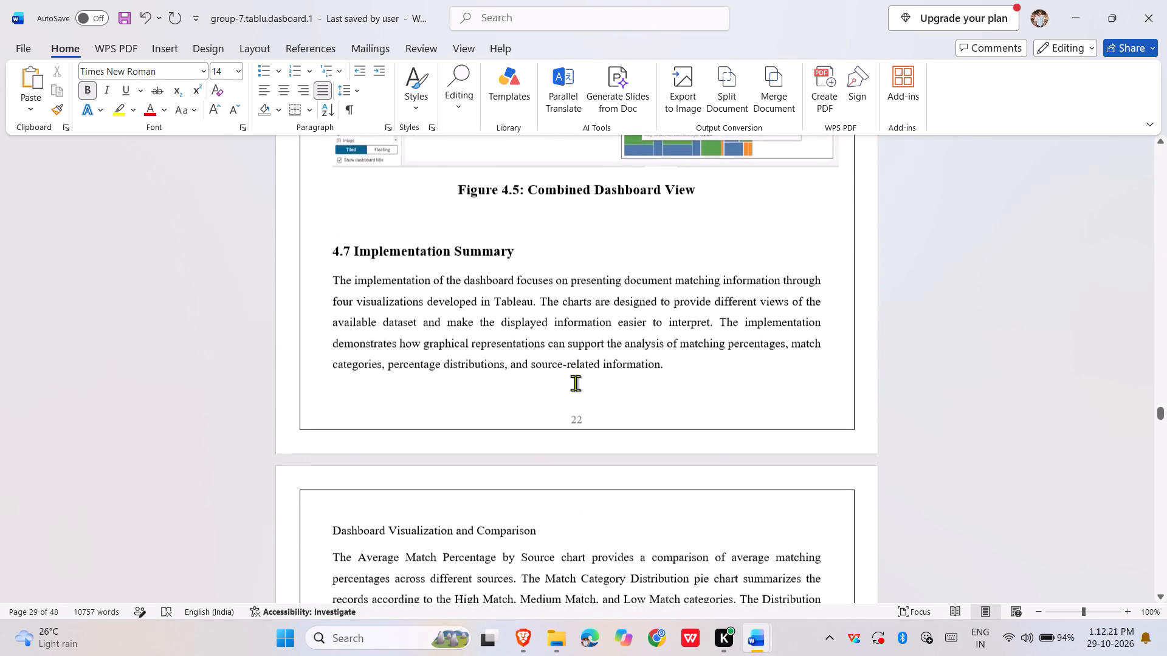
scroll(575, 383, "down", 7)
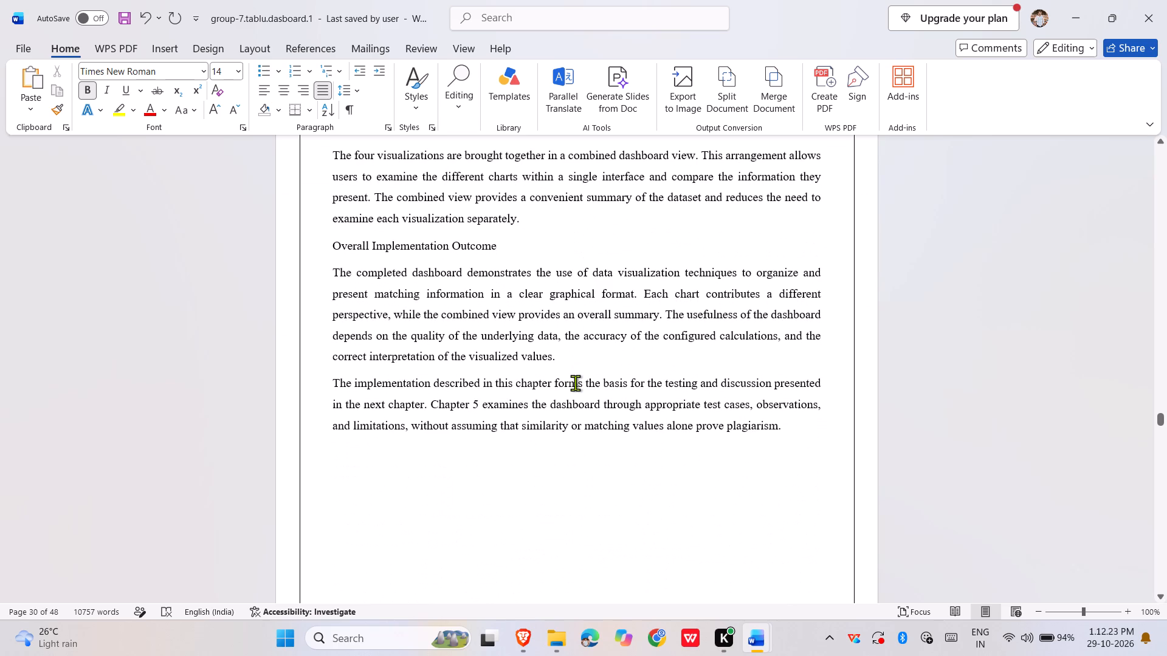
scroll(575, 383, "up", 2)
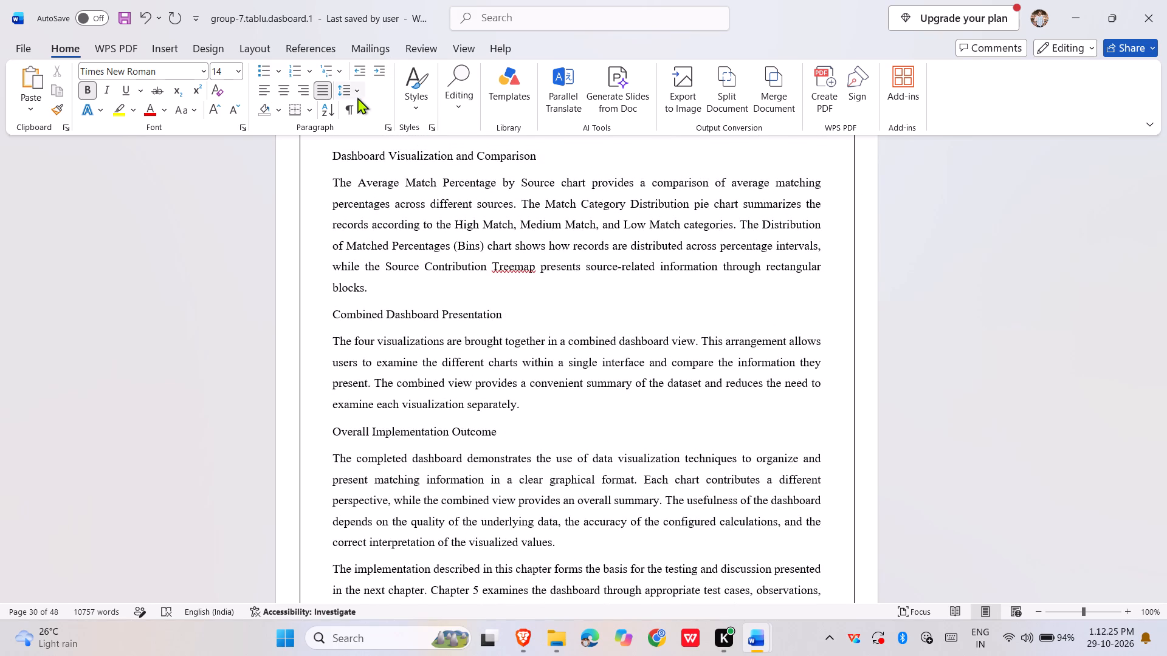
left_click(357, 97)
left_click(570, 286)
scroll(570, 286, "up", 6)
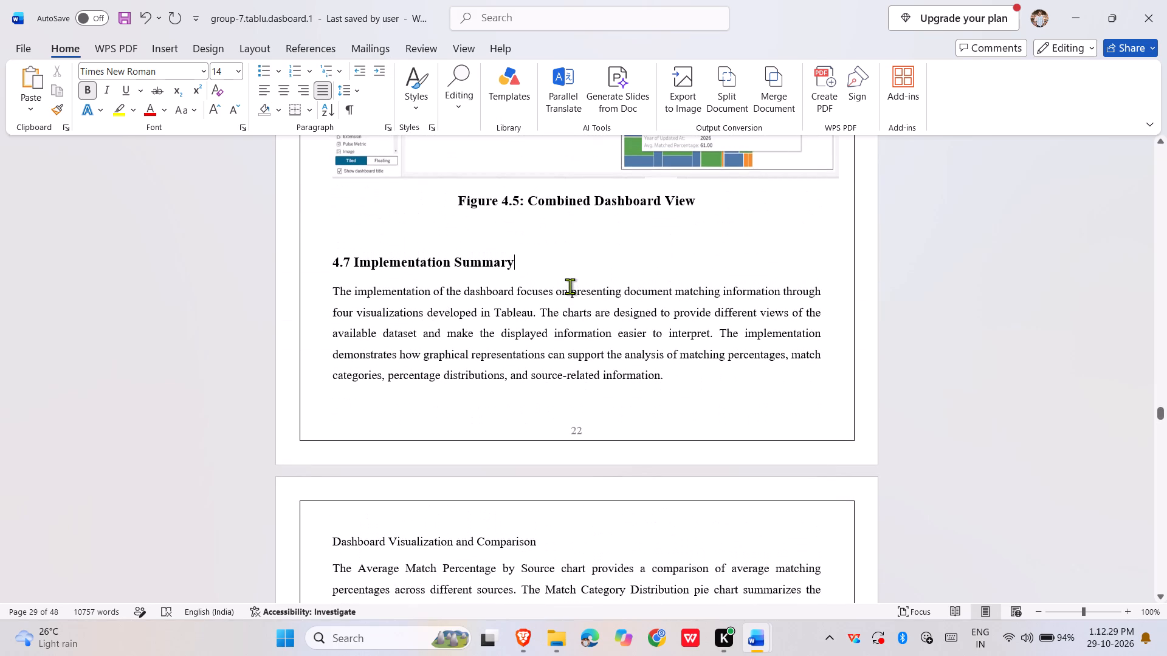
scroll(570, 286, "down", 11)
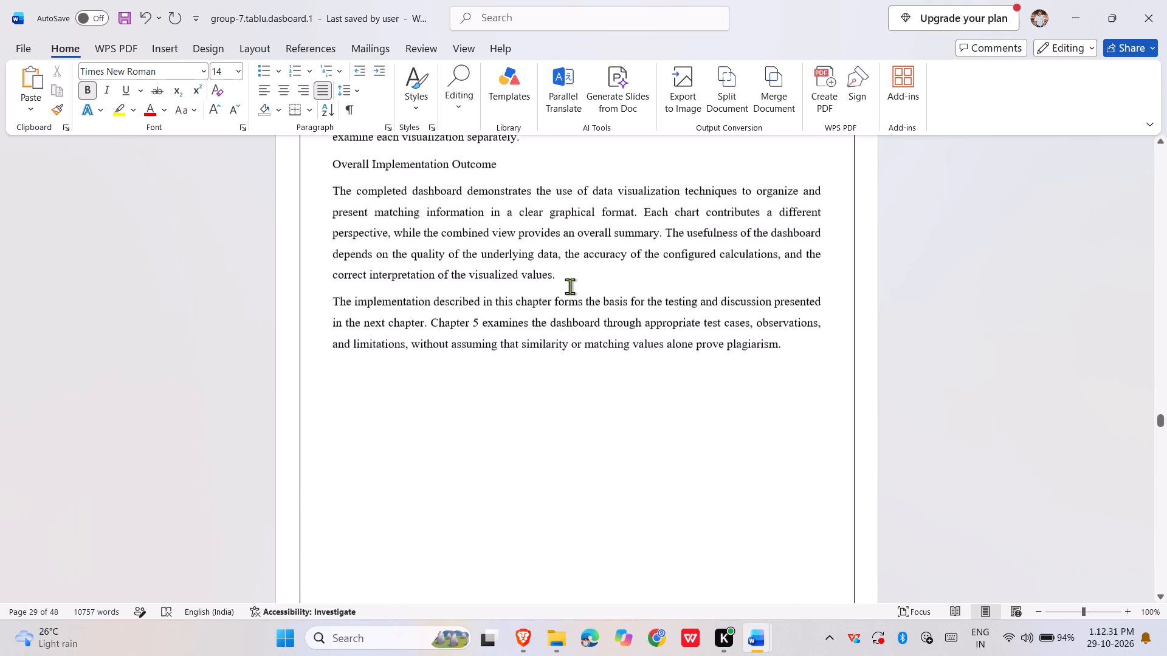
Cut the leftover average matched percentage bar chart screenshot from the page following Section 4.7.
scroll(570, 286, "down", 2)
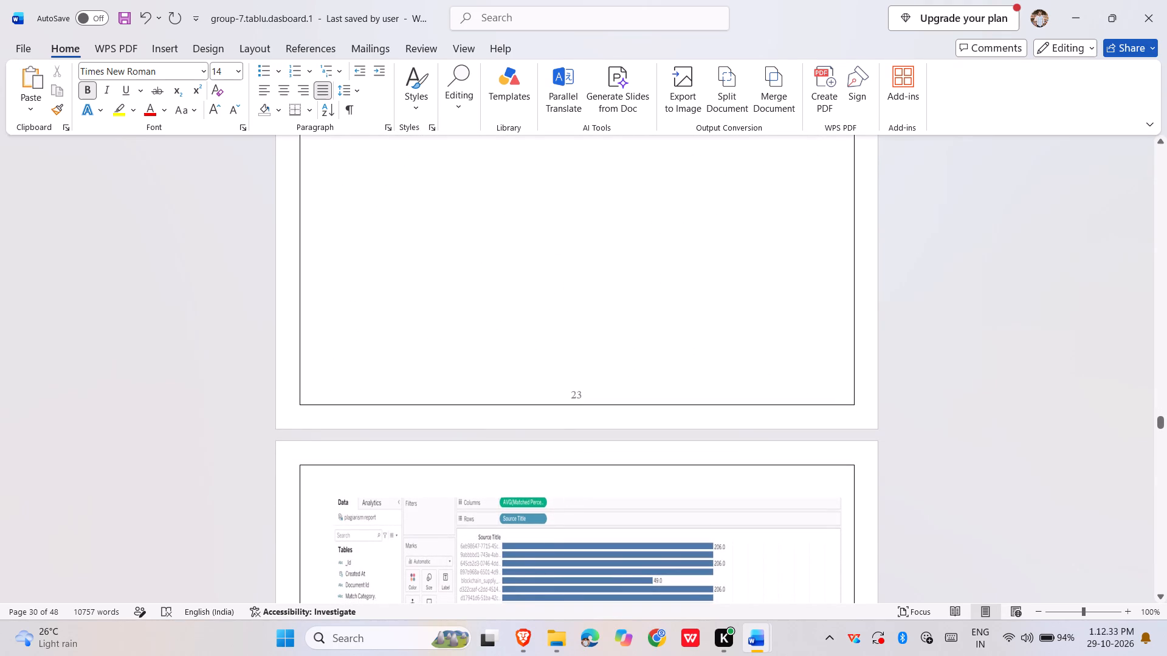
scroll(570, 493, "down", 3)
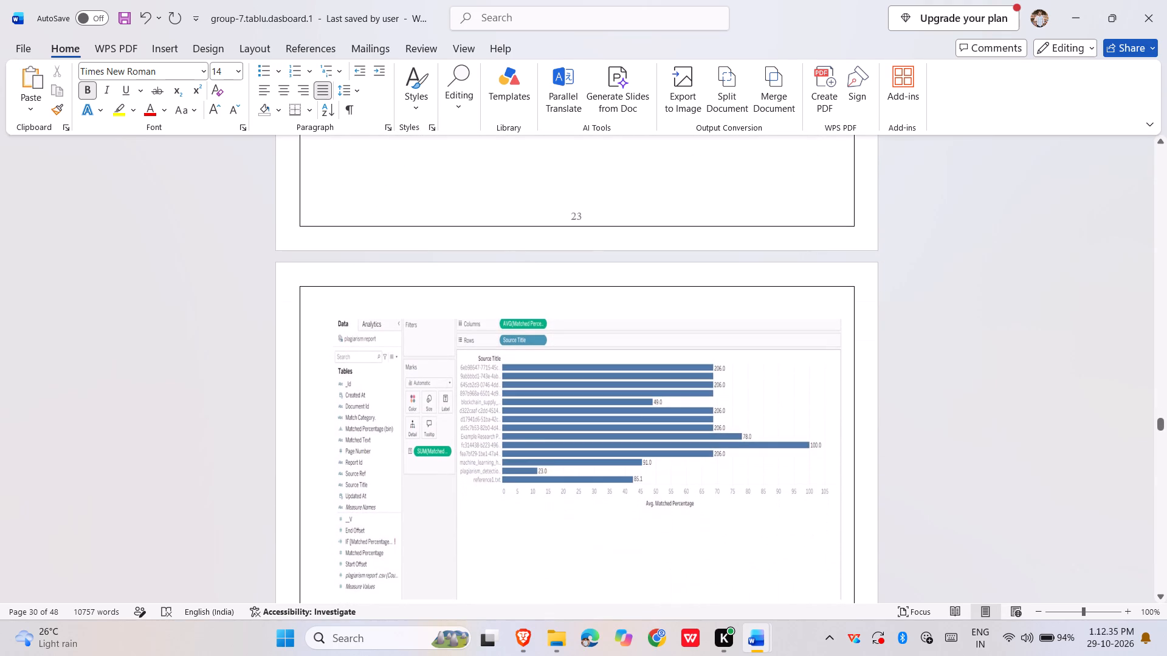
left_click(572, 484)
right_click(572, 484)
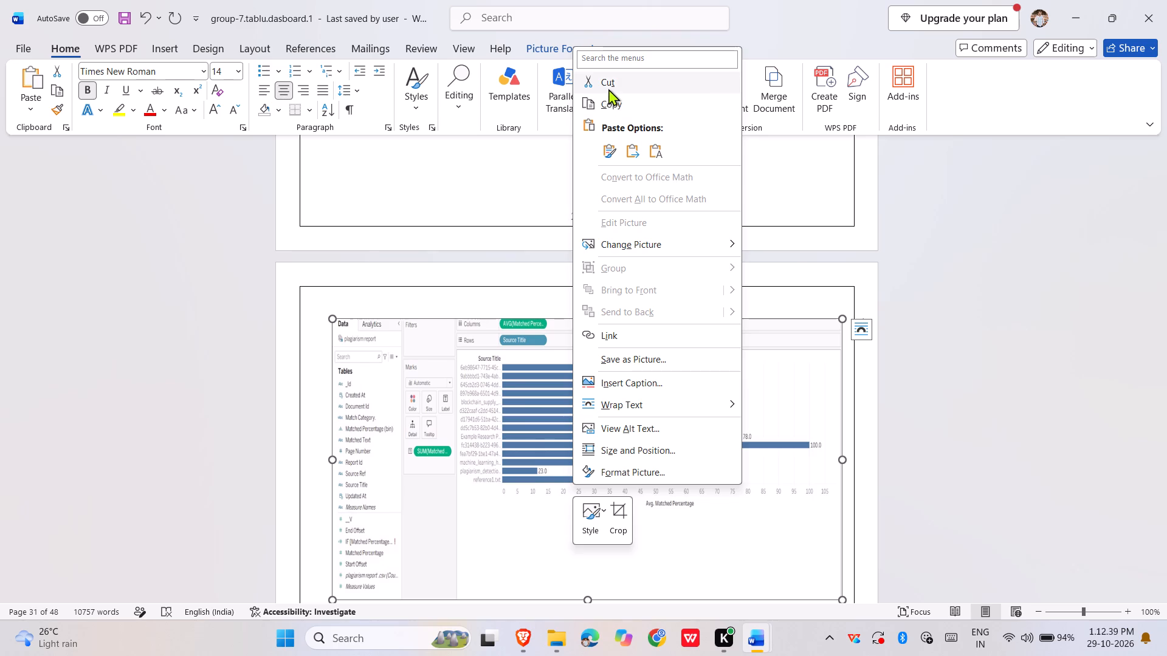
left_click(608, 91)
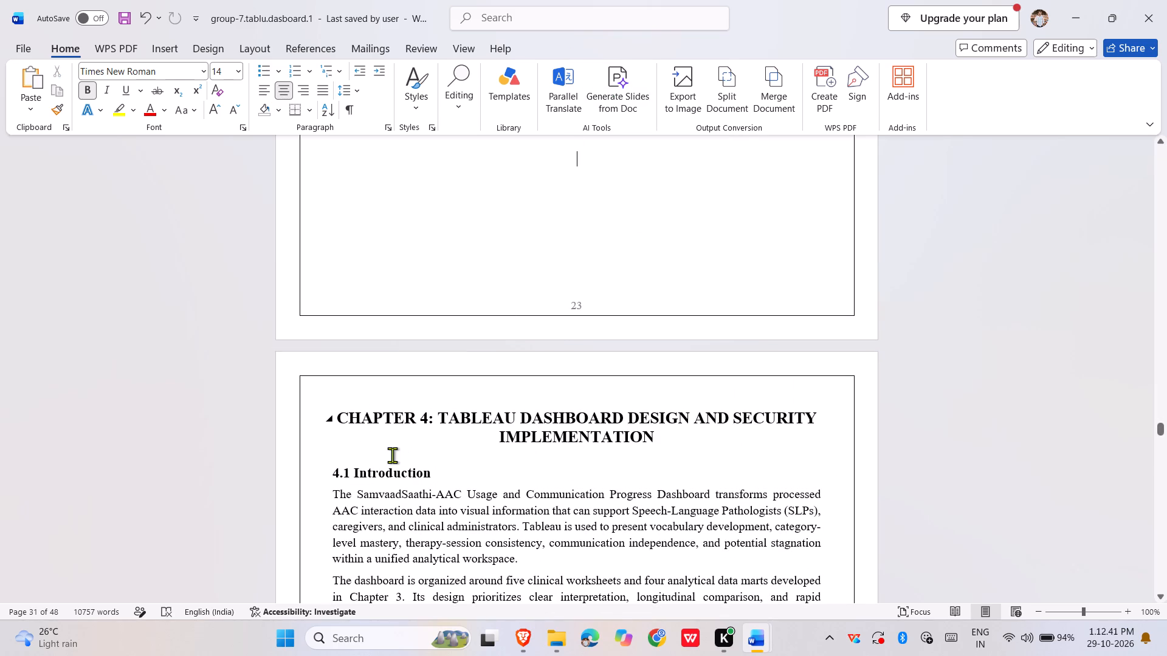
scroll(392, 455, "up", 6)
scroll(392, 455, "down", 5)
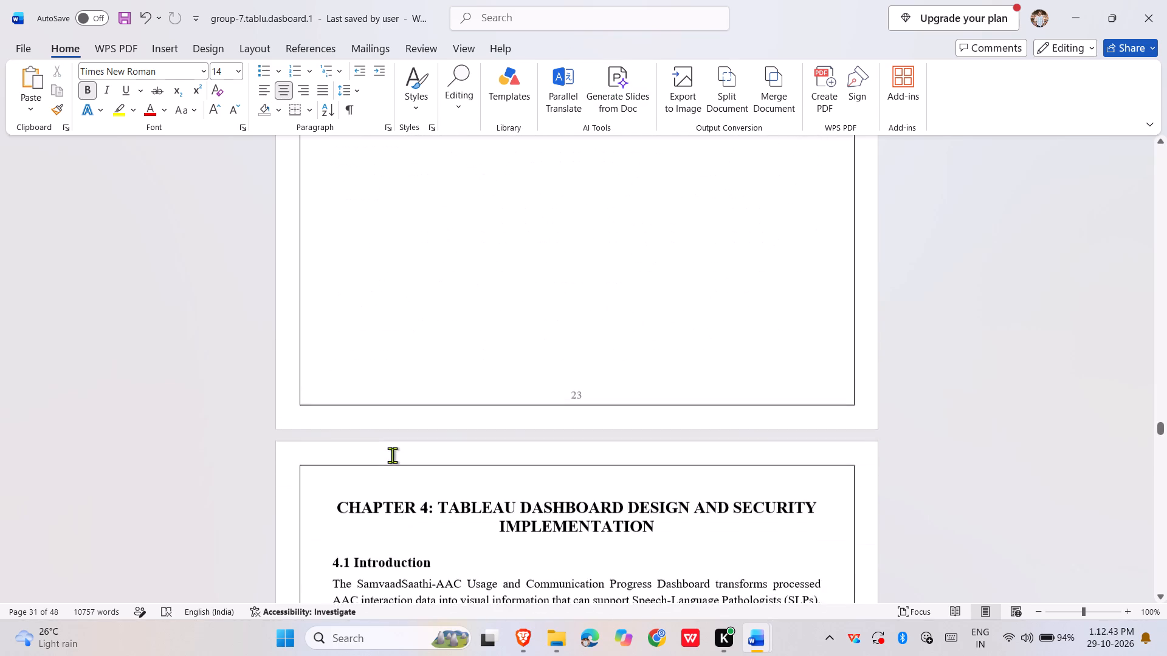
scroll(392, 455, "down", 2)
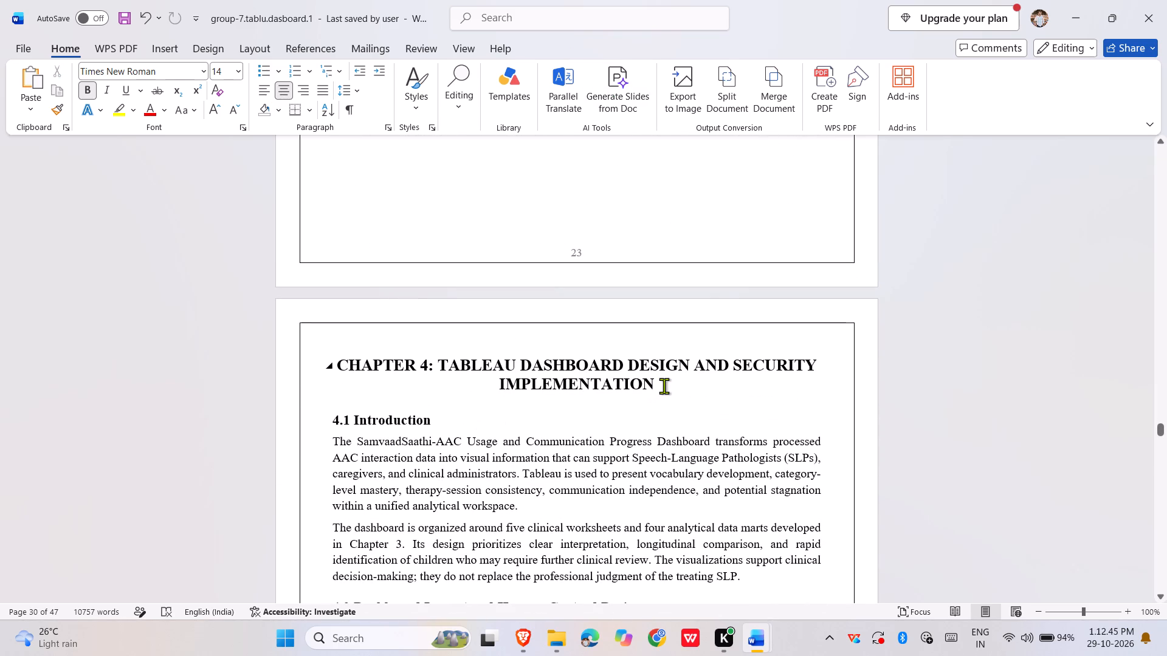
Examine the rest of the report, from the old Chapter 4 dashboard design and security heading through Chapter 5, references and closing assessment forms.
left_click(664, 386)
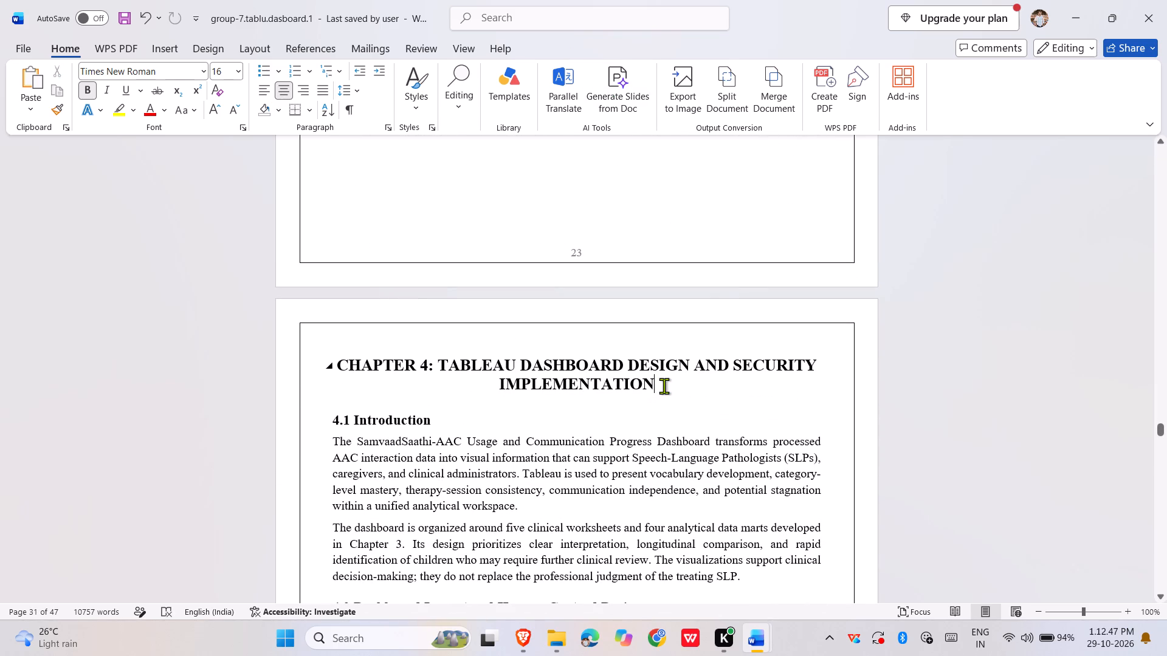
scroll(664, 386, "down", 10)
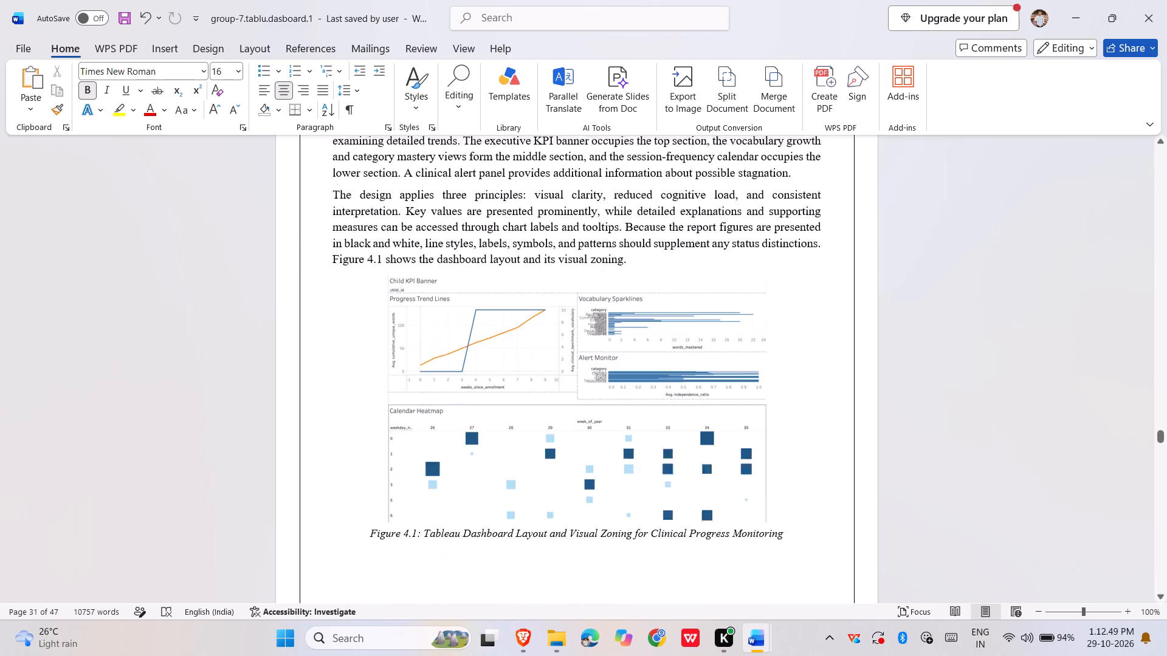
scroll(664, 386, "down", 7)
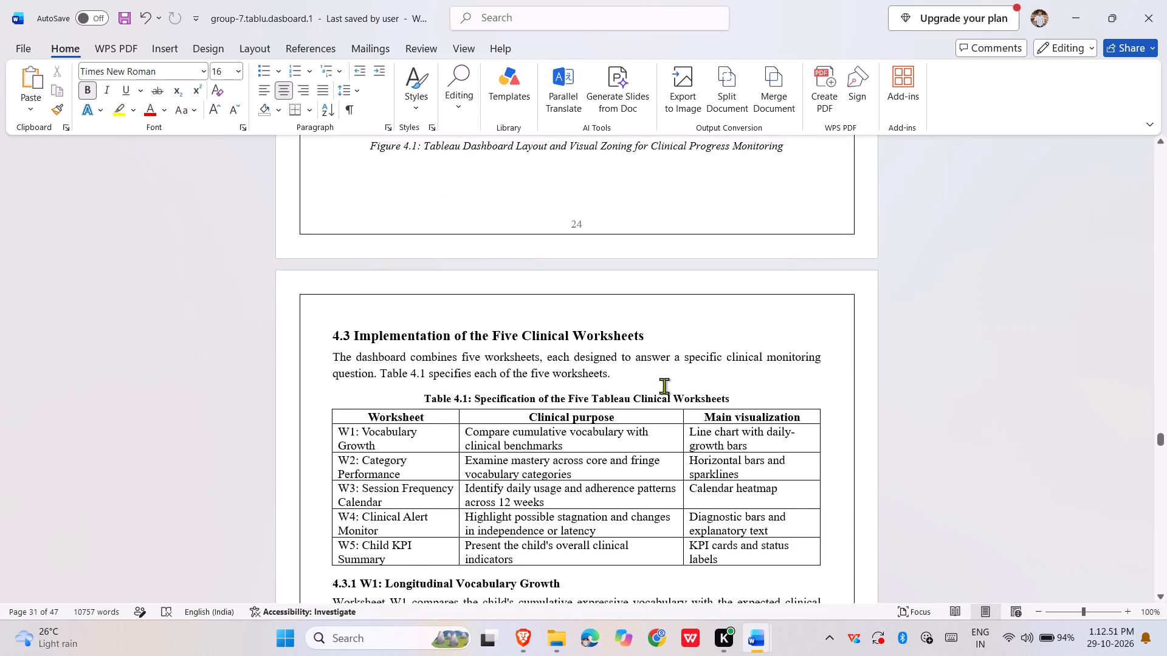
scroll(664, 386, "down", 4)
scroll(664, 386, "right", 1)
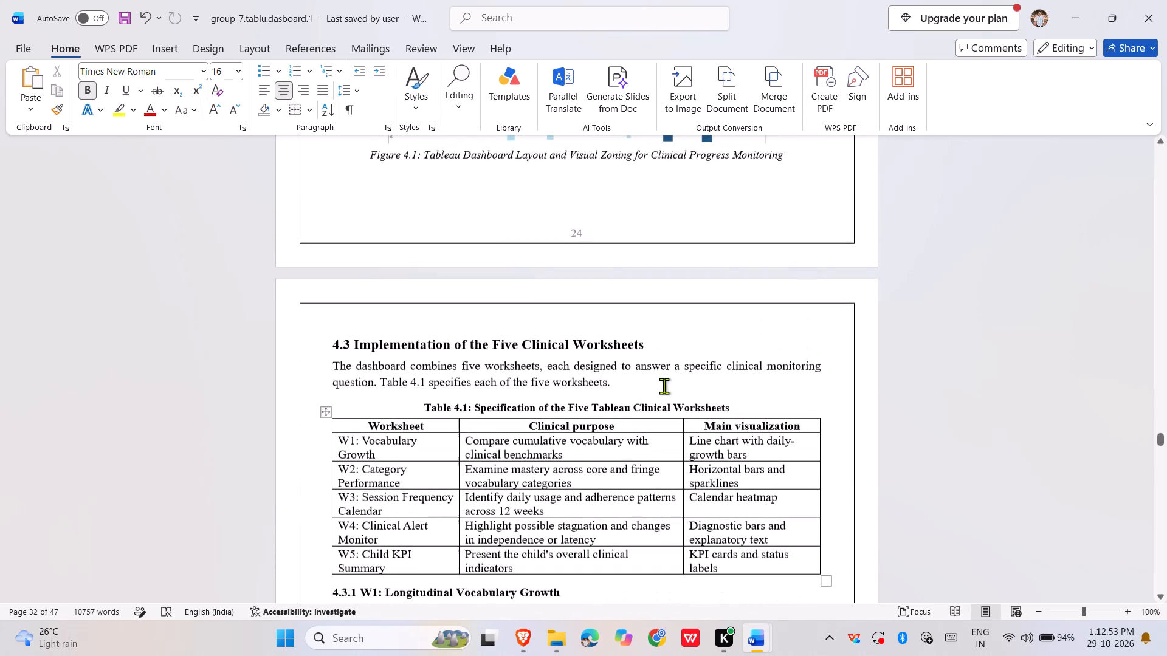
scroll(664, 386, "right", 1)
scroll(664, 386, "down", 5)
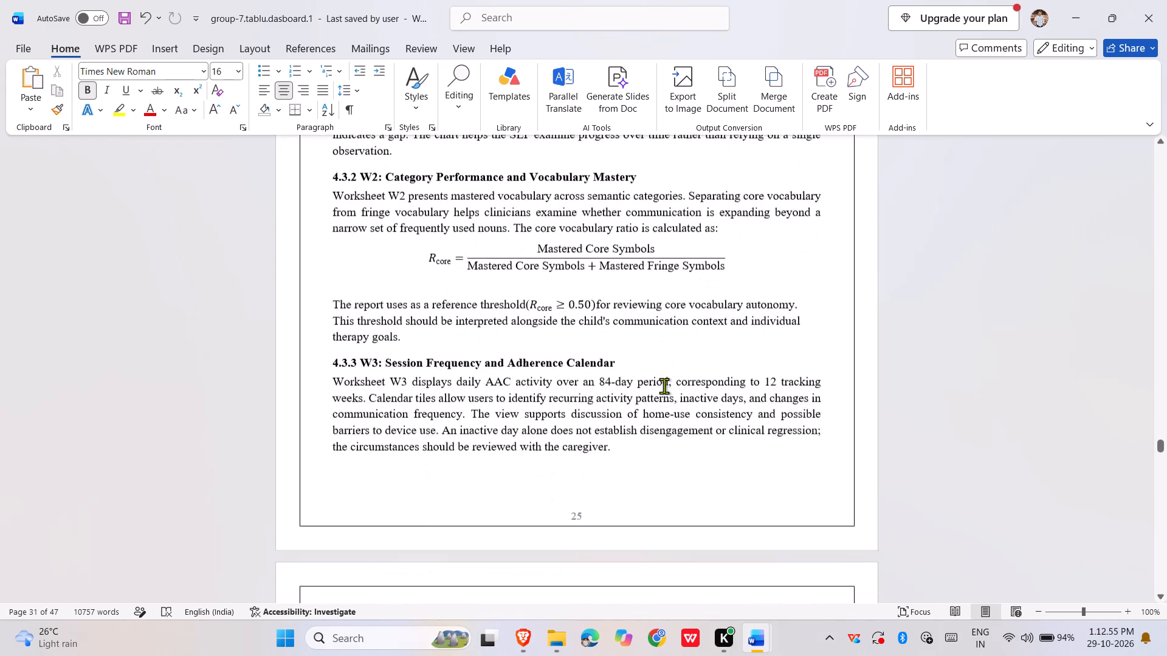
scroll(664, 386, "down", 17)
scroll(664, 386, "down", 7)
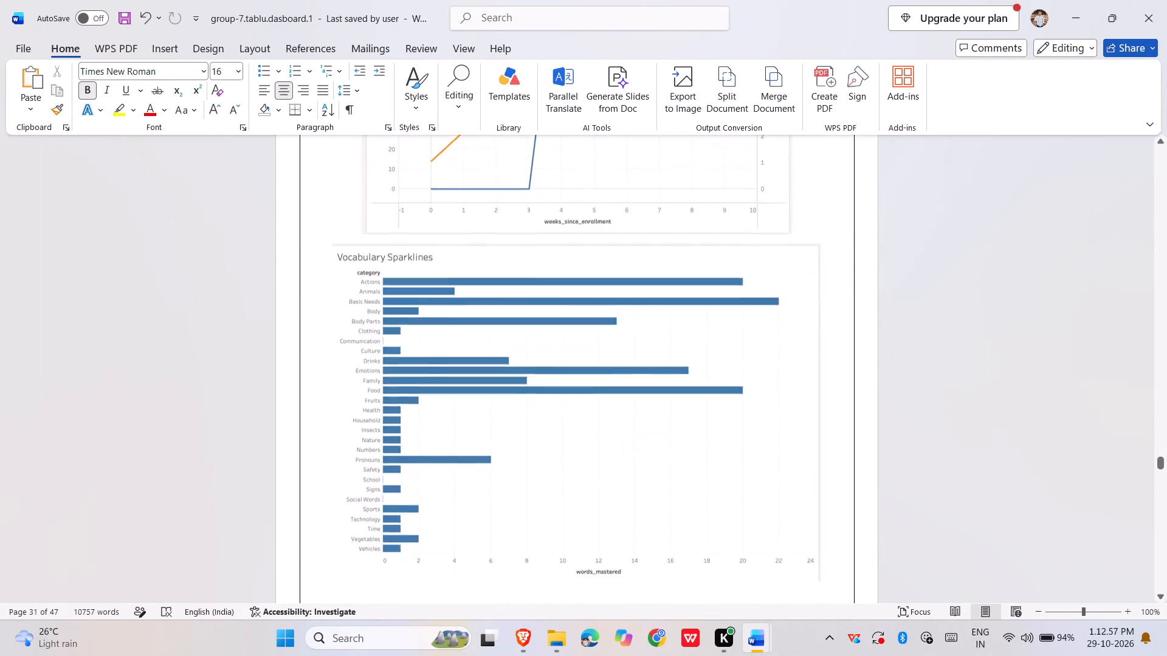
scroll(664, 386, "down", 20)
scroll(664, 386, "down", 15)
scroll(664, 386, "down", 15)
scroll(664, 386, "down", 15)
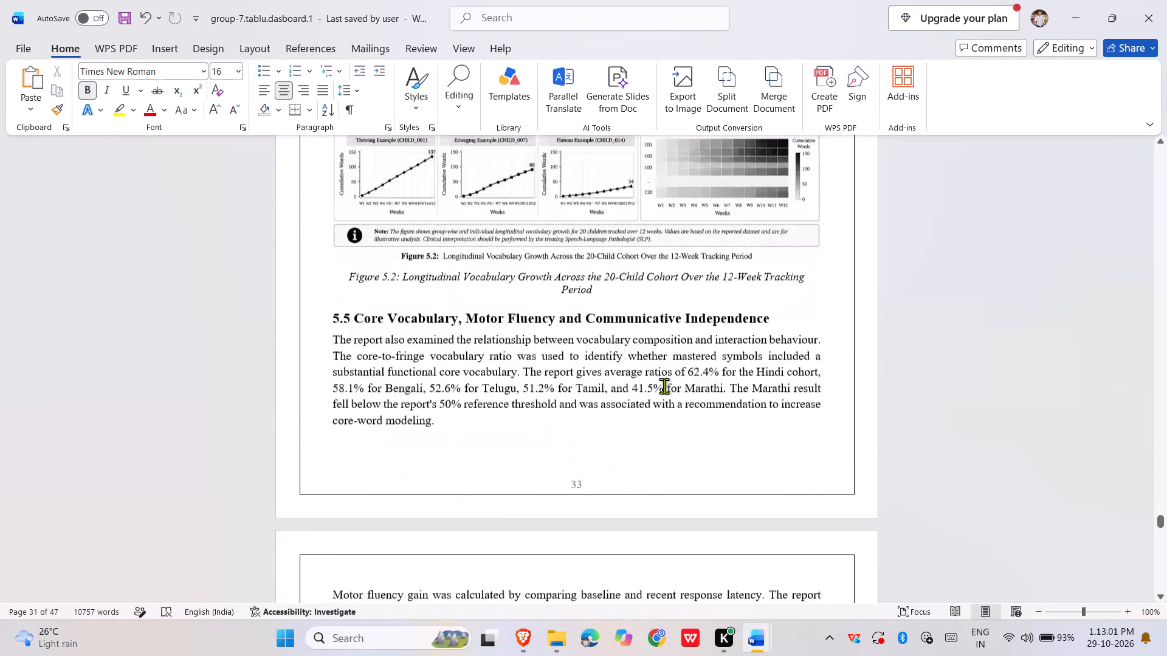
scroll(664, 386, "down", 20)
scroll(664, 386, "down", 20)
scroll(664, 386, "down", 7)
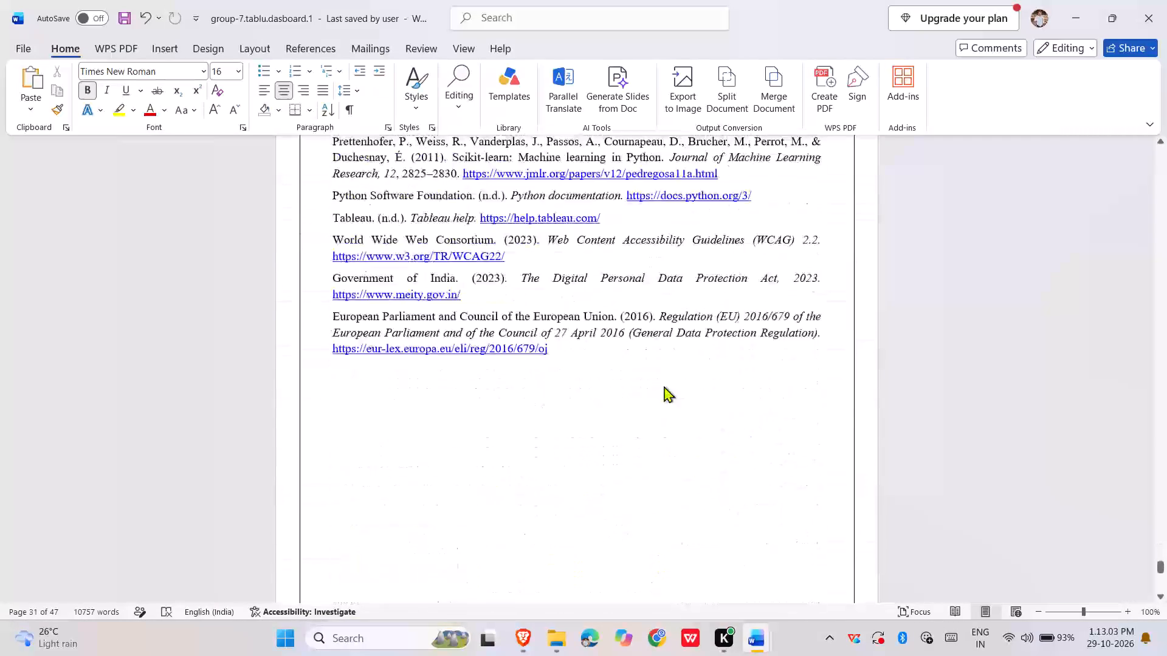
scroll(664, 386, "down", 2)
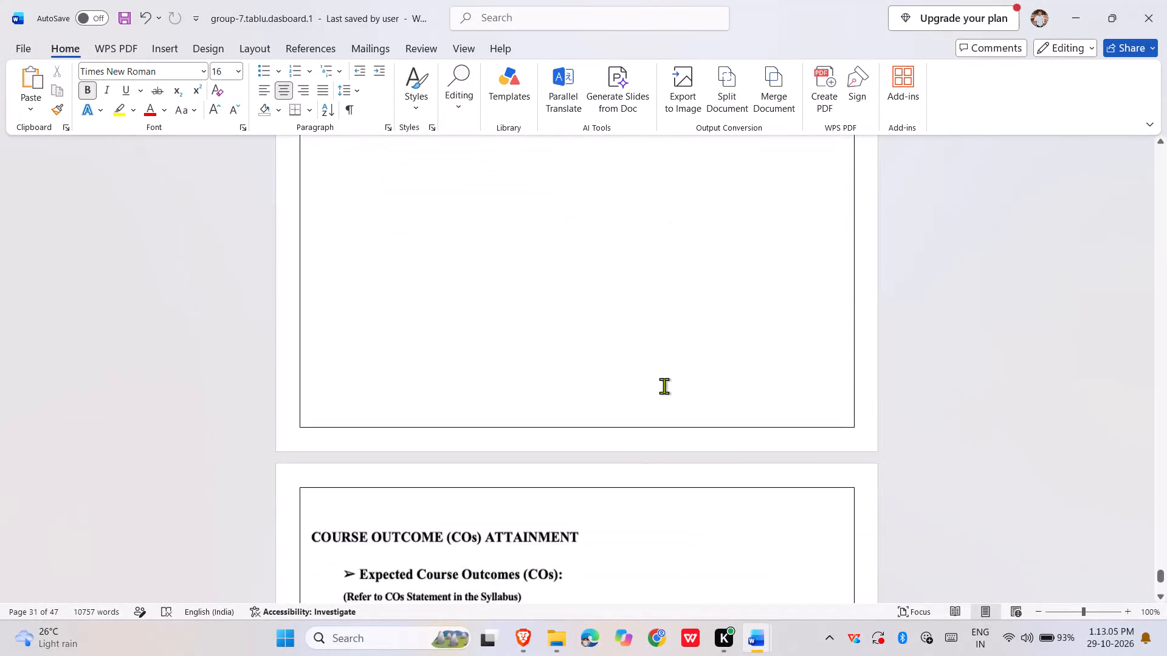
scroll(664, 386, "down", 14)
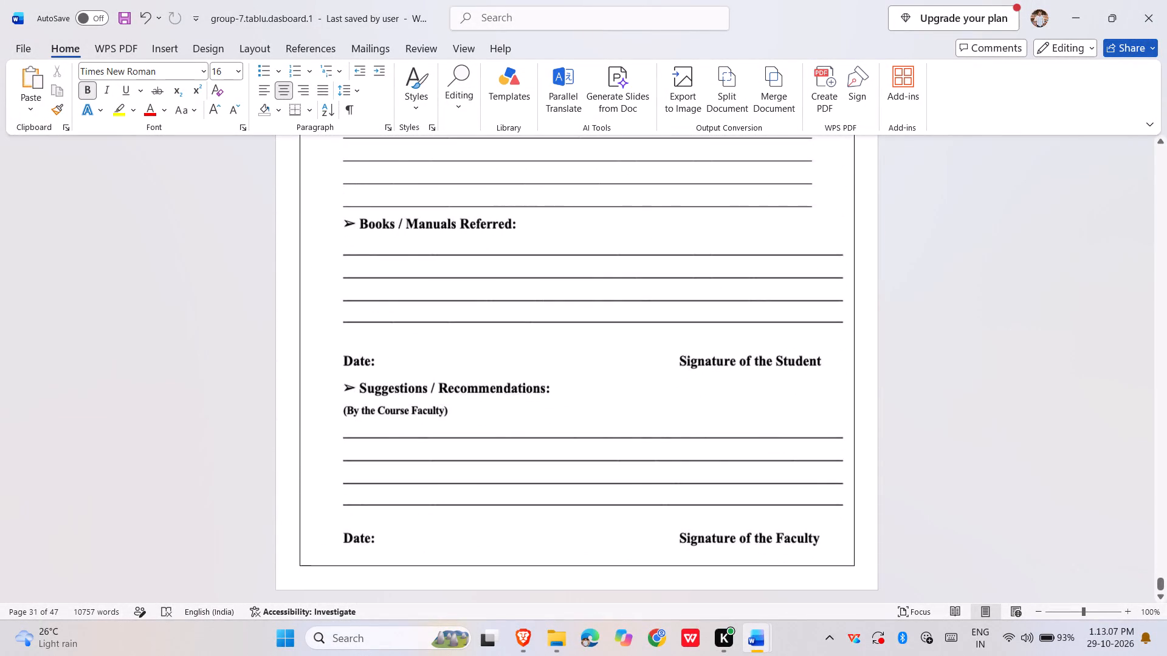
Review the report backwards to Section 4.6, then check where Section 4.7 ends and the old Chapter 4 begins.
scroll(664, 386, "up", 15)
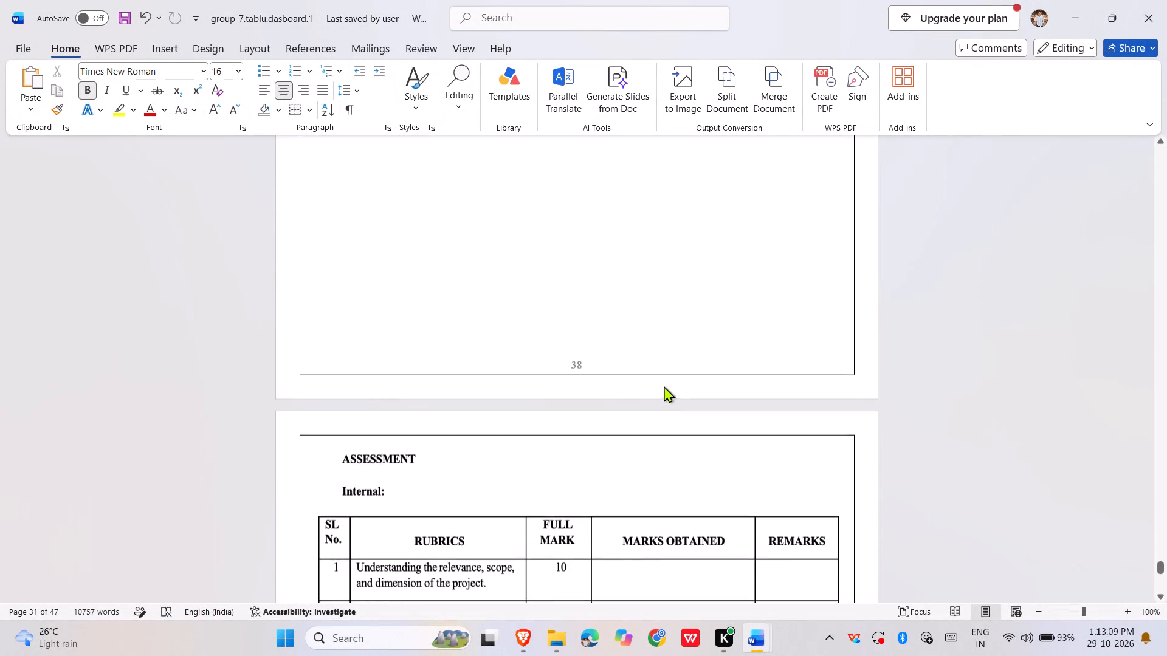
scroll(664, 386, "up", 13)
scroll(664, 386, "up", 20)
scroll(664, 386, "up", 8)
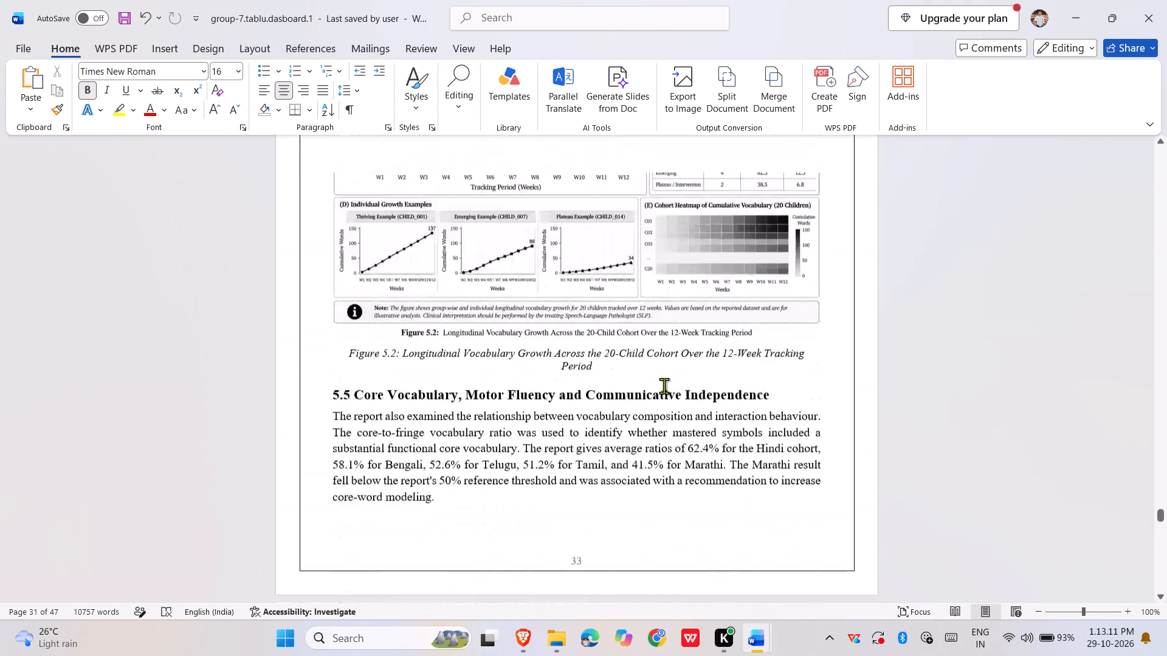
scroll(664, 386, "up", 20)
scroll(664, 386, "up", 19)
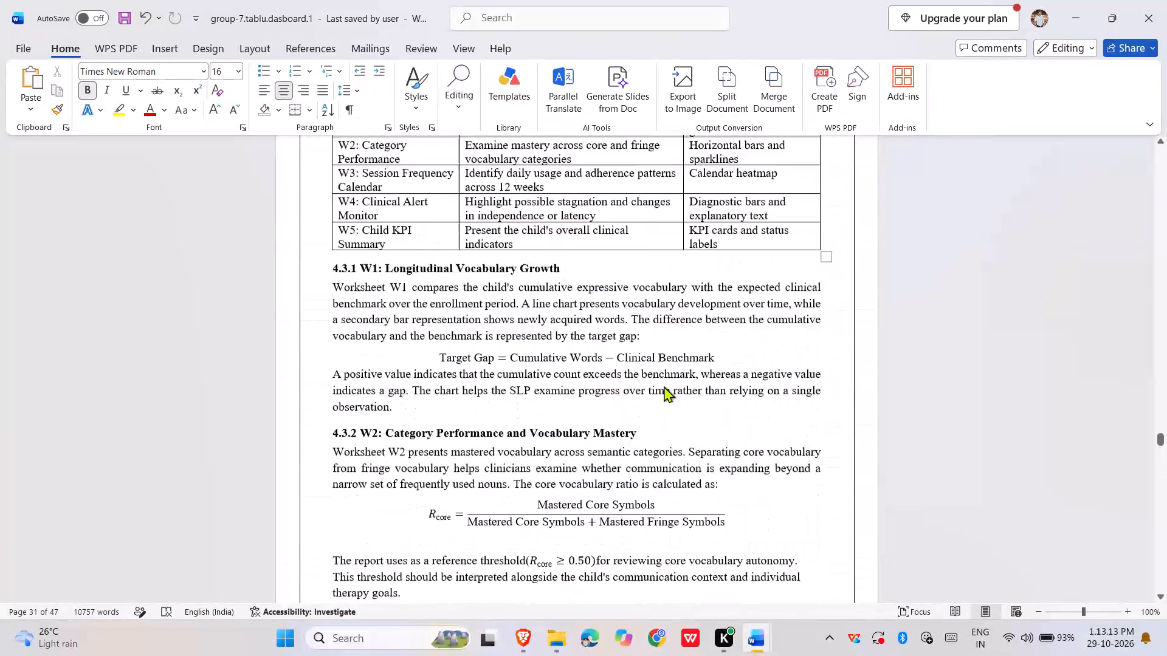
scroll(664, 386, "up", 20)
scroll(664, 386, "down", 2)
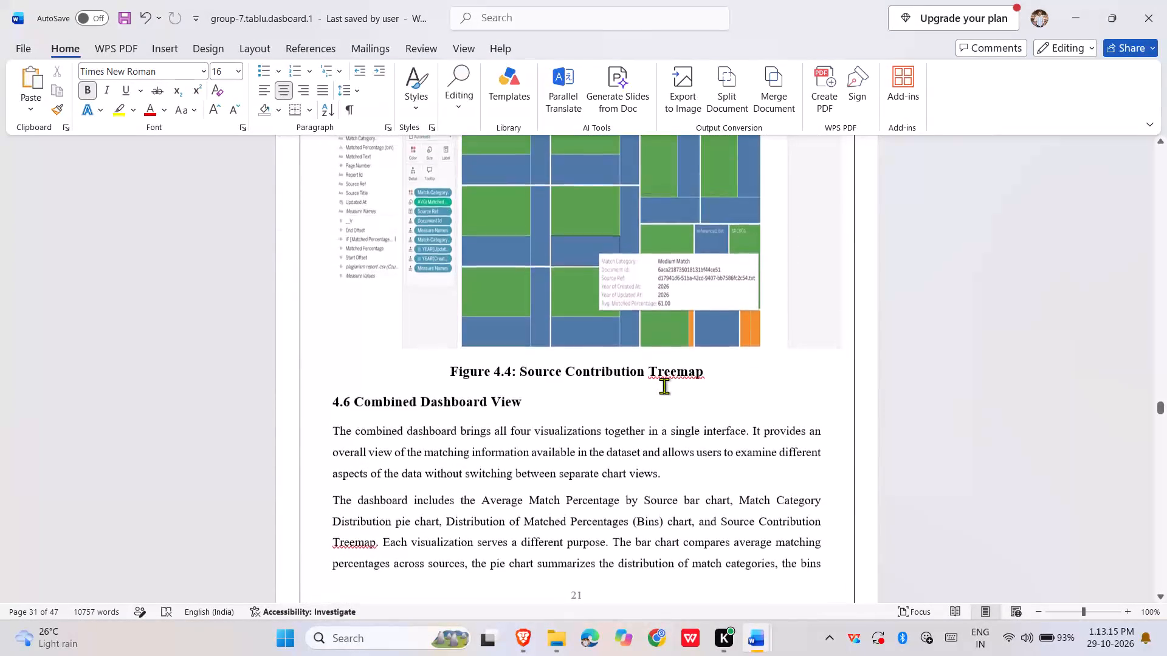
scroll(664, 386, "down", 19)
scroll(664, 386, "down", 6)
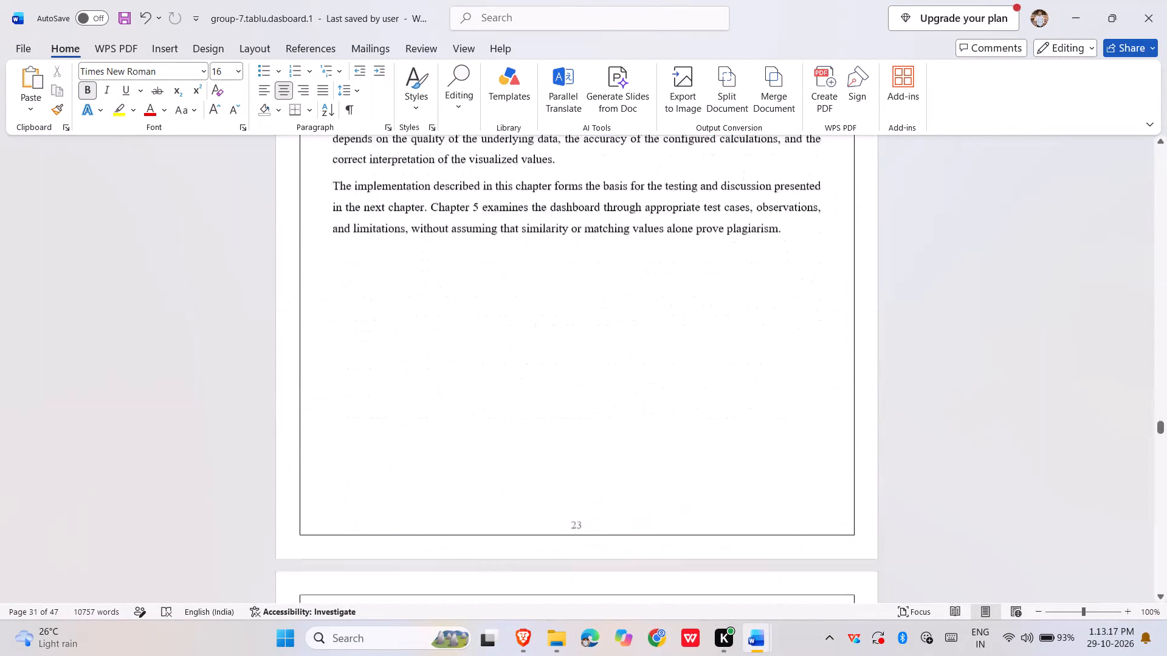
scroll(664, 386, "down", 5)
scroll(664, 386, "up", 2)
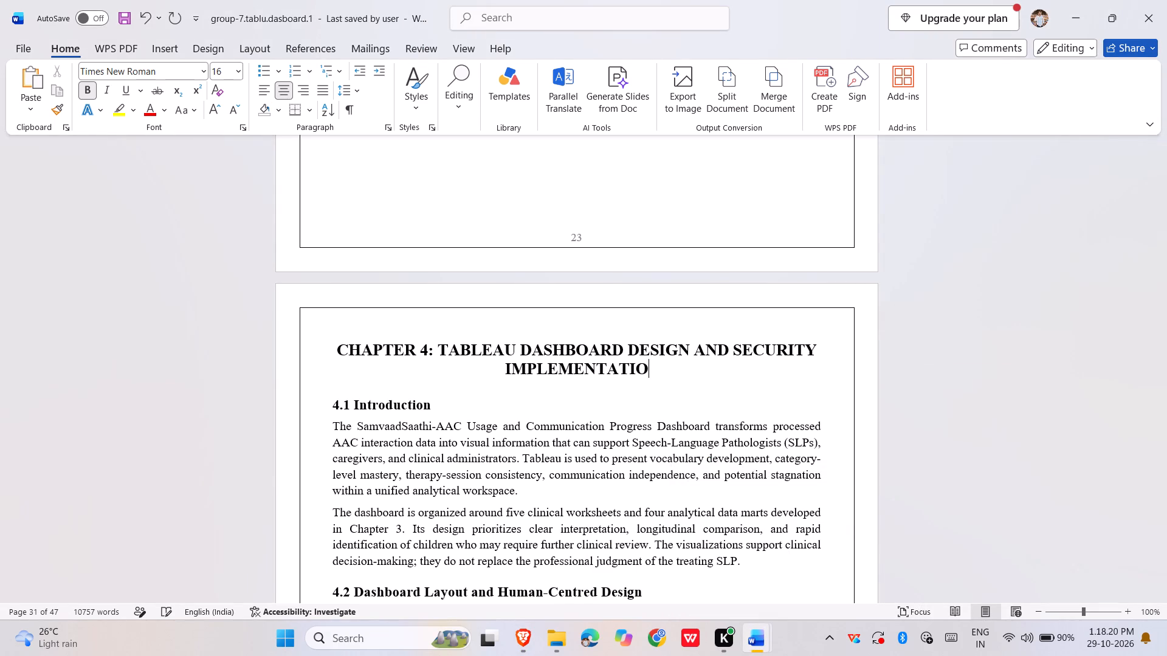
key("BackSpace")
key("BackSpace")
key("BackSpace")
key("BackSpace")
key("BackSpace")
key("BackSpace")
key("BackSpace")
key("BackSpace")
key("BackSpace")
key("BackSpace")
key("BackSpace")
key("BackSpace")
key("BackSpace")
key("BackSpace")
key("BackSpace")
key("BackSpace")
key("BackSpace")
key("BackSpace")
key("BackSpace")
key("BackSpace")
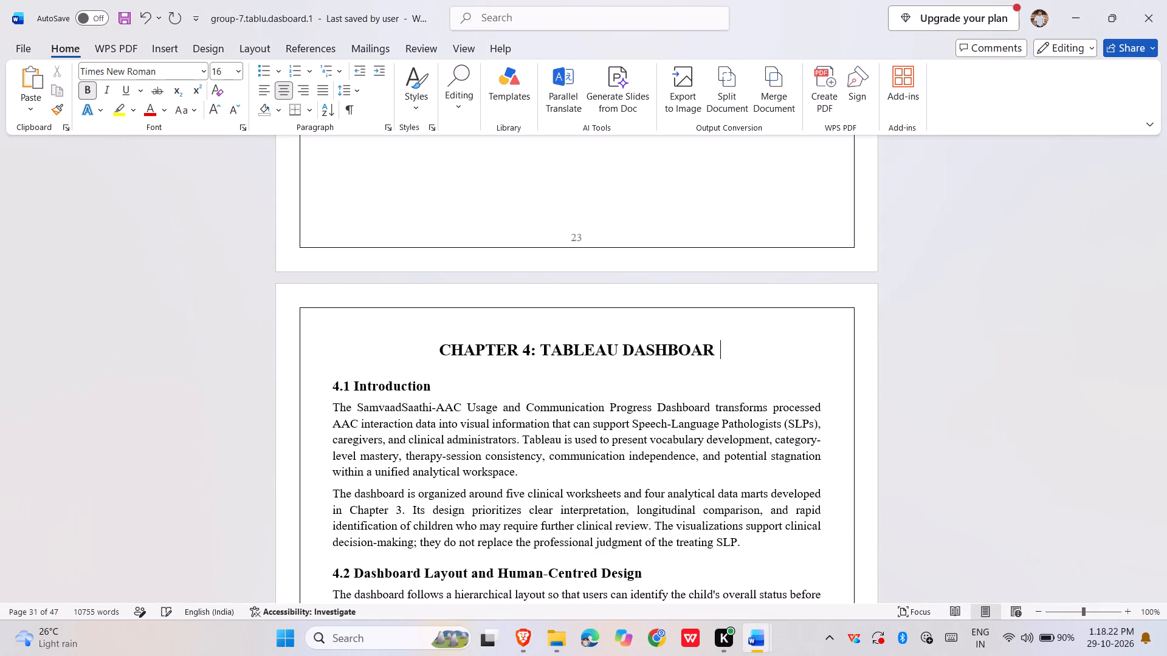
key("BackSpace")
Change the chapter number in the heading to 5, leaving a space after the colon.
key("Left")
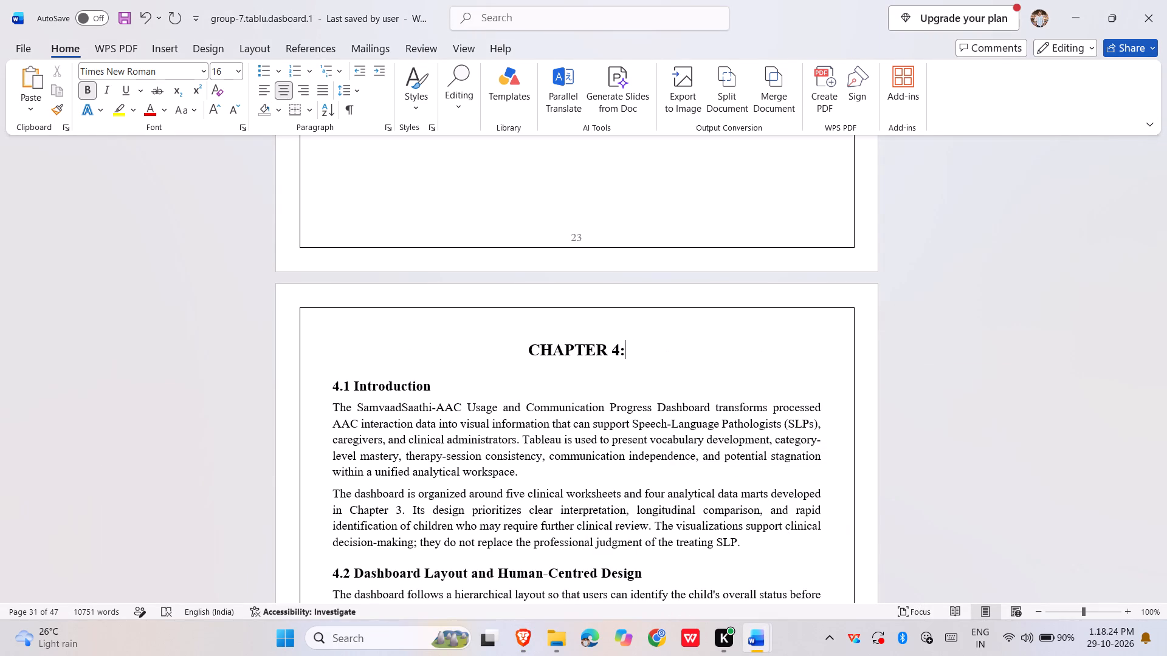
key("Left")
key("BackSpace")
key("5")
key("Right")
key("space")
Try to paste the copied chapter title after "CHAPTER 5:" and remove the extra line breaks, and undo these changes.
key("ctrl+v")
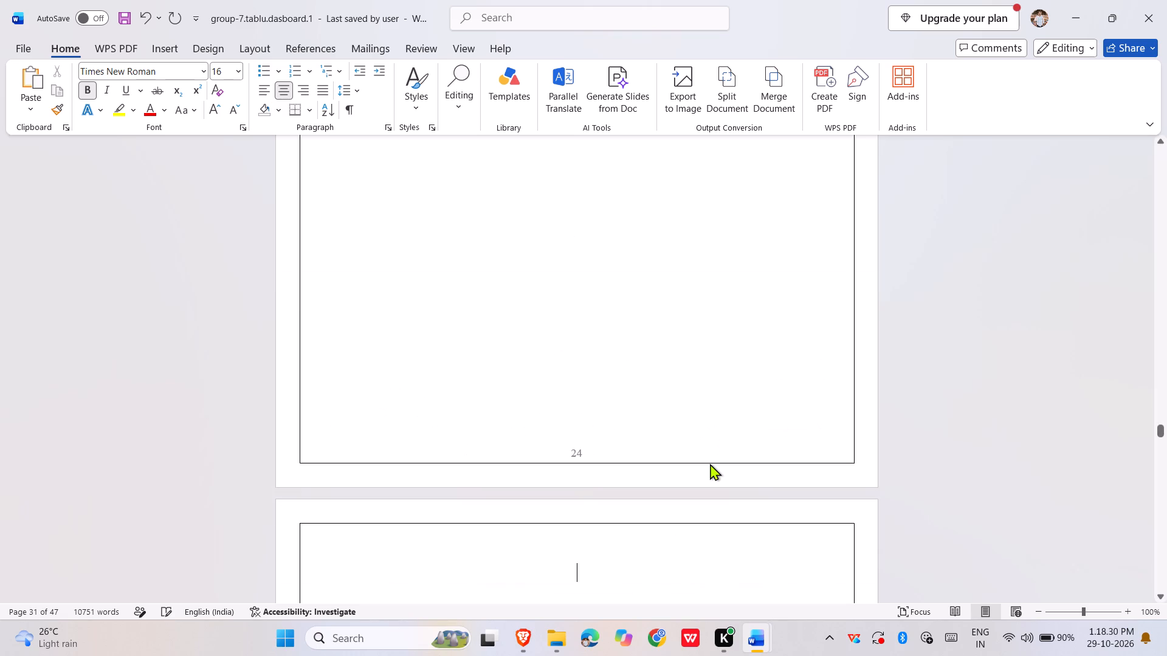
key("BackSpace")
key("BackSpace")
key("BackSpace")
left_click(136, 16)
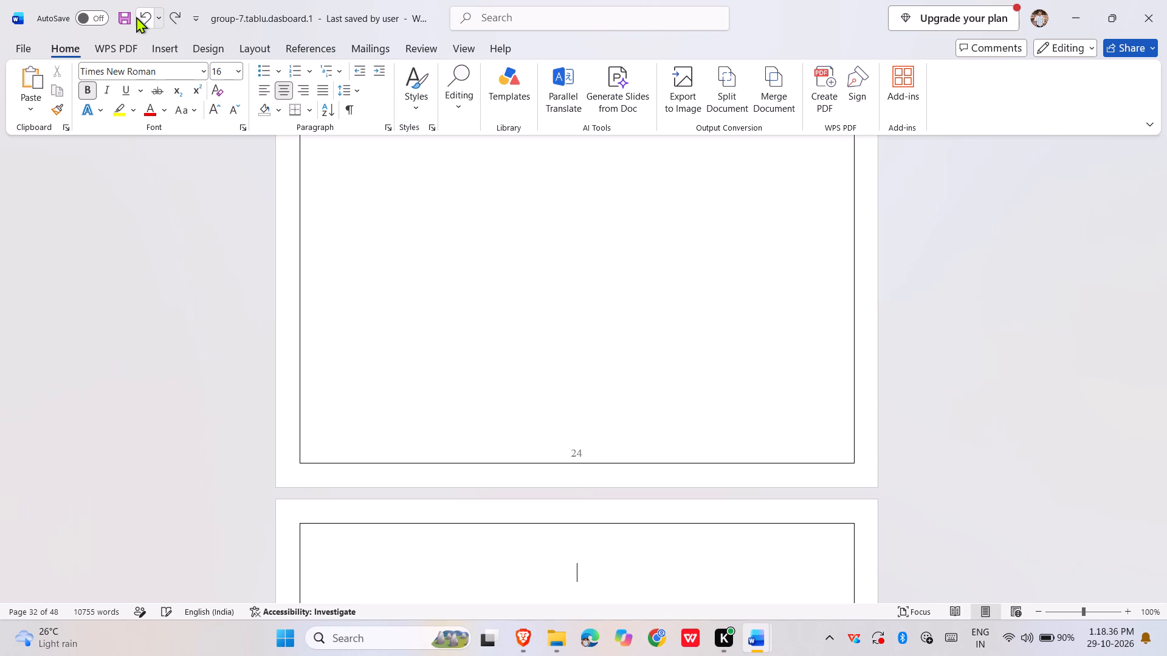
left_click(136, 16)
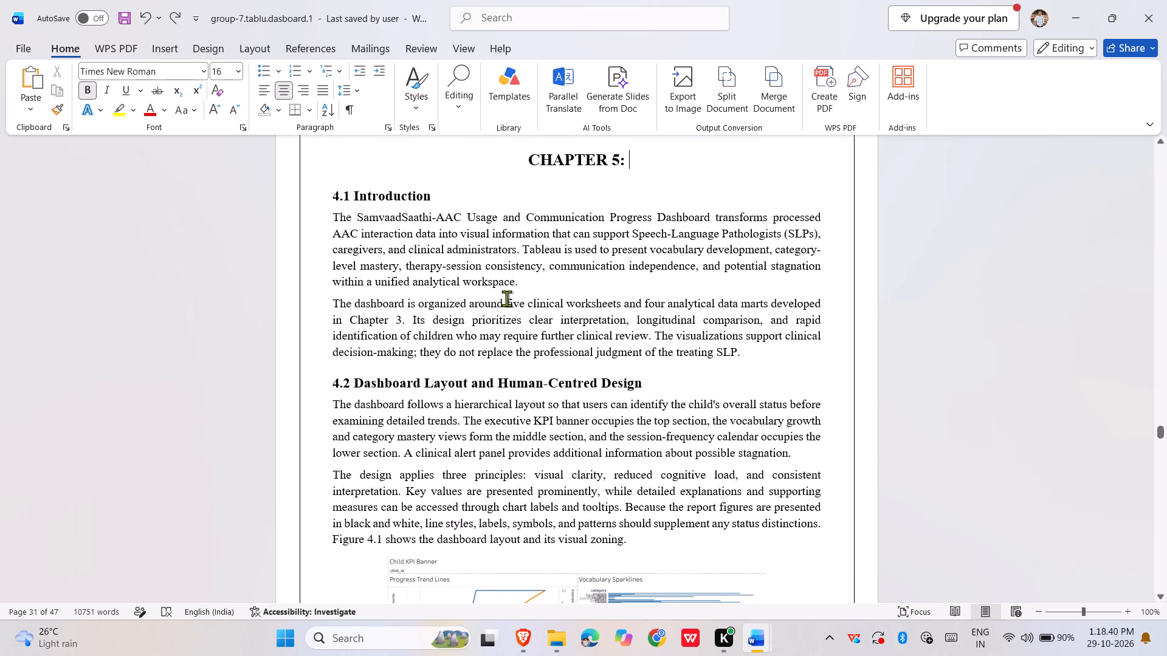
Left-align the "CHAPTER 5:" heading at the start of the chapter.
scroll(506, 298, "up", 3)
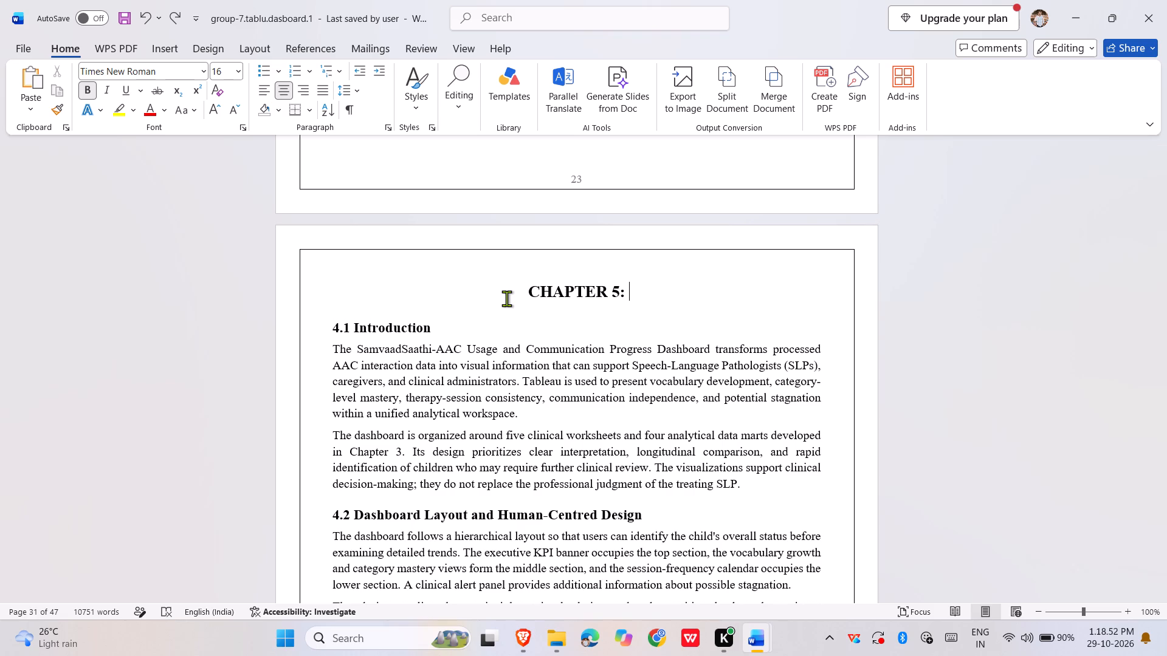
key("Left")
key("Left")
key("Left")
key("Left")
key("Left")
key("Left")
key("Left")
key("Left")
key("Left")
key("Left")
key("Left")
key("Left")
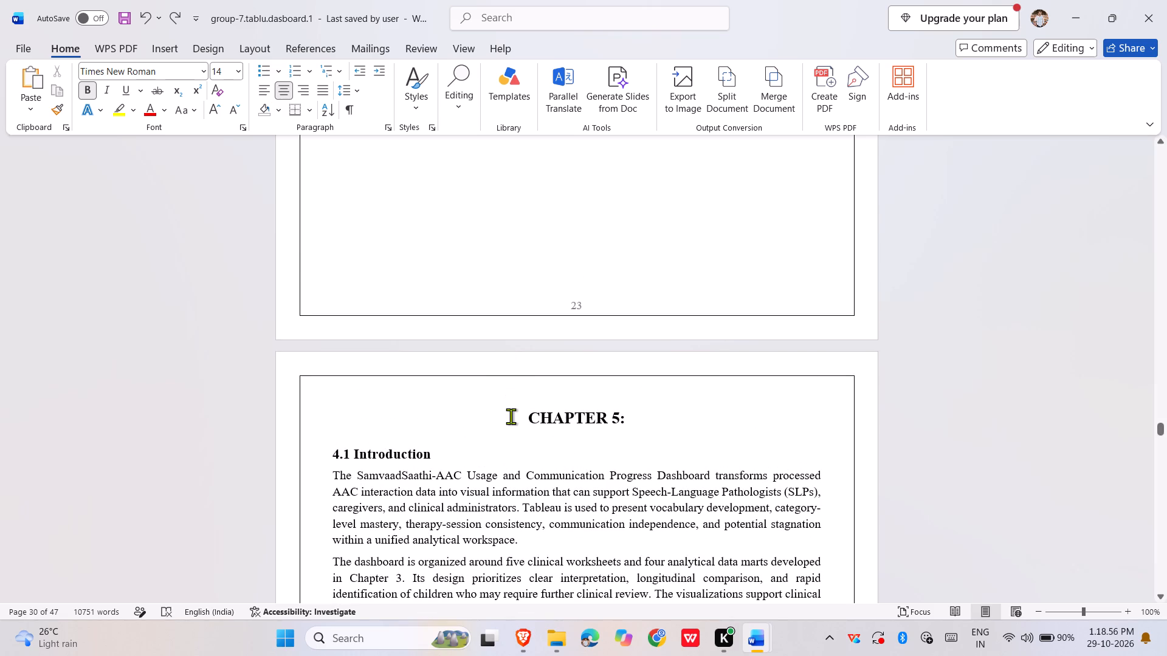
left_click(512, 425)
left_click(262, 89)
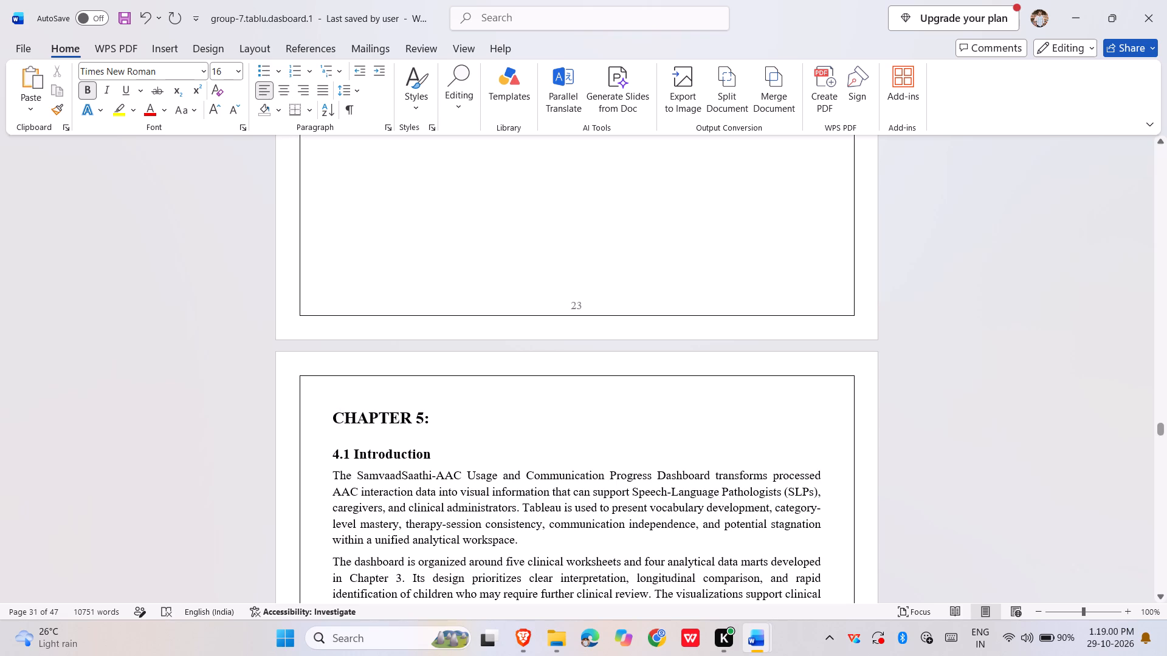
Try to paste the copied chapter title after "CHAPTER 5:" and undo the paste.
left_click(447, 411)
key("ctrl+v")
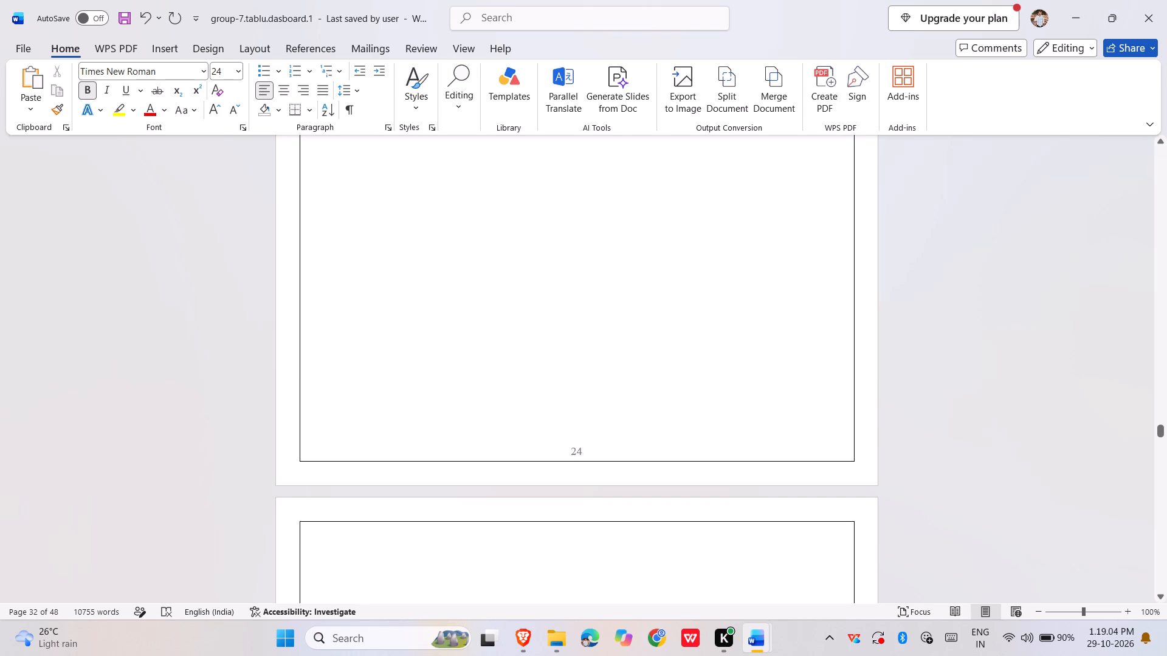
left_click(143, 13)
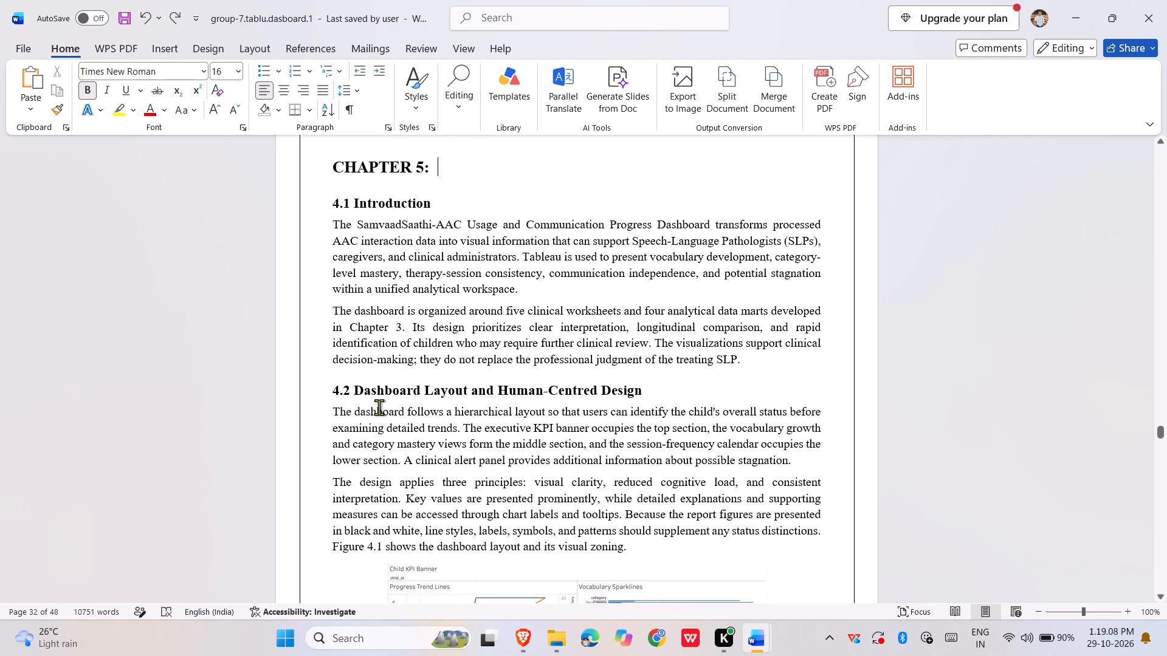
Write the chapter title after "CHAPTER 5:" as "TESTING ,RESULTS AND", checking the wording against the ChatGPT reply in Brave.
scroll(379, 407, "up", 4)
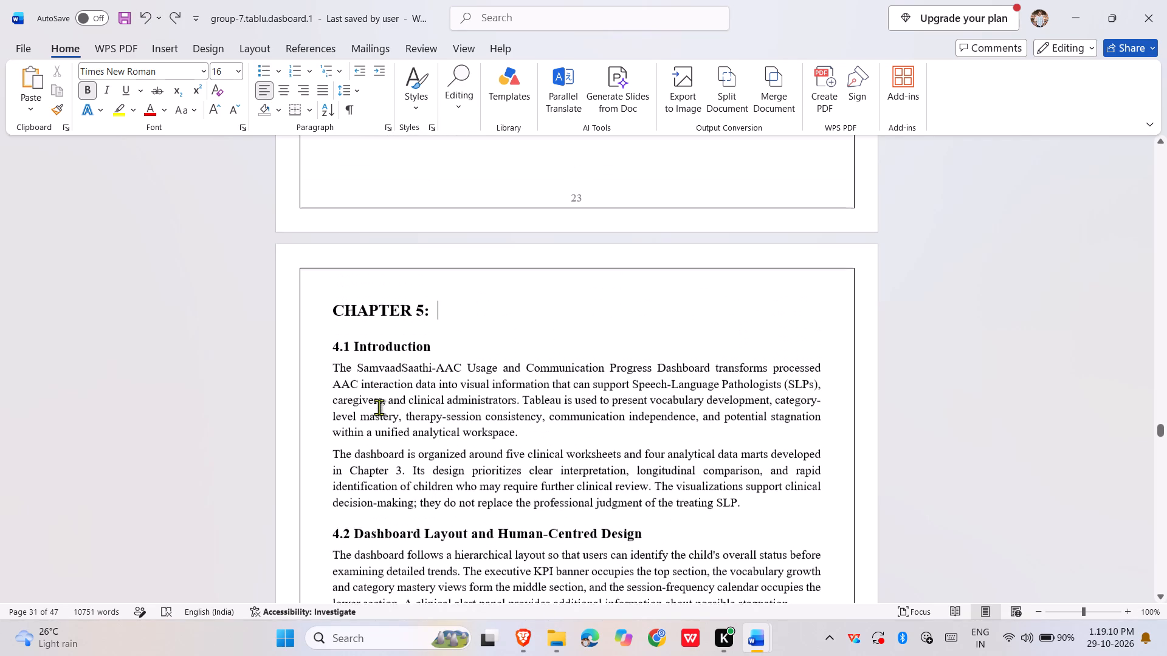
left_click(525, 655)
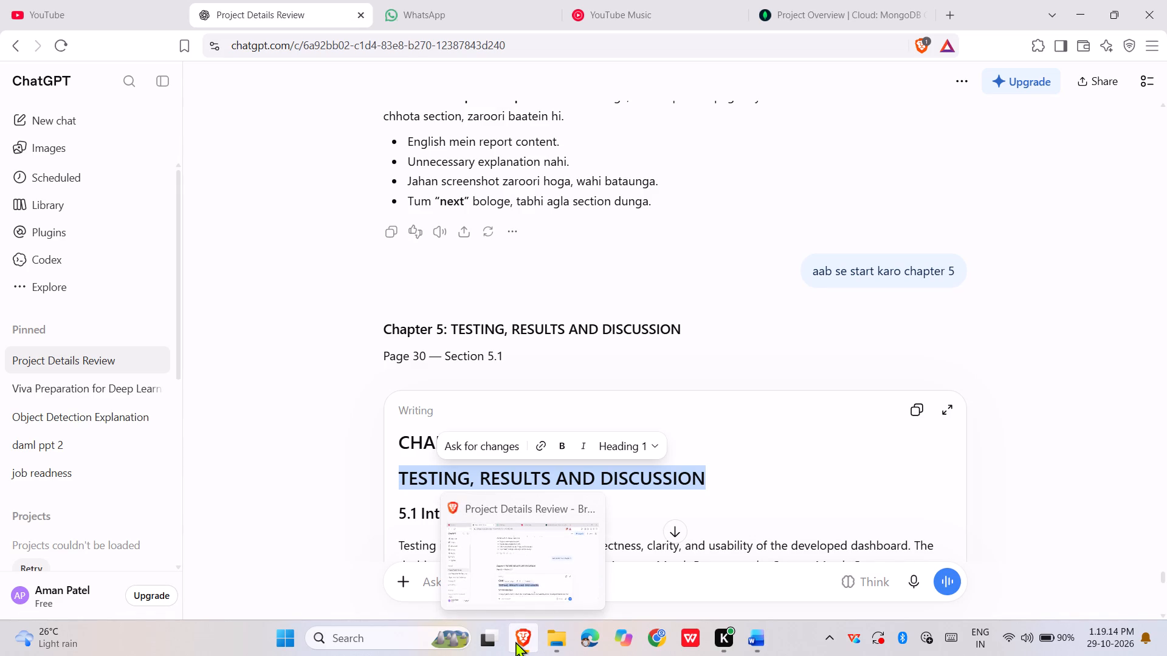
left_click(515, 641)
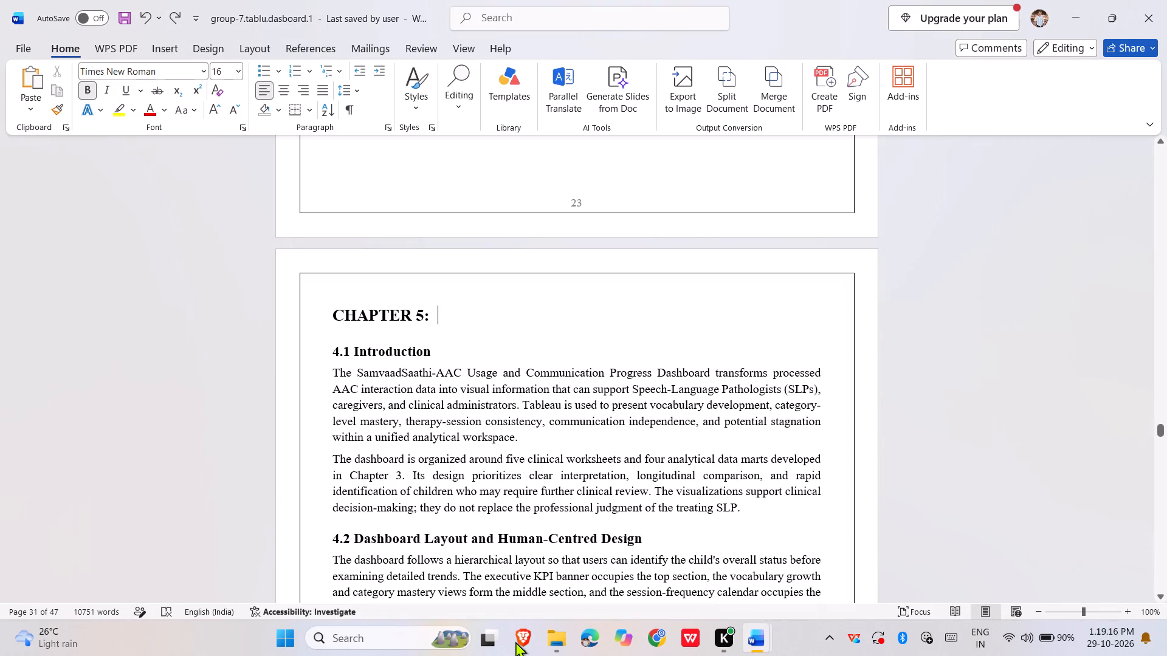
type("TESTING")
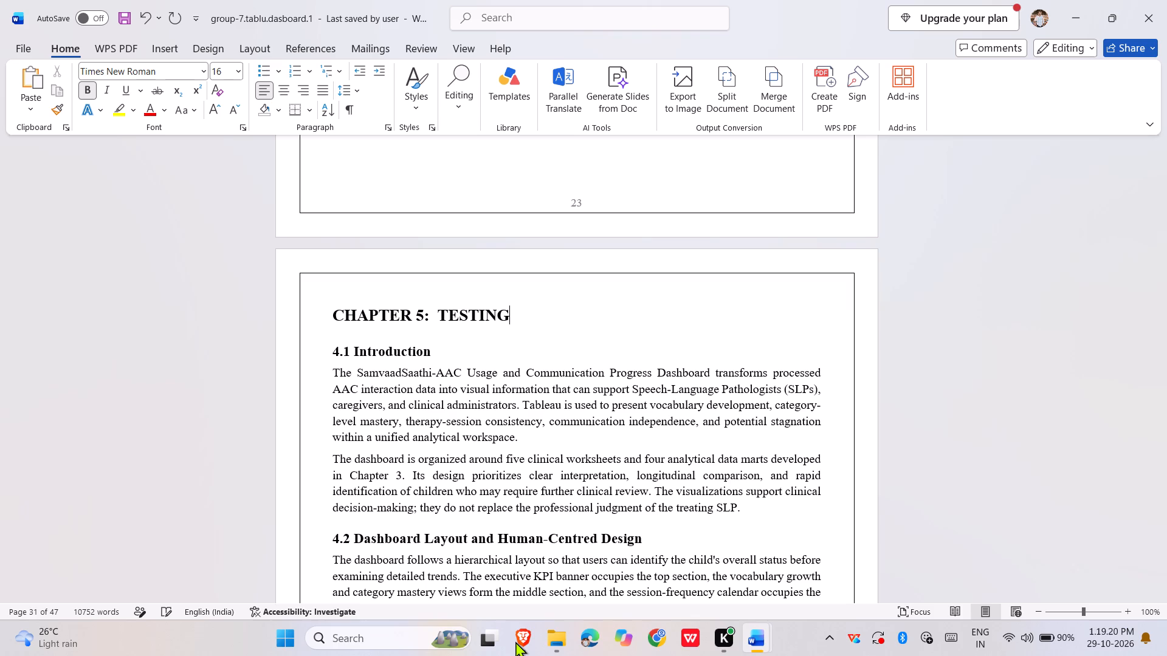
key("space")
left_click(515, 641)
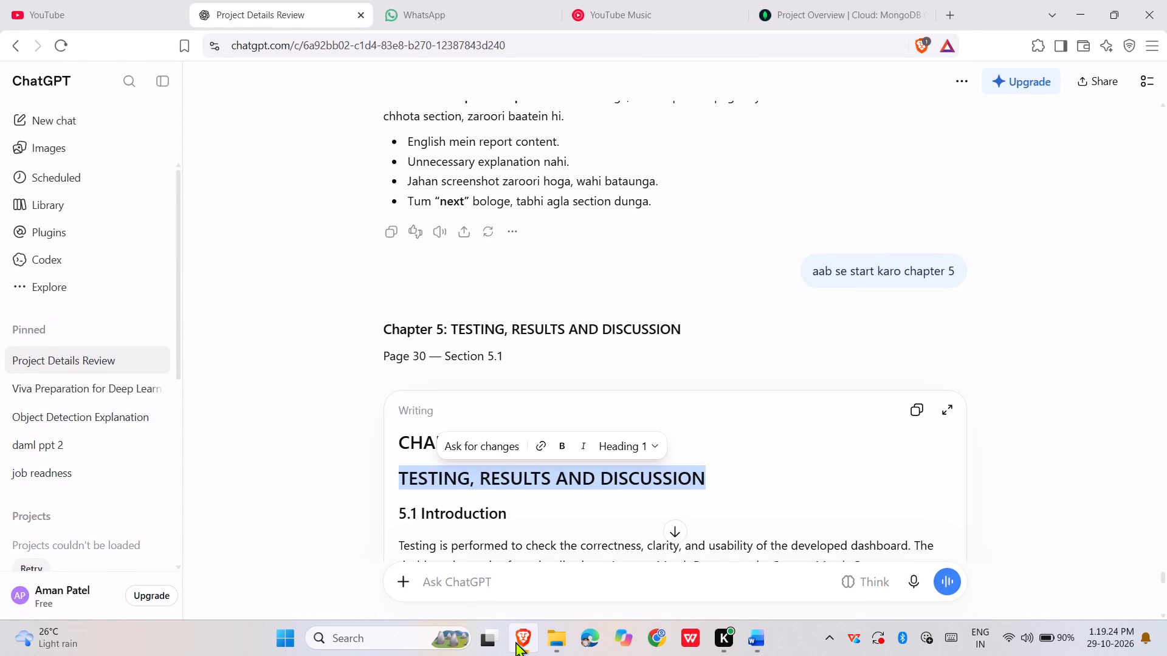
left_click(515, 641)
key("comma")
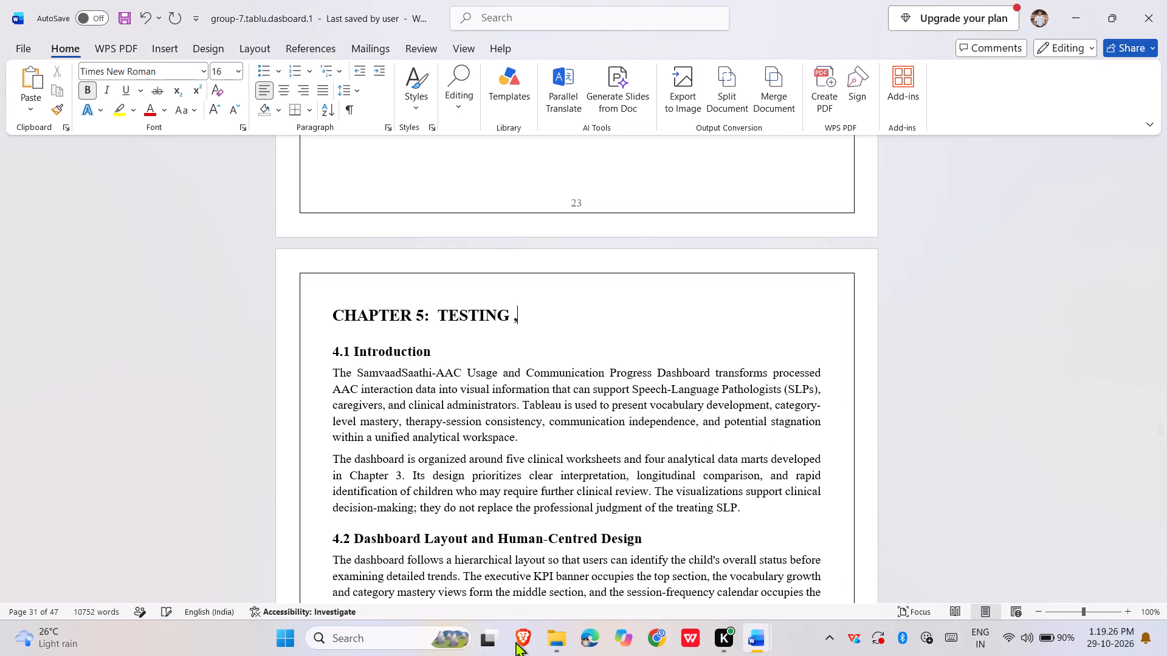
type("RESUL")
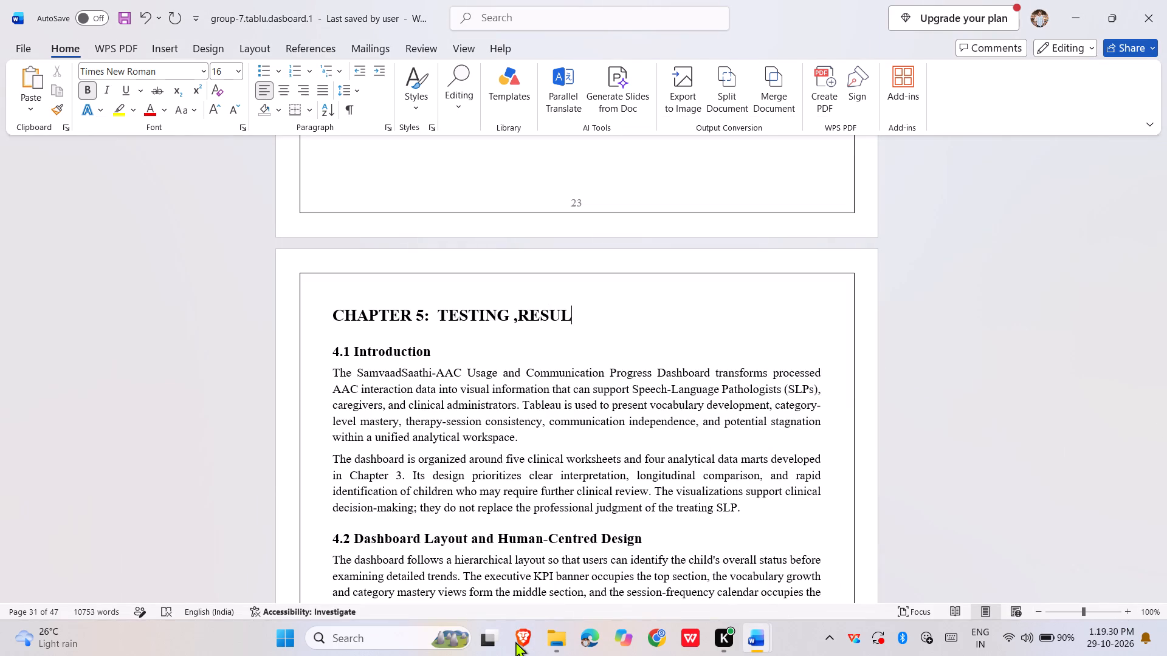
key("t")
left_click(515, 641)
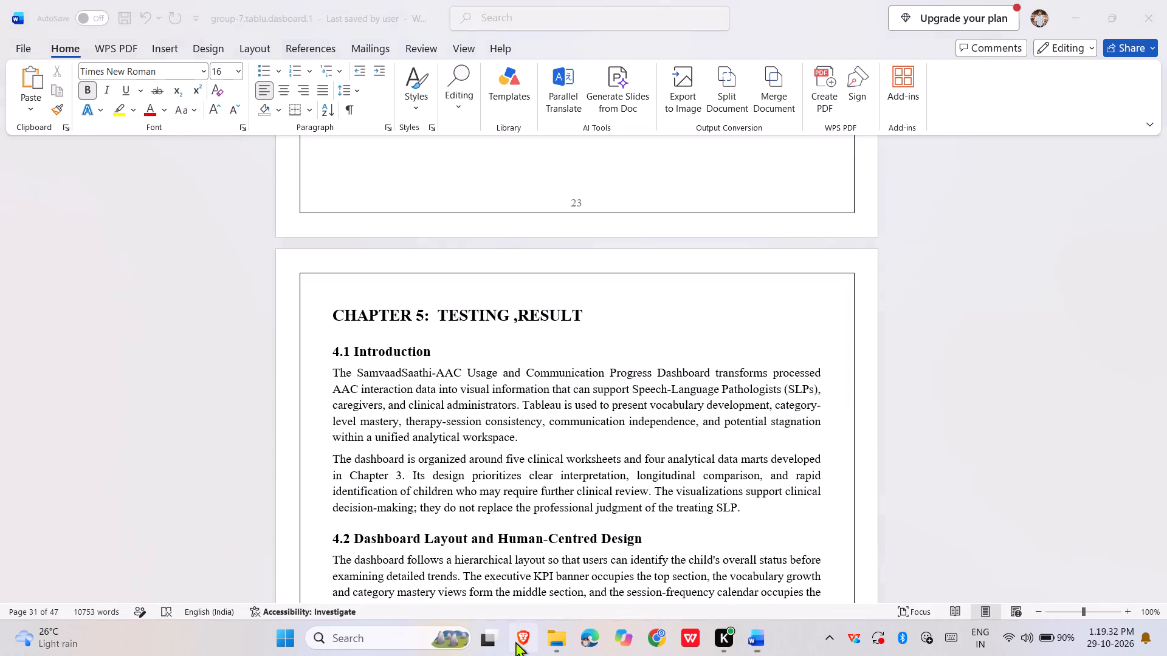
left_click(515, 641)
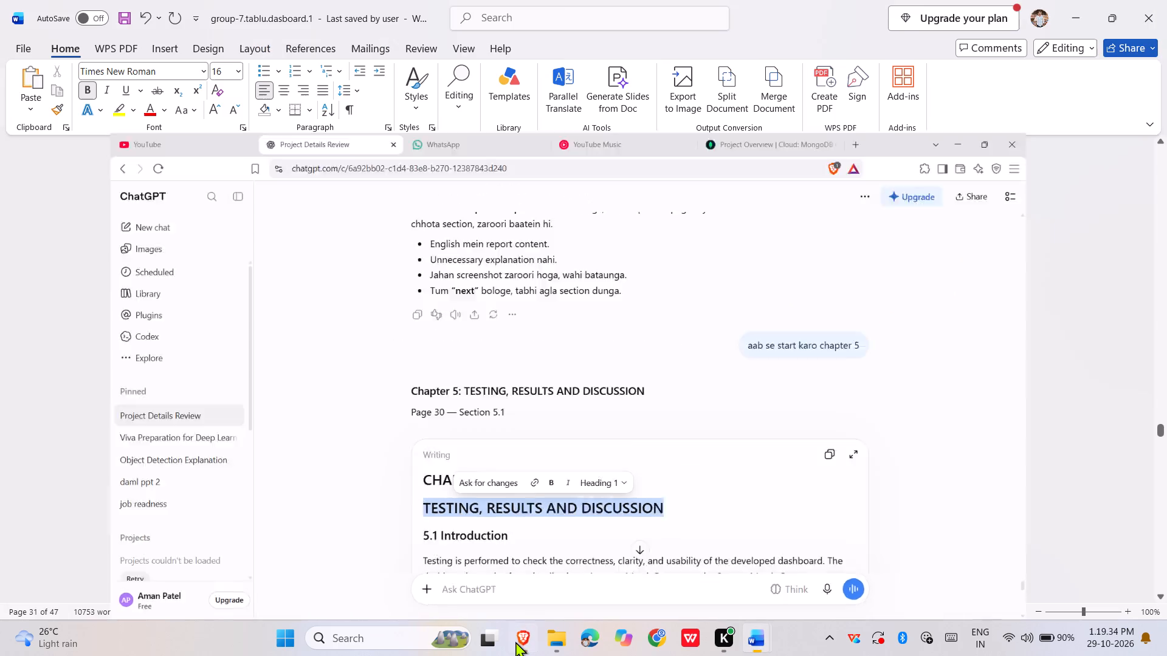
type("S AND")
key("space")
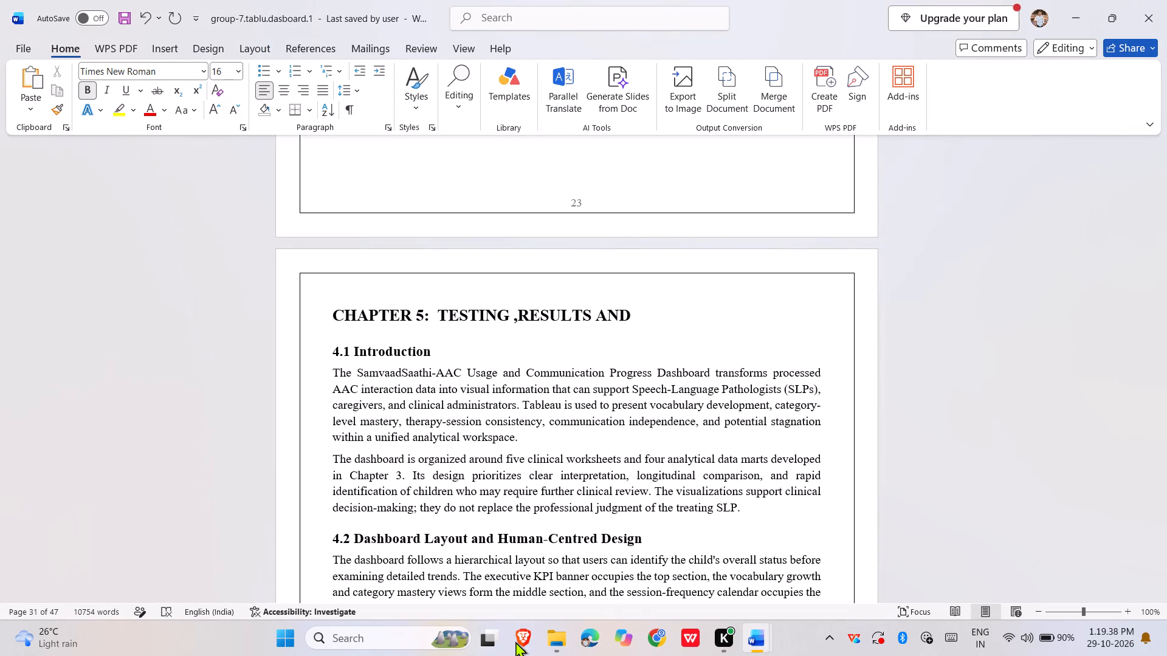
left_click(529, 638)
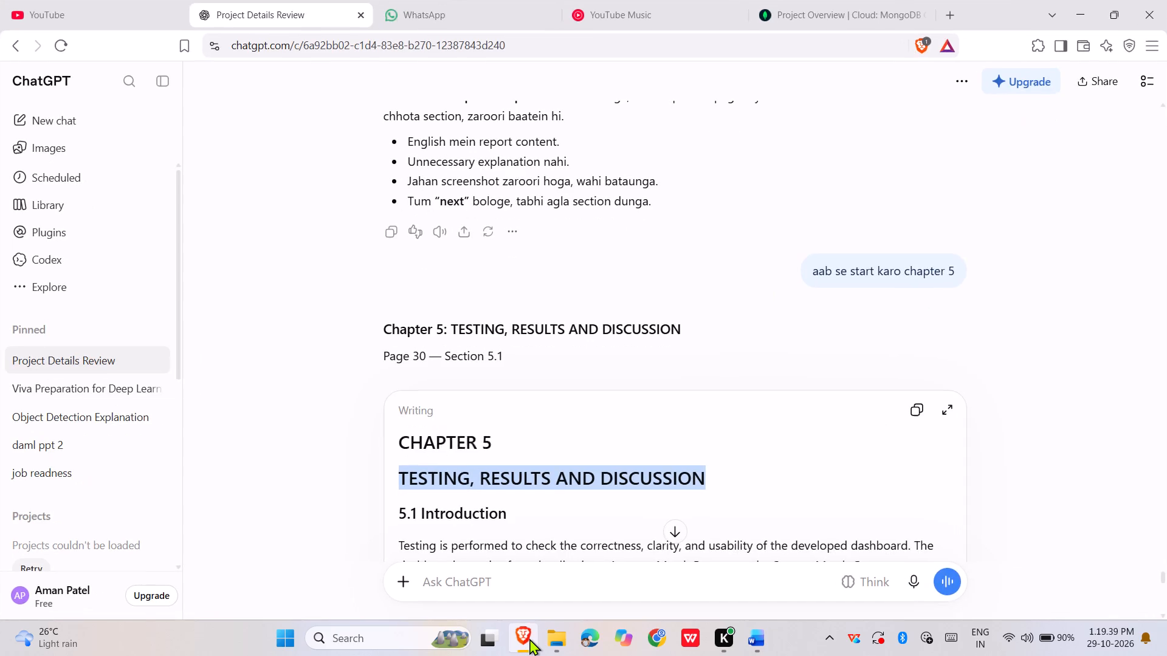
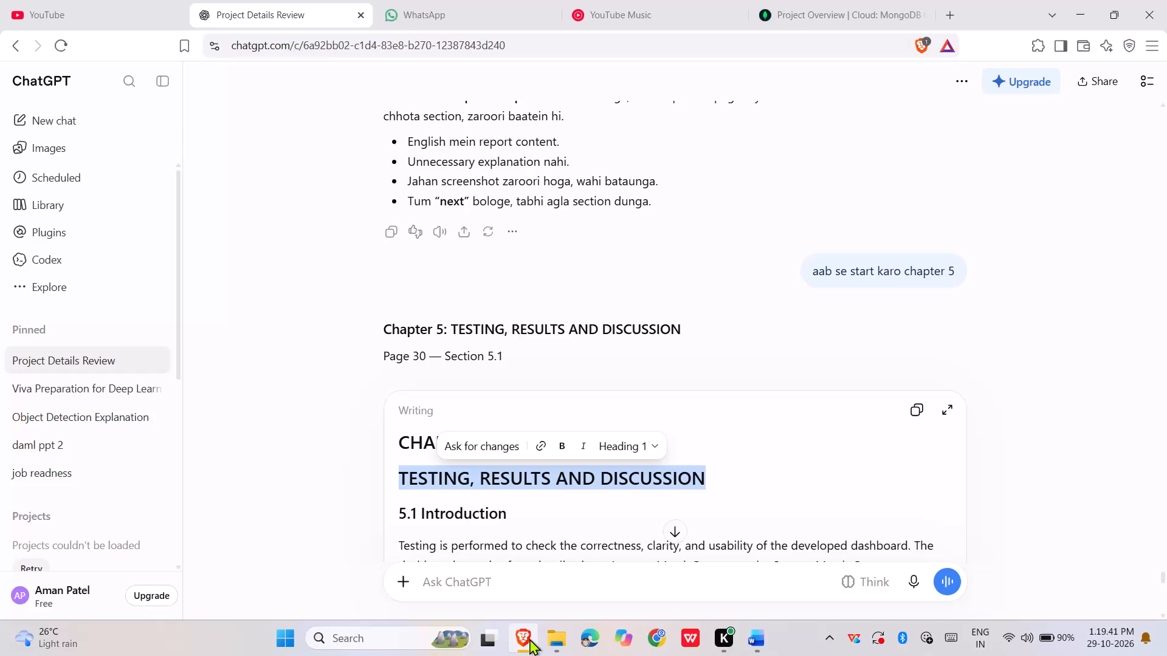
Complete the Chapter 5 title in Word with "DISCUSSION", checking the spelling against the ChatGPT reply in Brave.
left_click(529, 638)
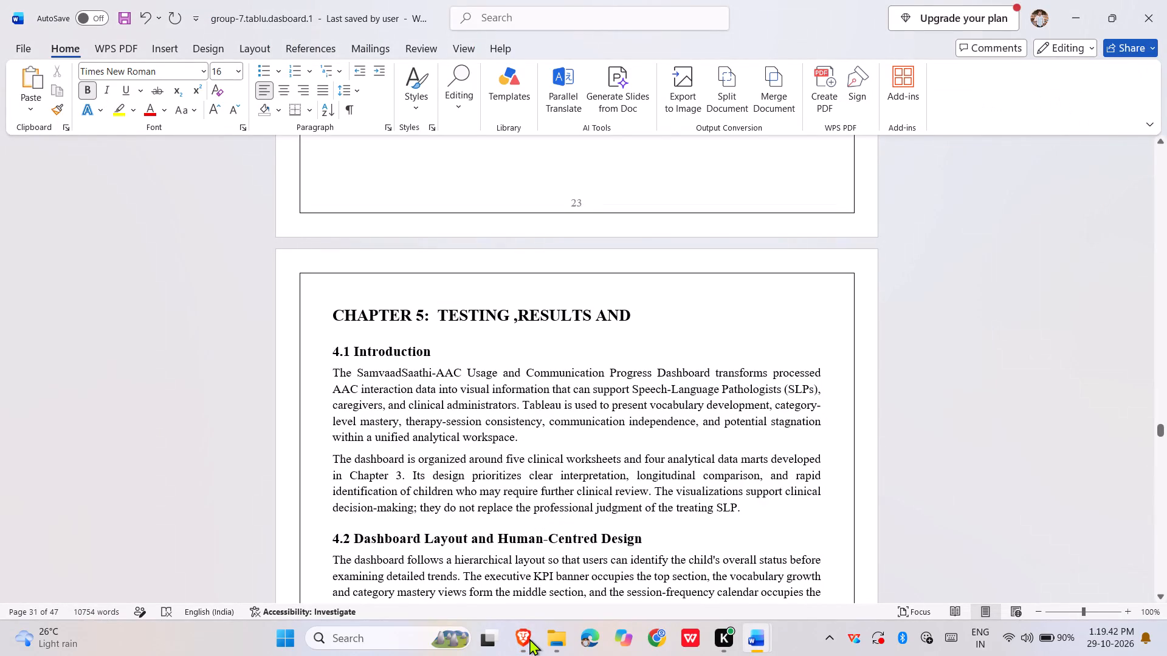
type("DISCU")
left_click(529, 638)
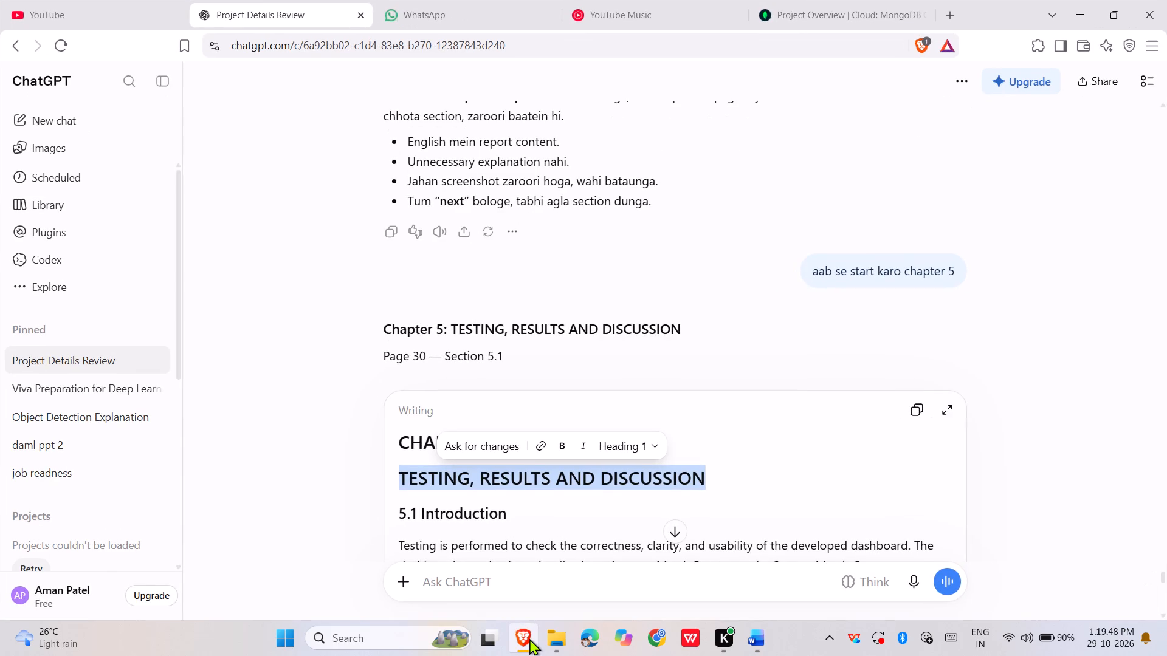
left_click(529, 638)
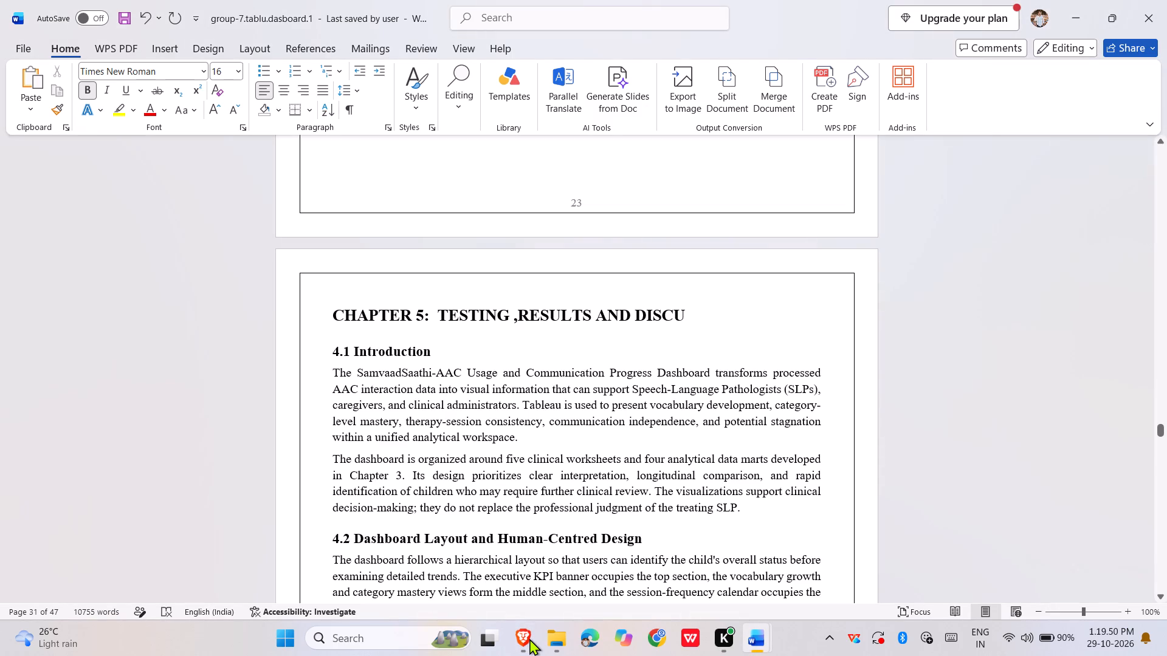
type("SSION")
In Brave, copy the longer version of section 5.1 Introduction, heading and all three paragraphs, from ChatGPT's latest reply.
left_click(529, 638)
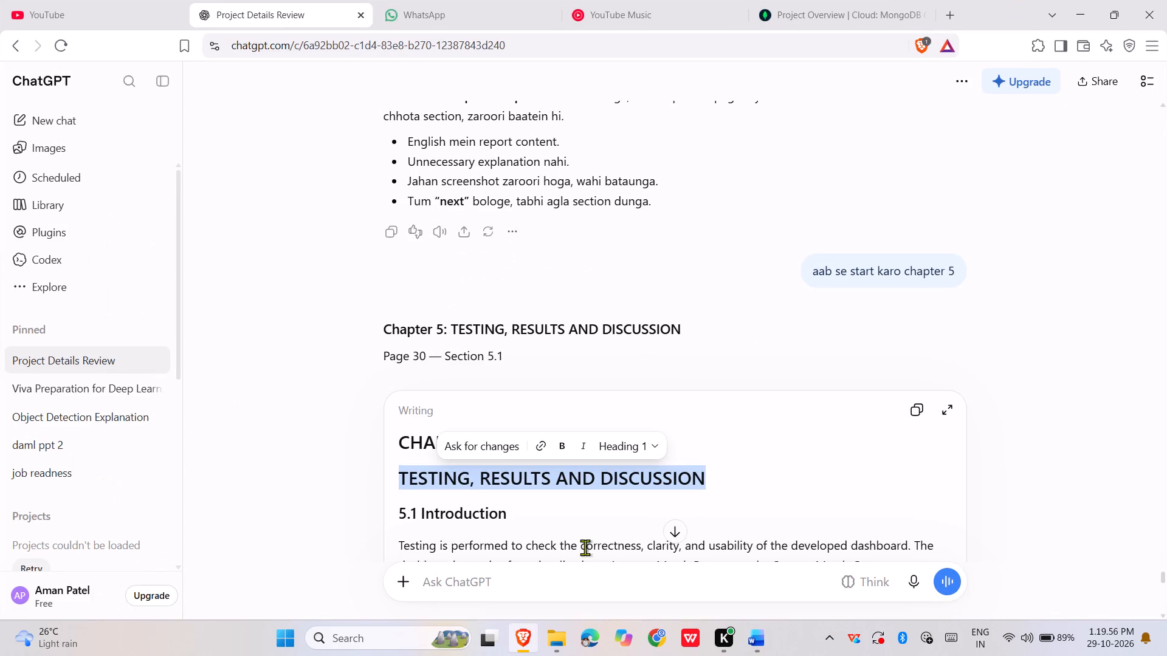
left_click(714, 471)
scroll(714, 471, "down", 4)
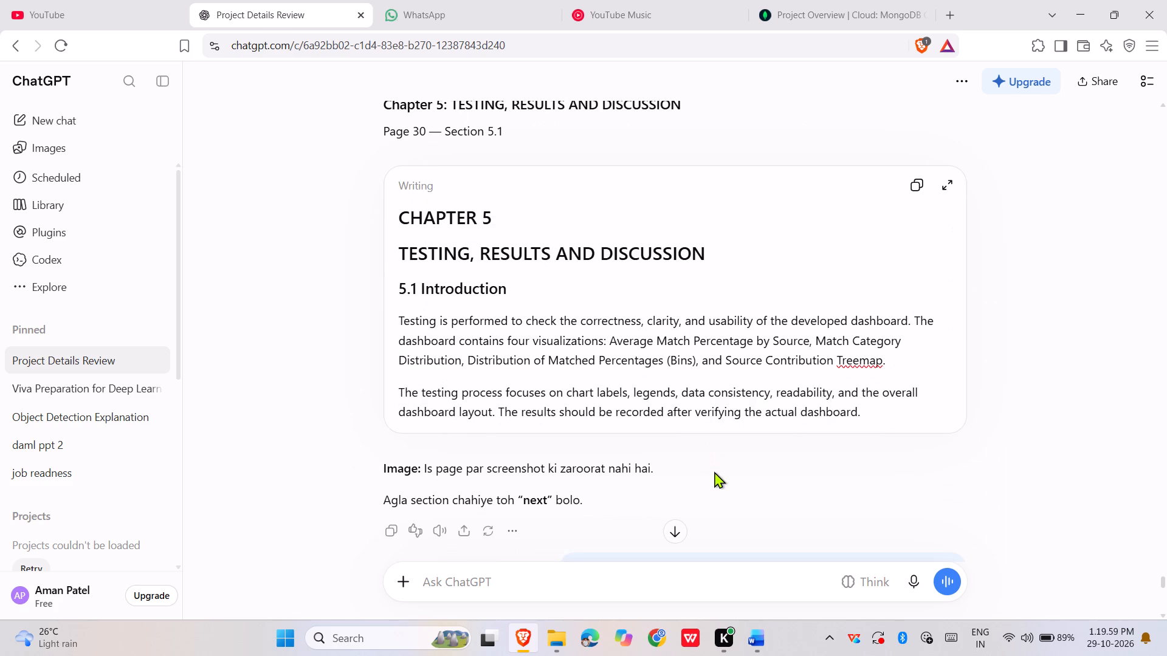
scroll(634, 409, "down", 12)
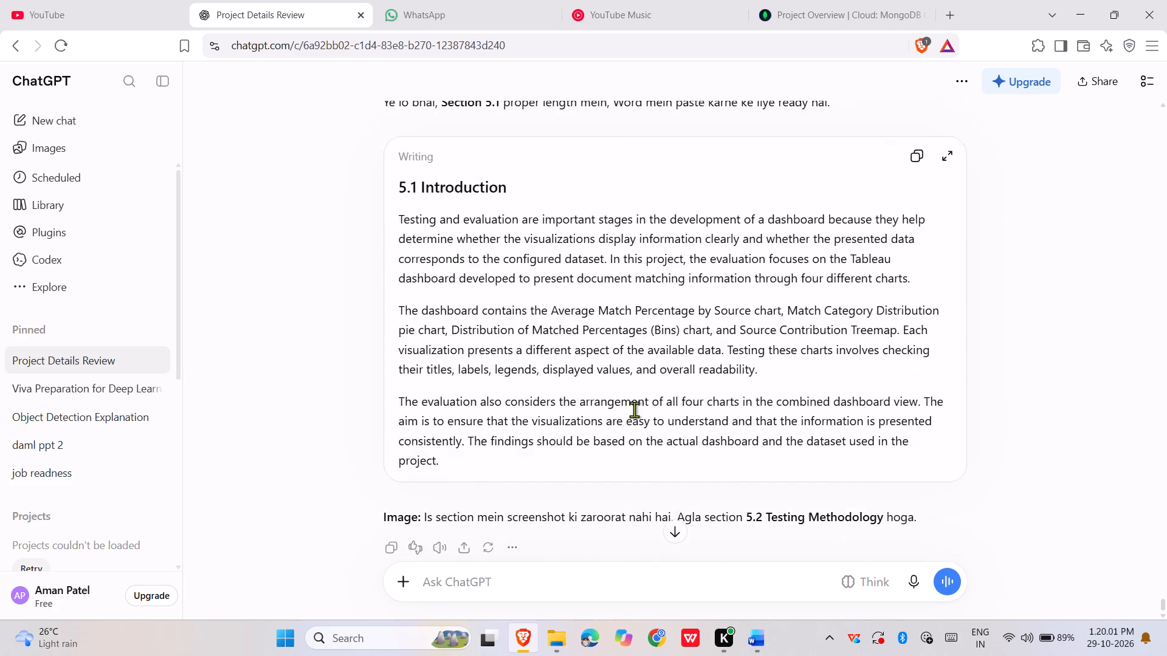
scroll(578, 299, "up", 2)
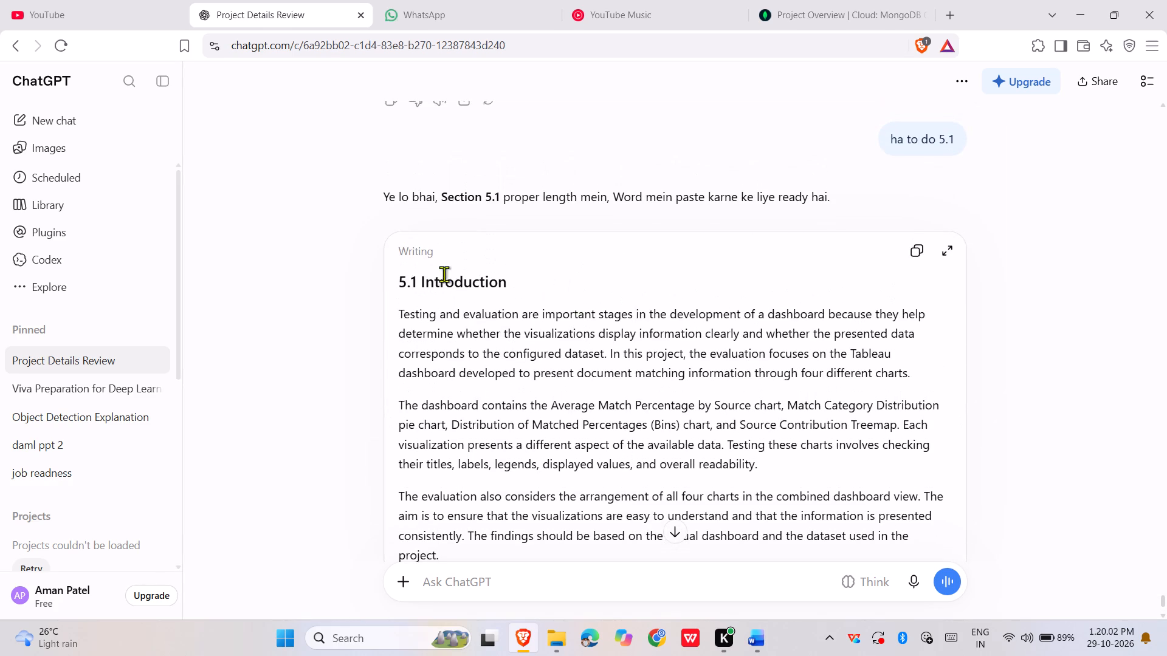
left_click(398, 278)
left_click_drag(400, 277, 497, 454)
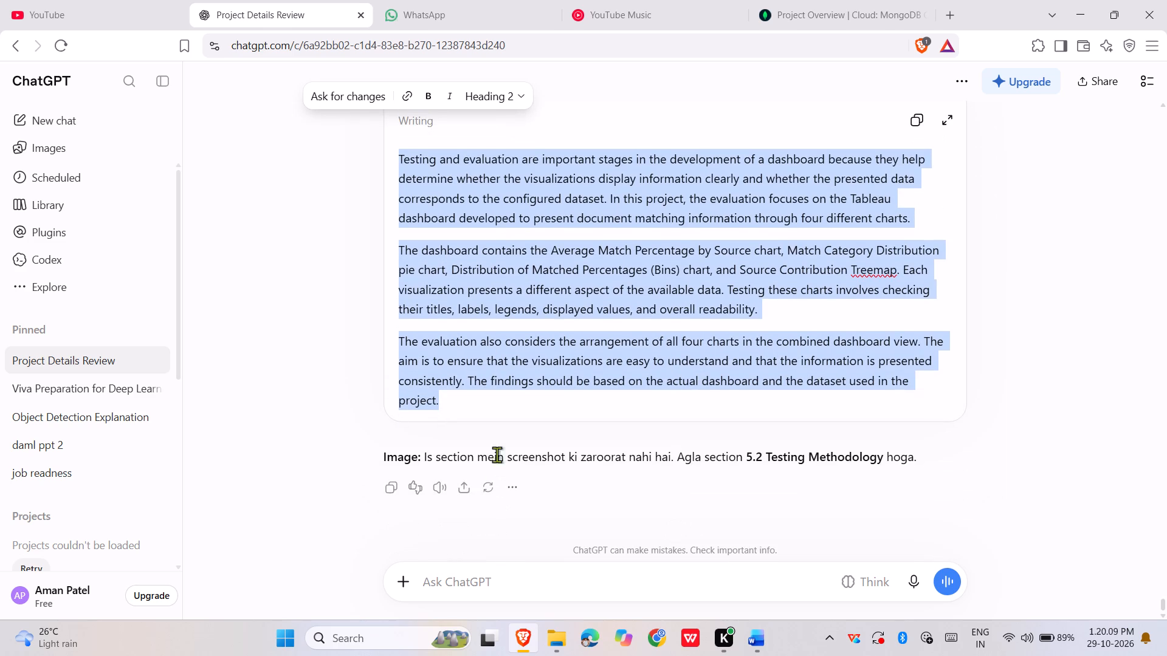
left_click_drag(497, 454, 488, 435)
key("ctrl+c")
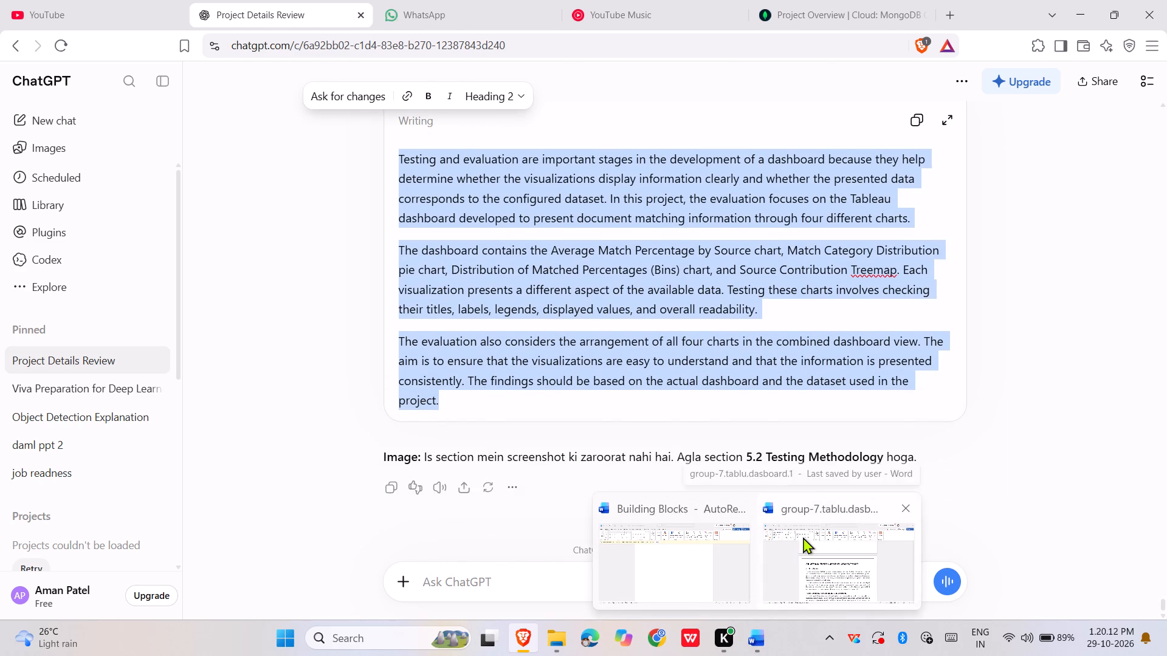
In the Word report, paste the copied section 5.1 on a new line below the "4.1 Introduction" heading.
left_click(803, 537)
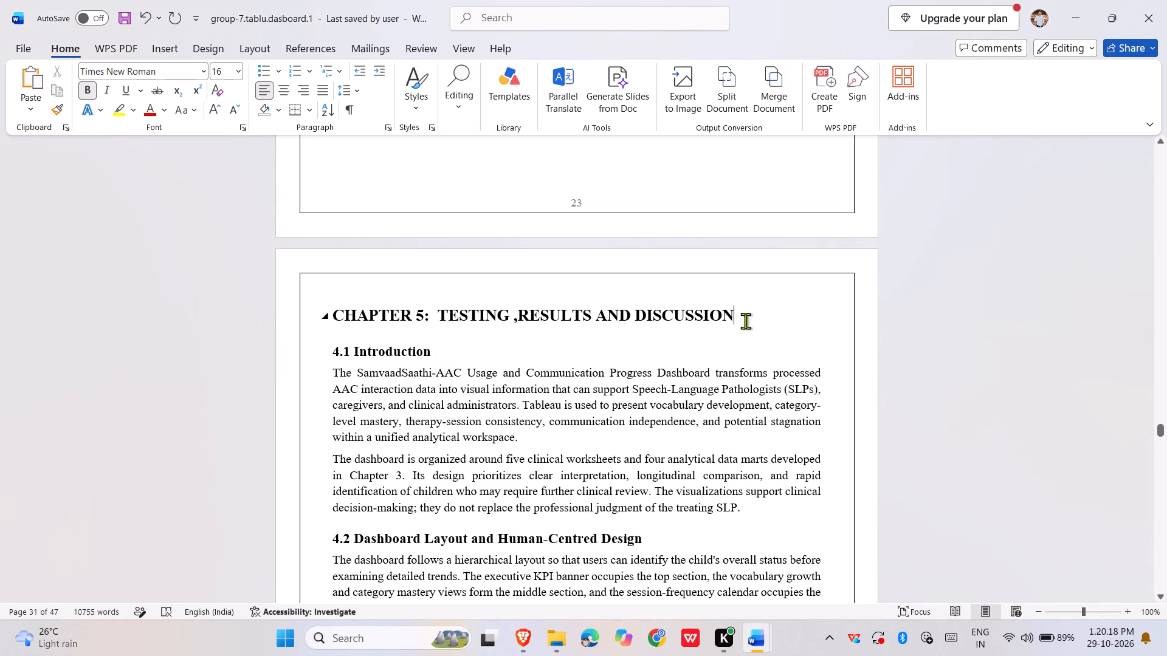
left_click(450, 352)
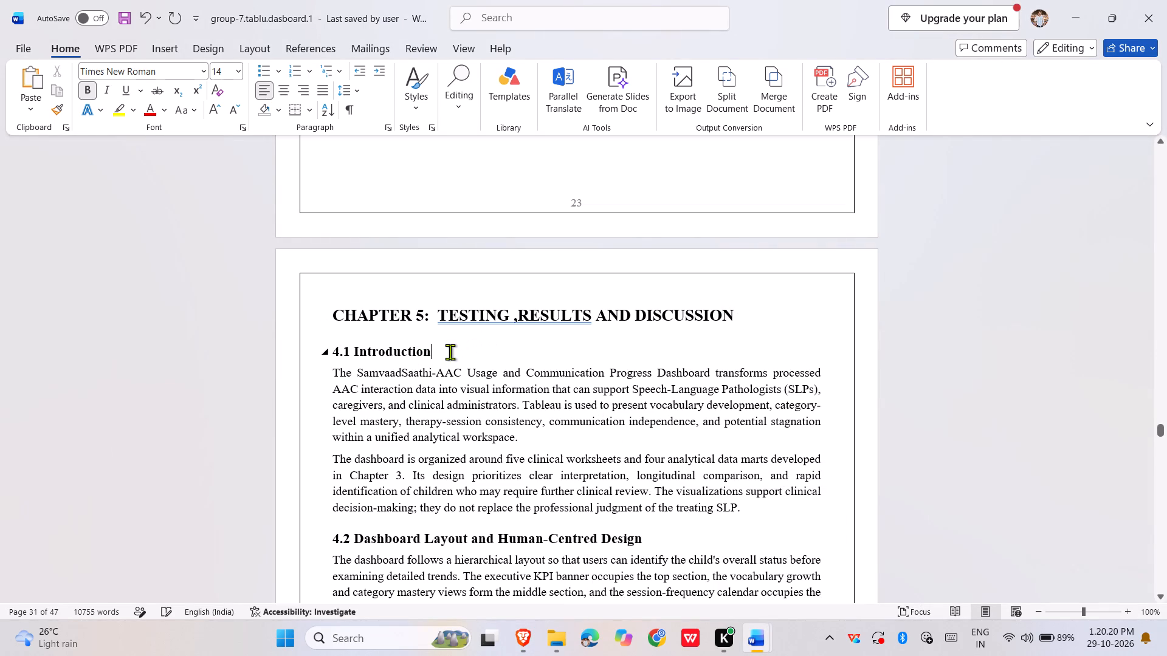
key("Return")
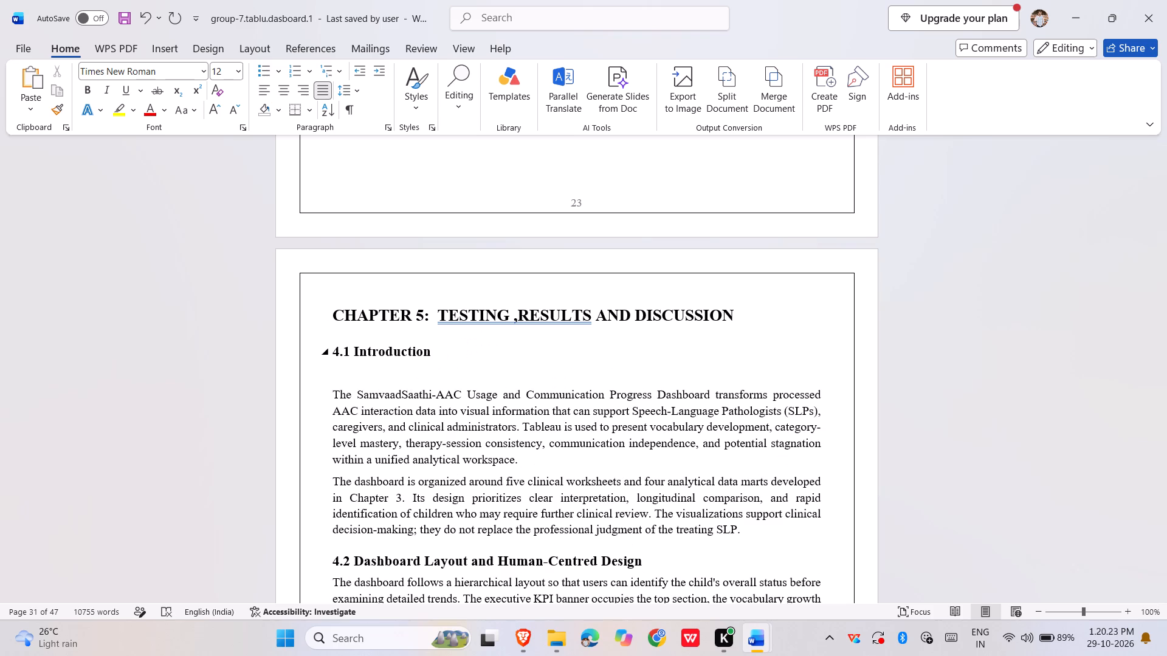
key("ctrl+v")
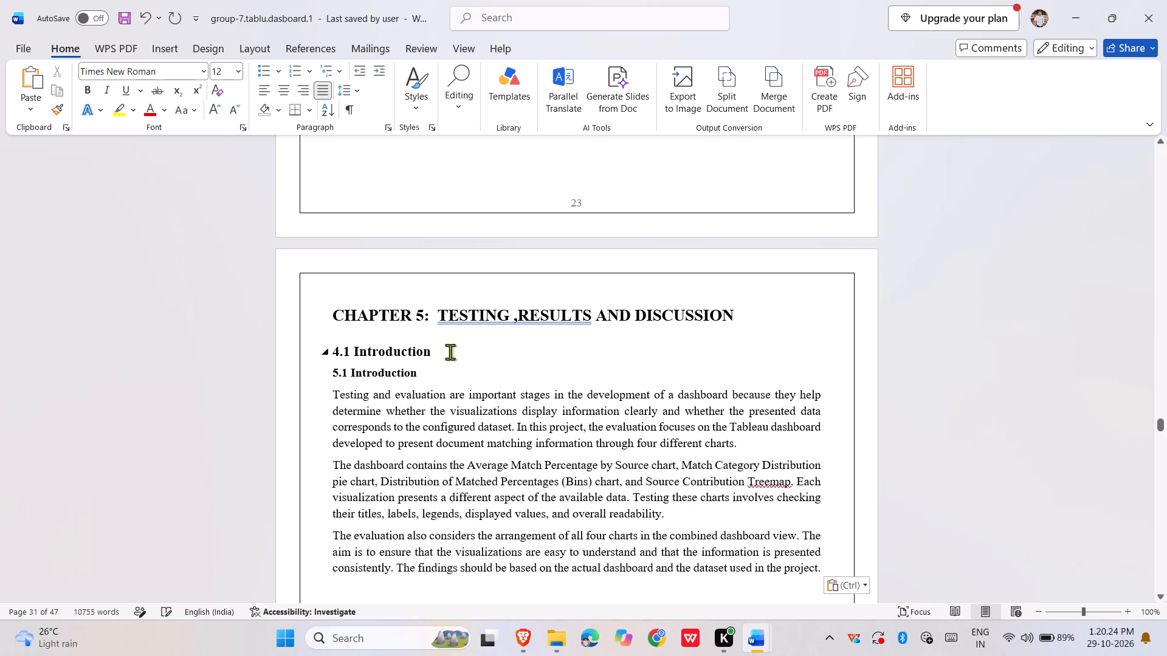
Delete the old "4.1 Introduction" heading and its line above the pasted "5.1 Introduction" heading.
left_click(444, 354)
key("BackSpace")
key("BackSpace")
key("BackSpace")
key("BackSpace")
key("BackSpace")
key("BackSpace")
key("BackSpace")
key("BackSpace")
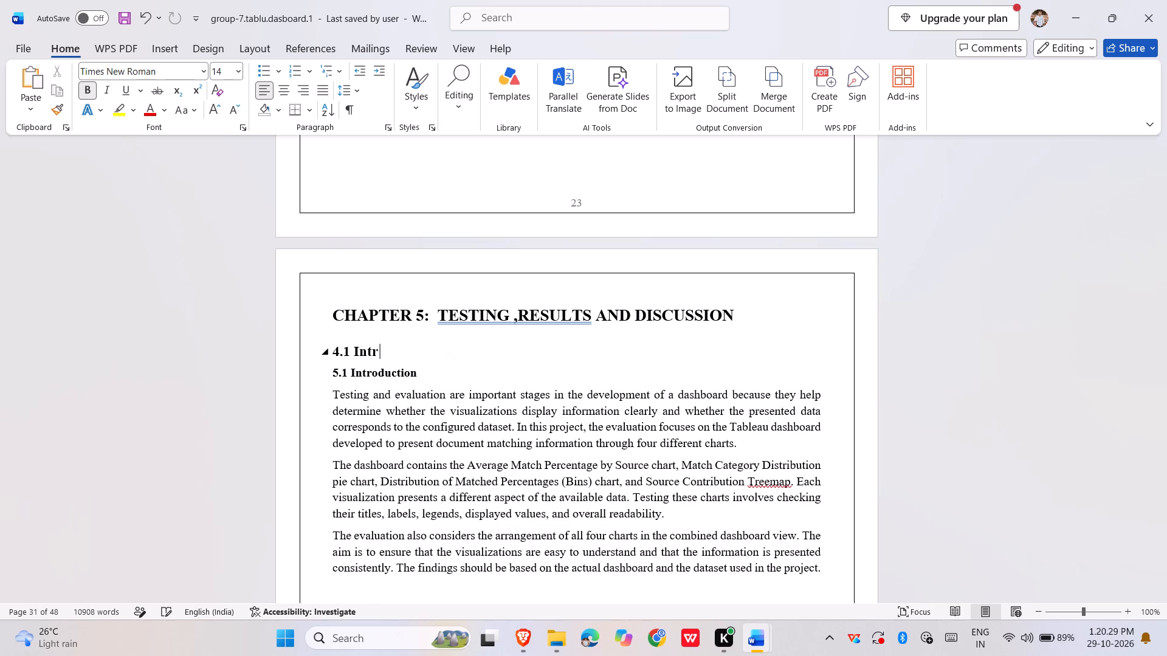
key("BackSpace")
key("BackSpace")
key("BackSpace")
key("BackSpace")
key("BackSpace")
key("BackSpace")
key("BackSpace")
key("BackSpace")
key("BackSpace")
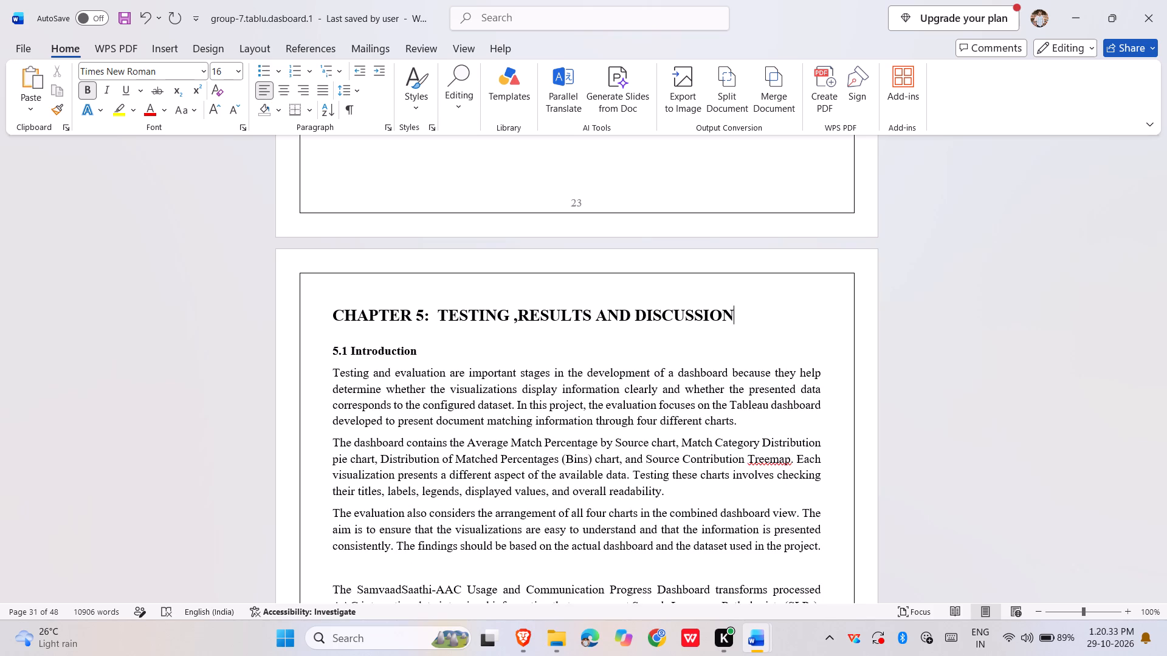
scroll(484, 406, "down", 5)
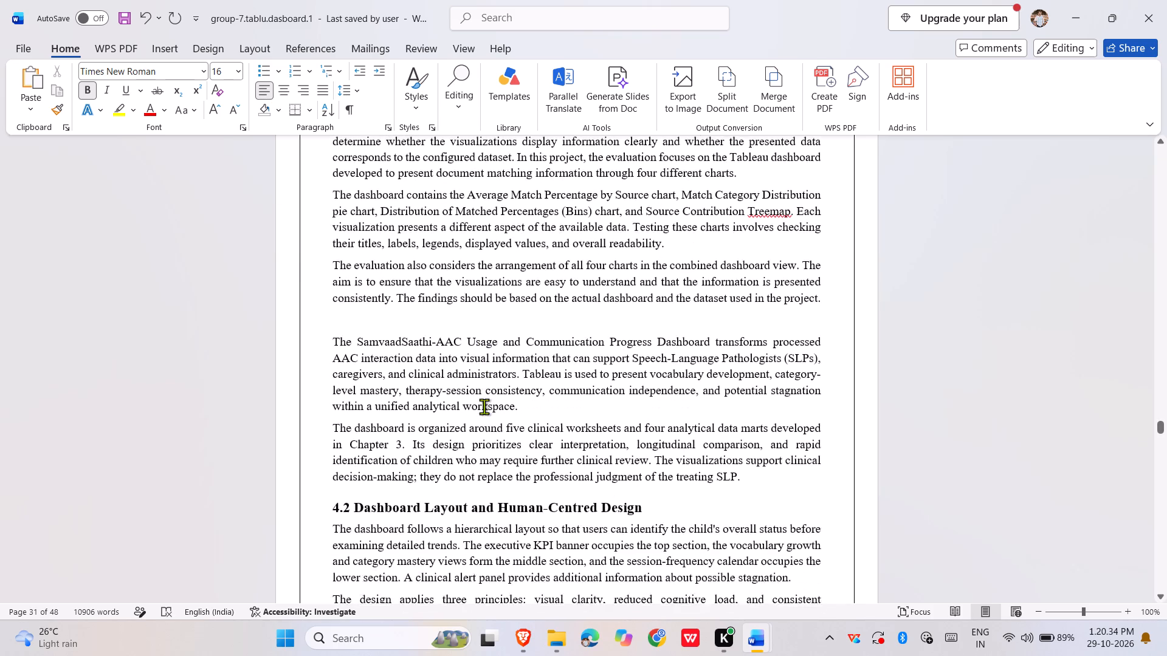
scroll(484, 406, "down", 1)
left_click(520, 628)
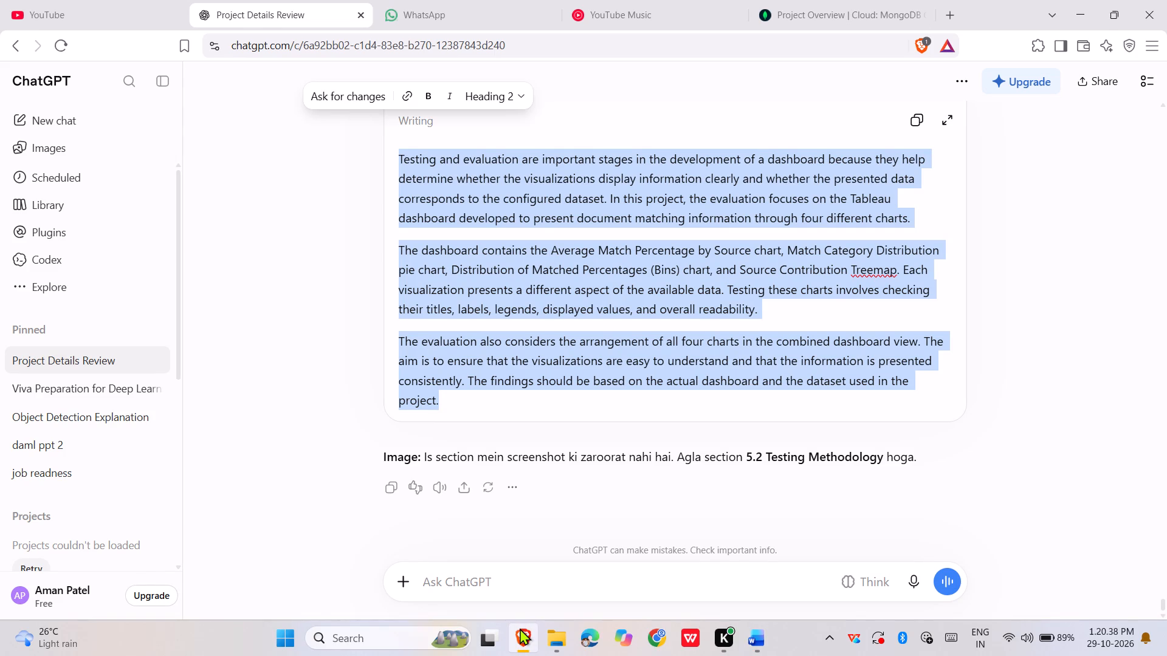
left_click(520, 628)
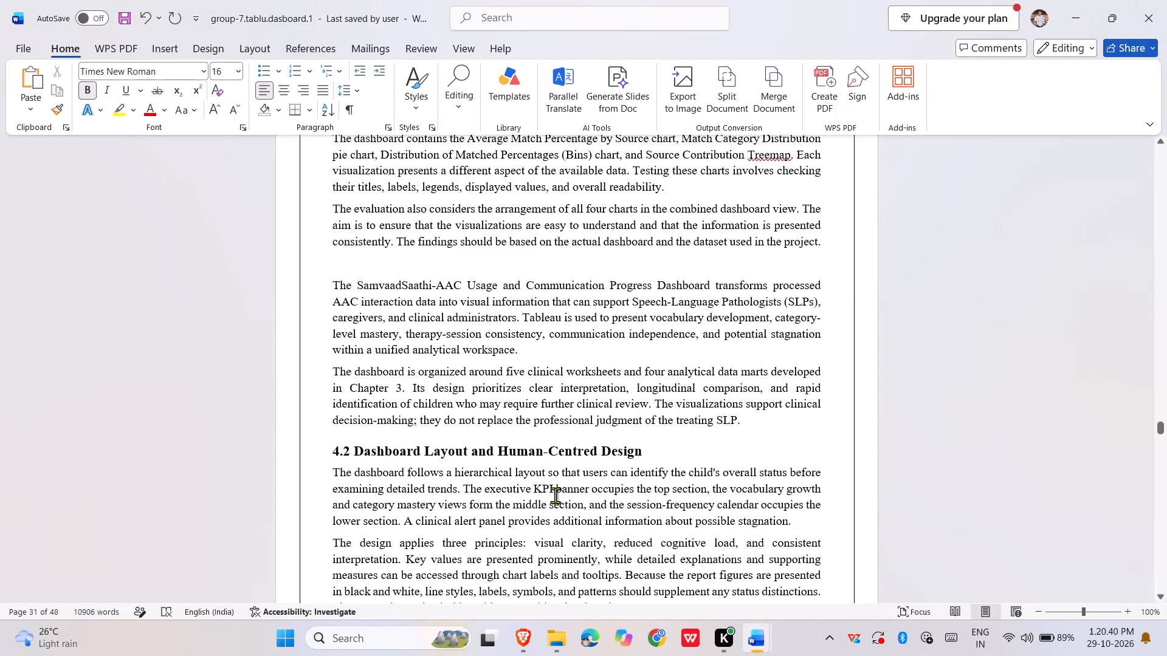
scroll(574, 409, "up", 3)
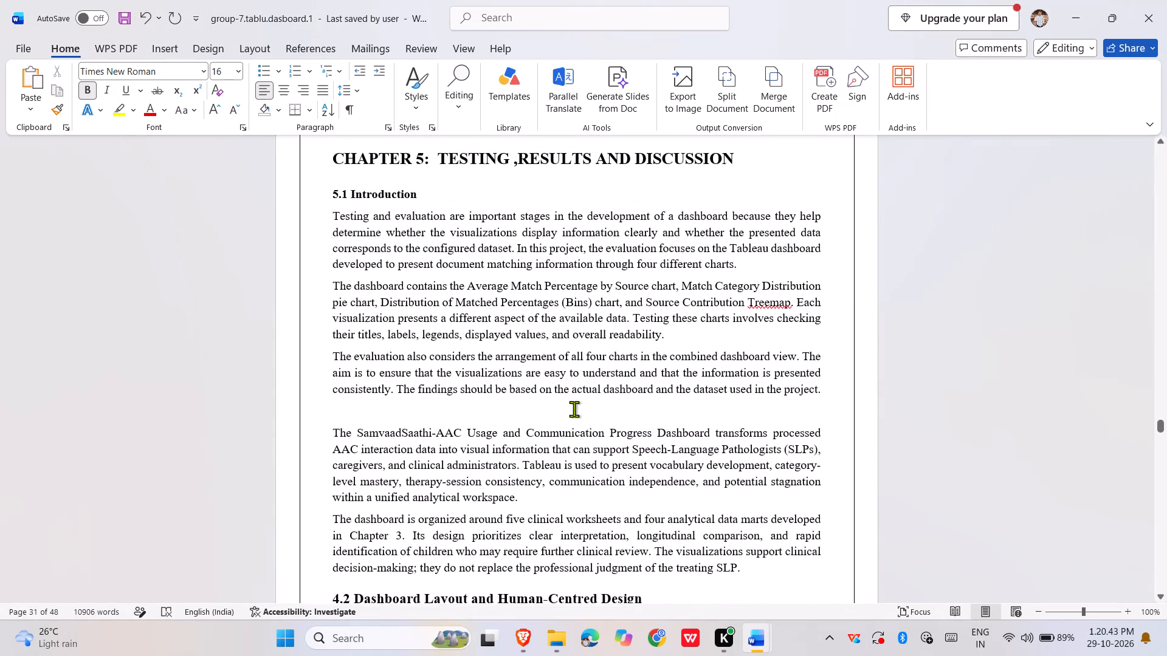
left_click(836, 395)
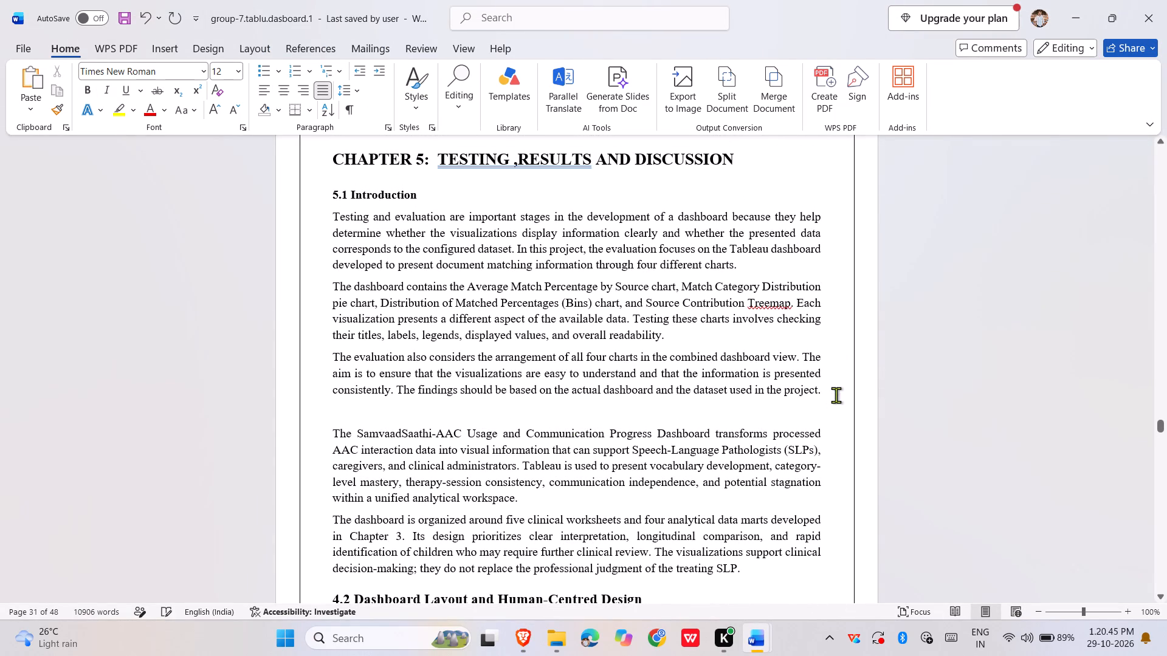
Set the font size of the "5.1 Introduction" heading to 14.
left_click_drag(331, 189, 374, 199)
left_click_drag(374, 199, 410, 203)
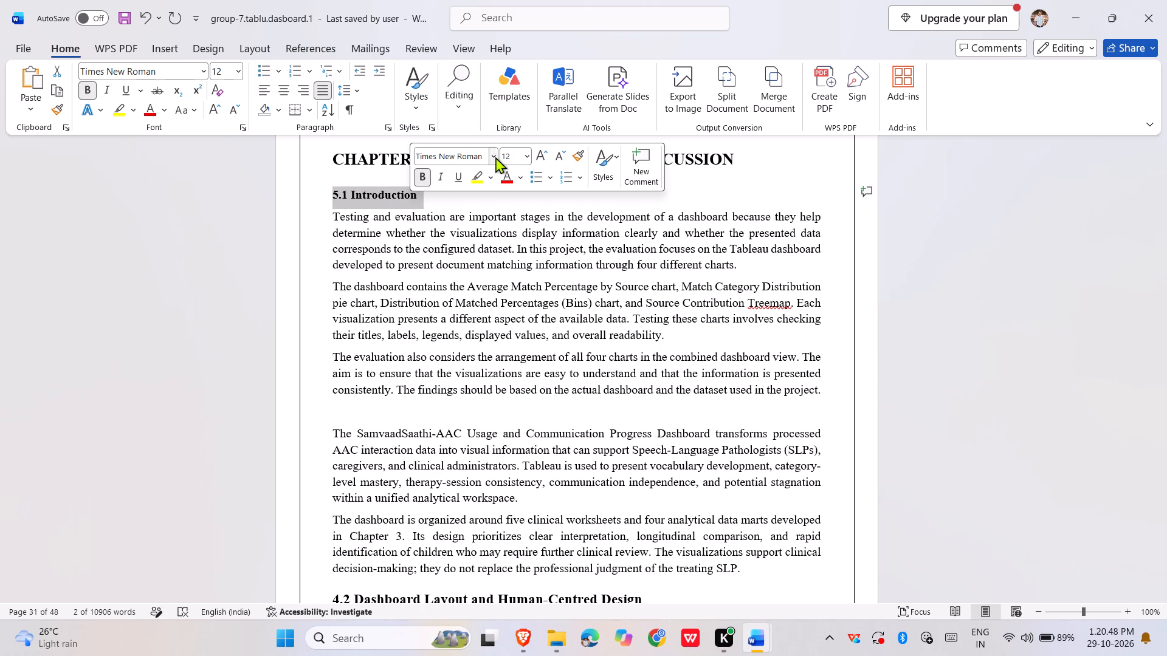
left_click(525, 154)
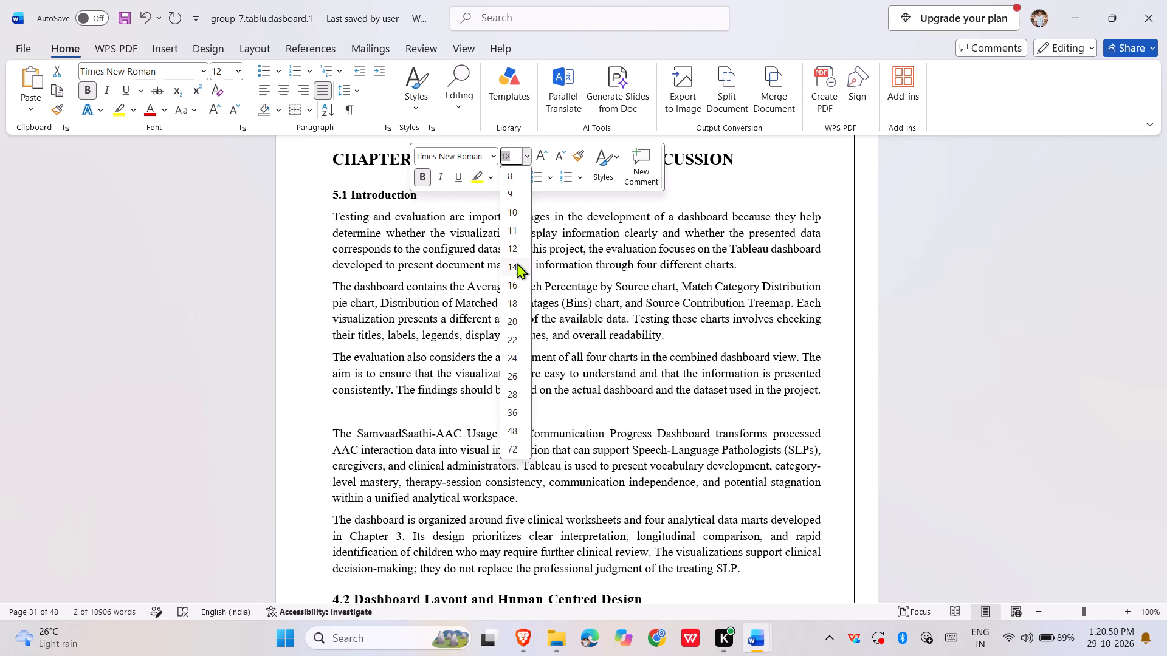
left_click(516, 265)
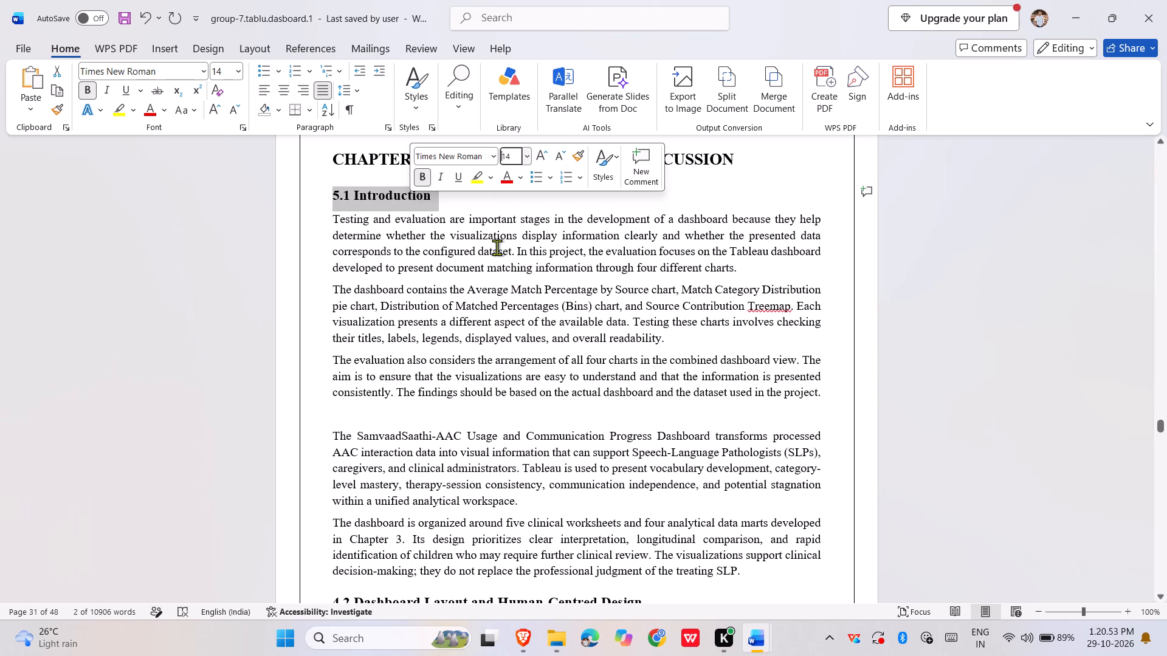
Set the line spacing of the three body paragraphs under "5.1 Introduction" to 1.5.
left_click(333, 217)
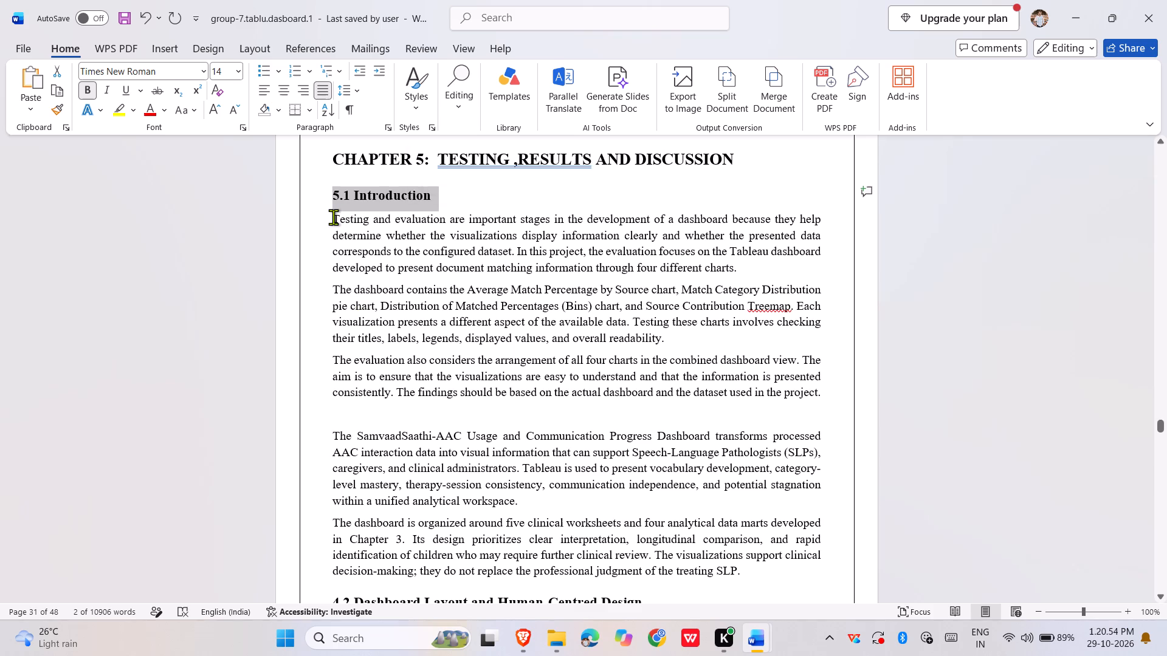
left_click_drag(333, 217, 819, 400)
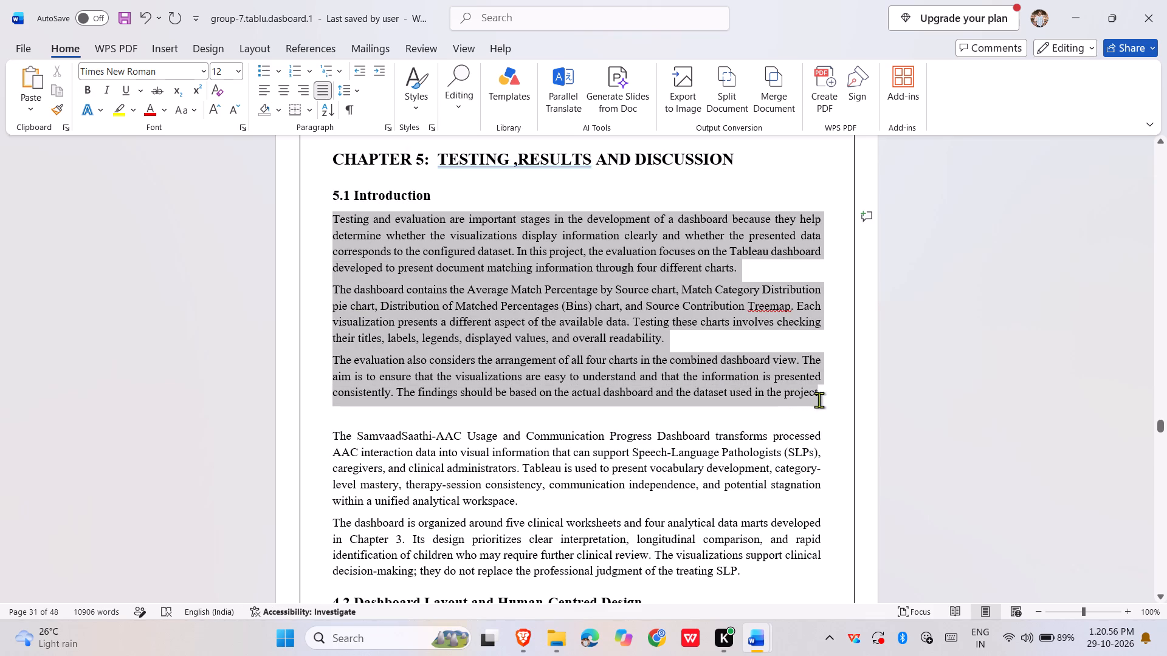
left_click_drag(819, 400, 821, 398)
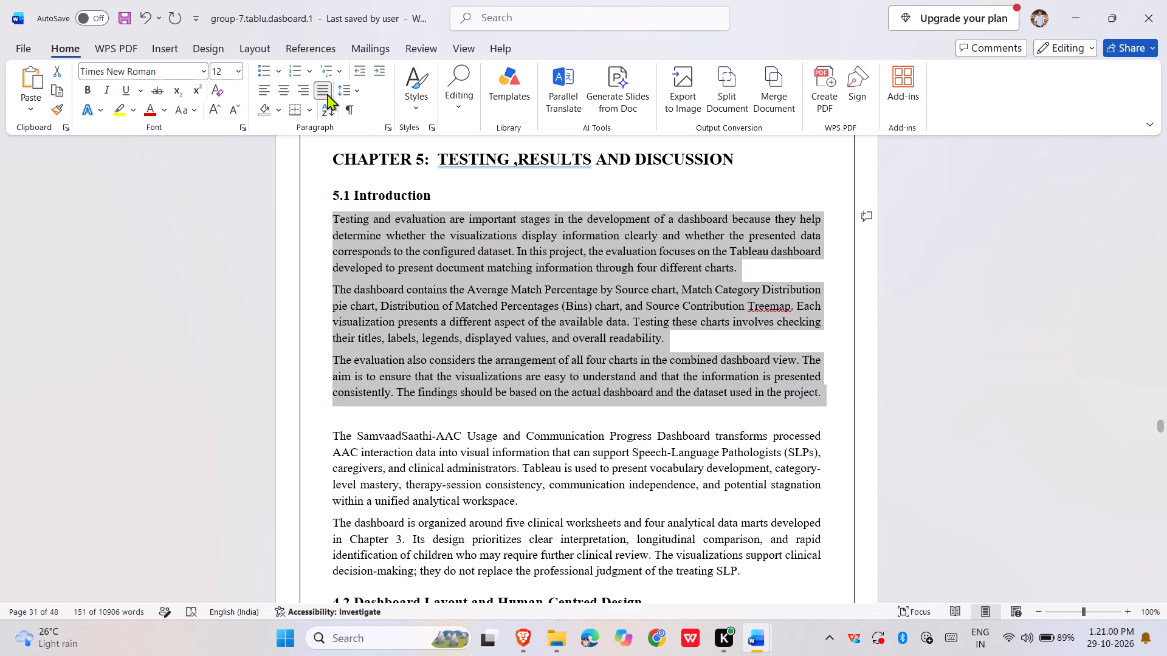
left_click(354, 87)
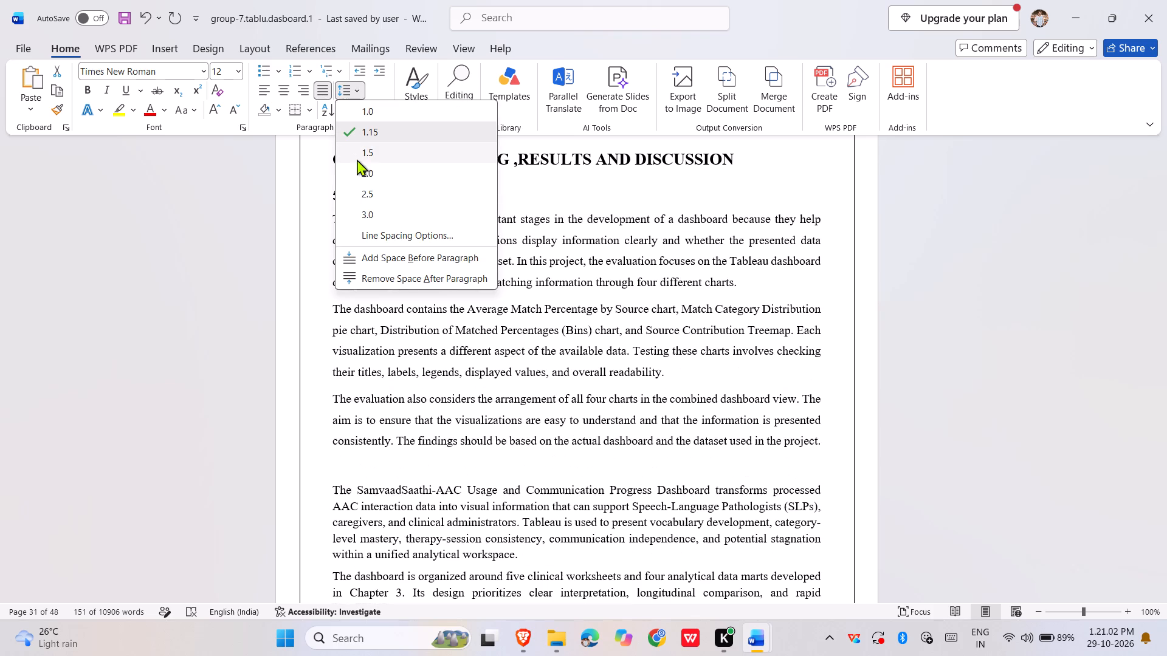
left_click(363, 153)
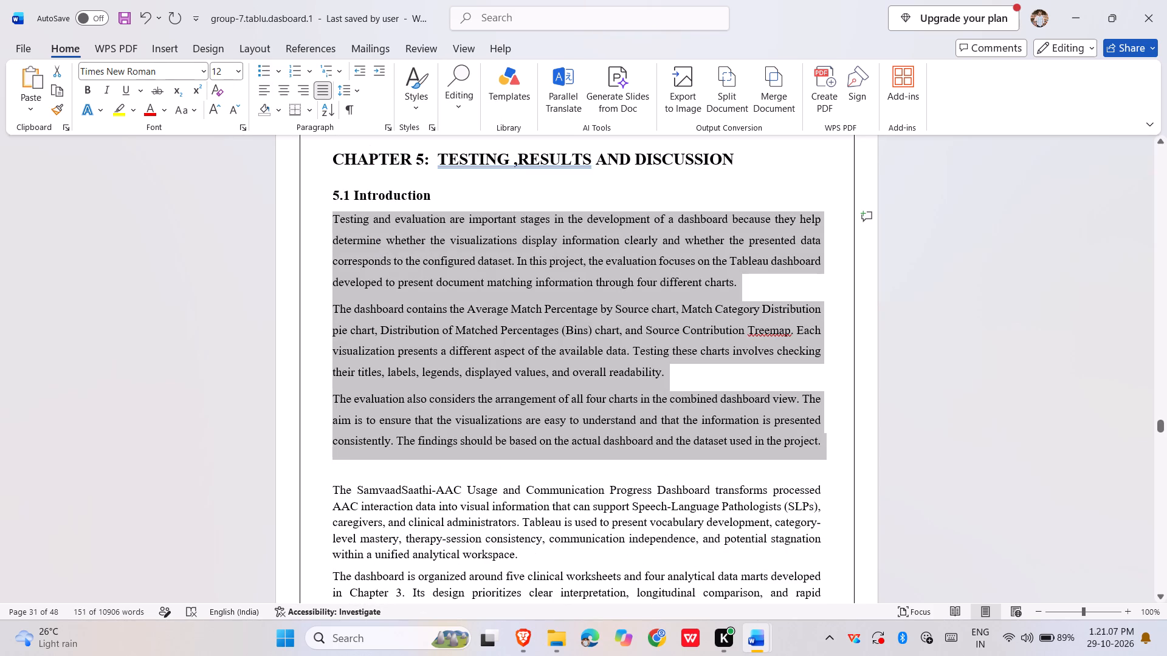
left_click(318, 228)
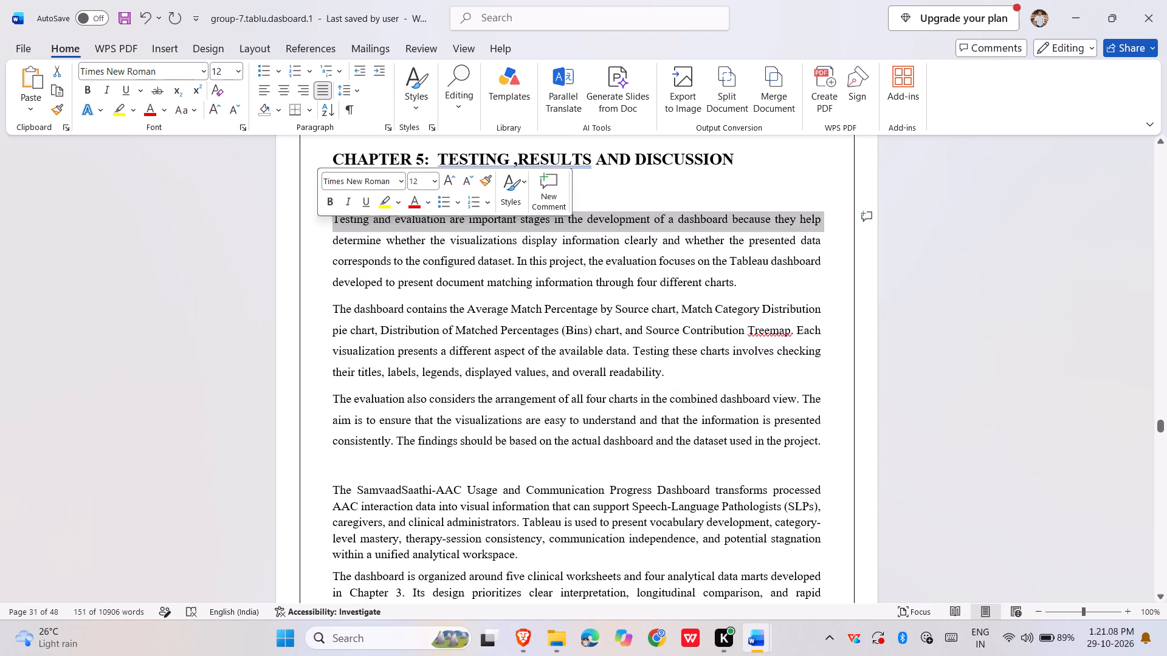
Insert eight paragraph breaks after "used in the project" at the end of section 5.1, above the old chapter text.
left_click(819, 447)
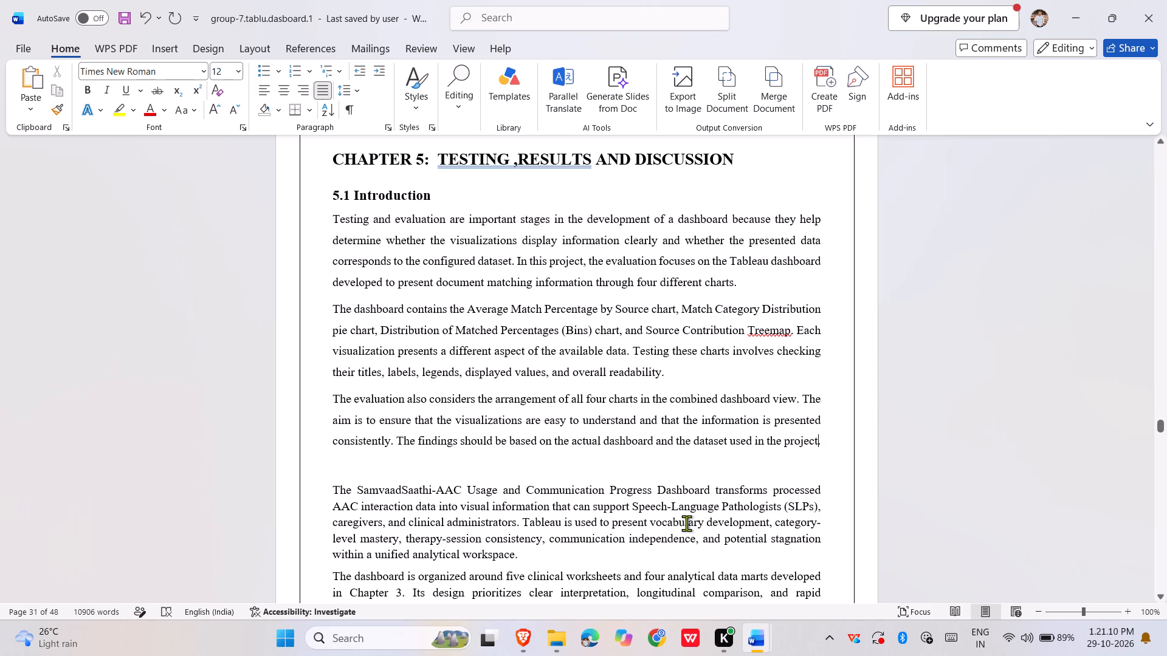
key("Return")
key("Return")
key("Return")
key("Return")
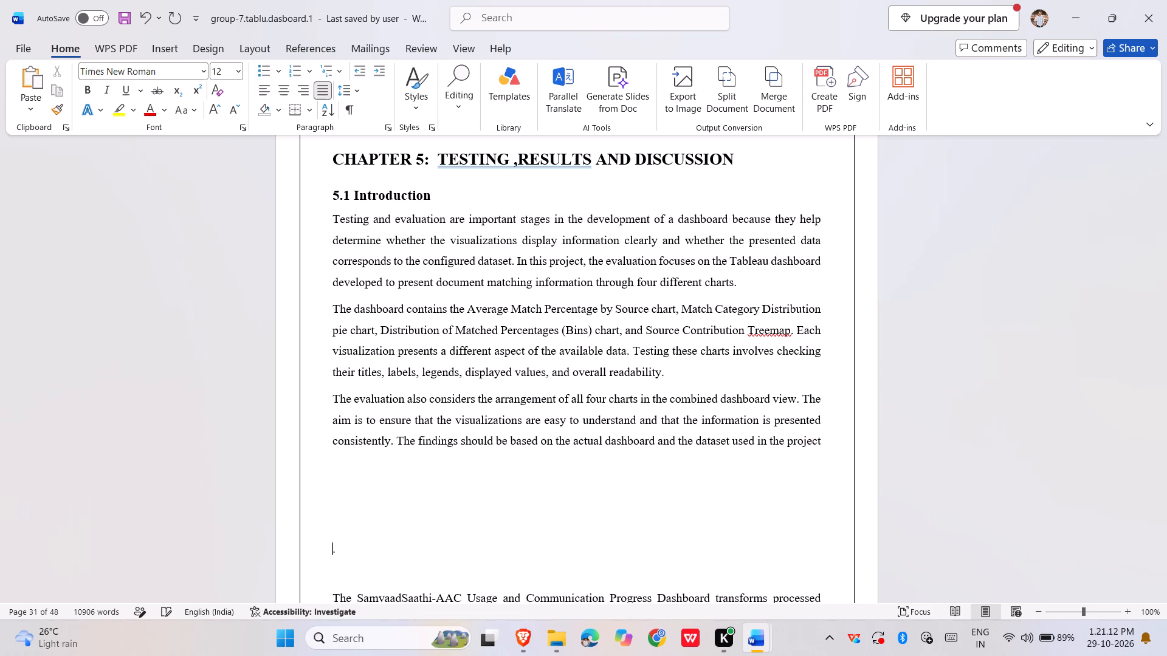
key("Return")
key("Return")
key("Return")
key("Return")
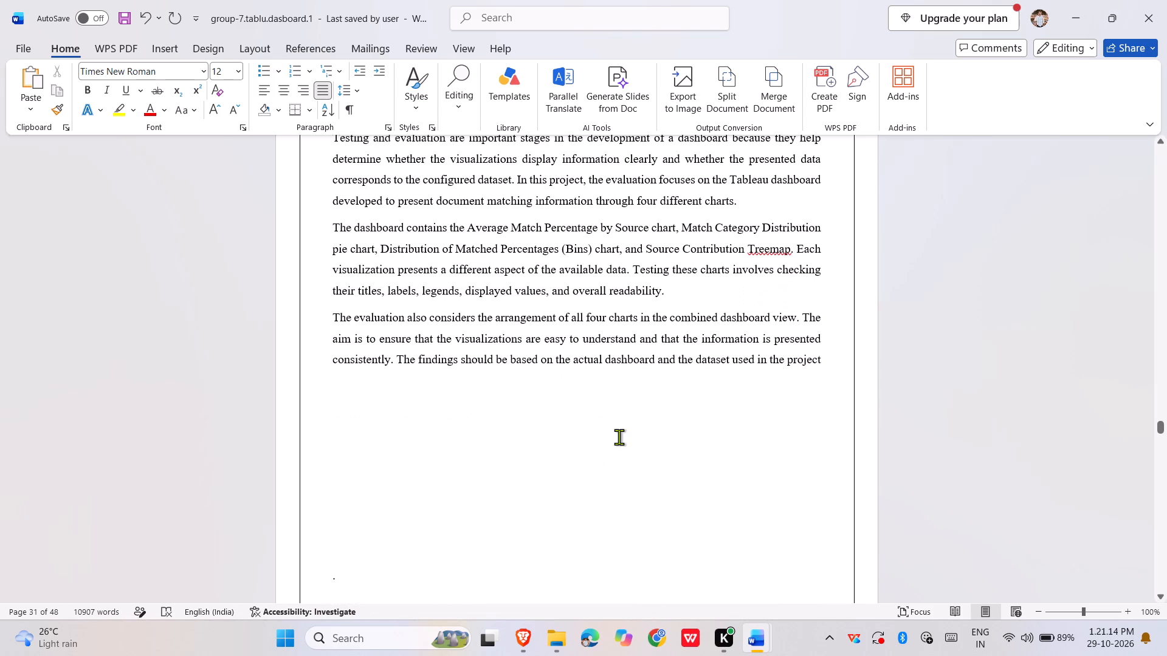
Save the report as a new Word document named group-7.tablu.dasboard.2 in the 5th sem folder.
scroll(619, 437, "up", 7)
scroll(619, 437, "down", 5)
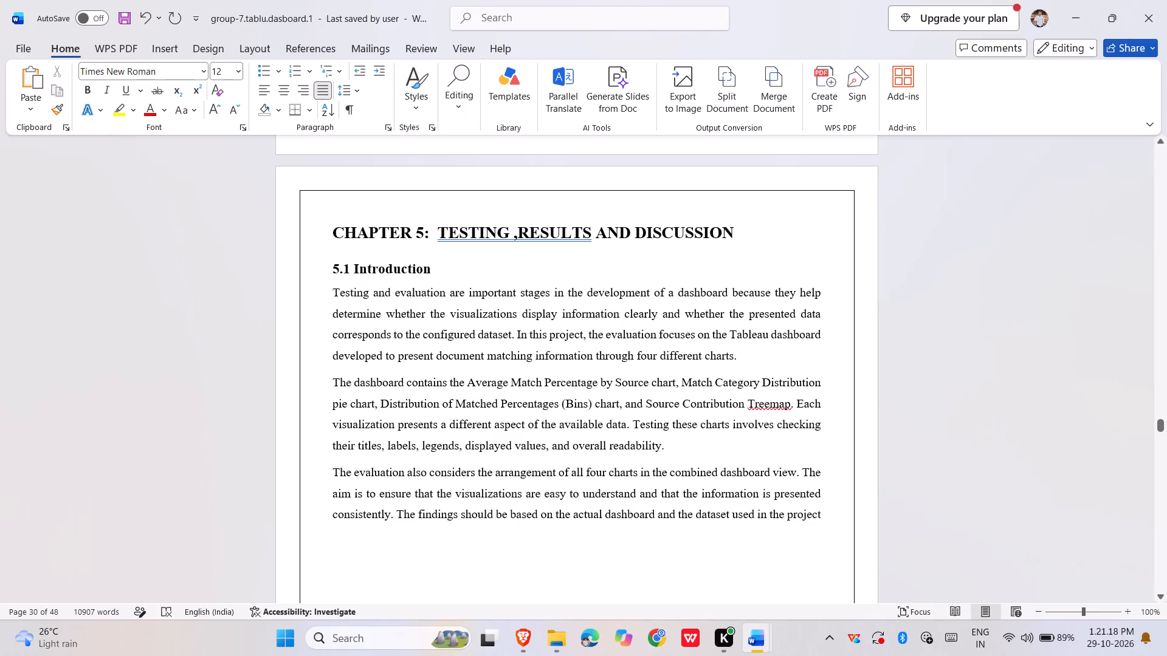
left_click(24, 51)
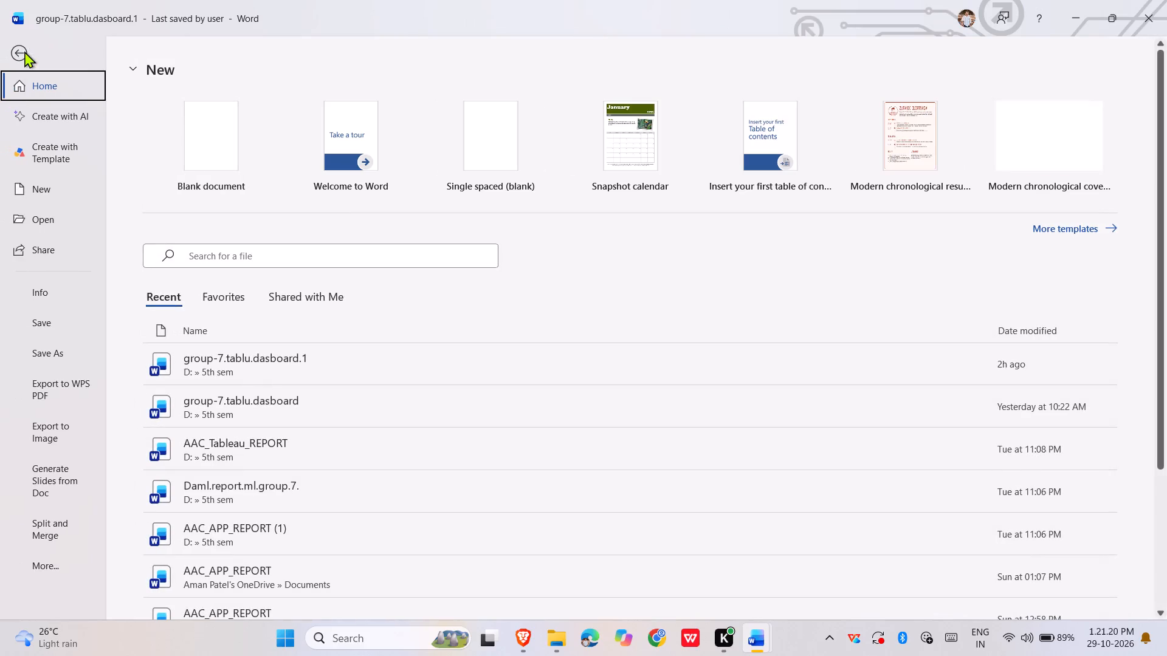
left_click(52, 353)
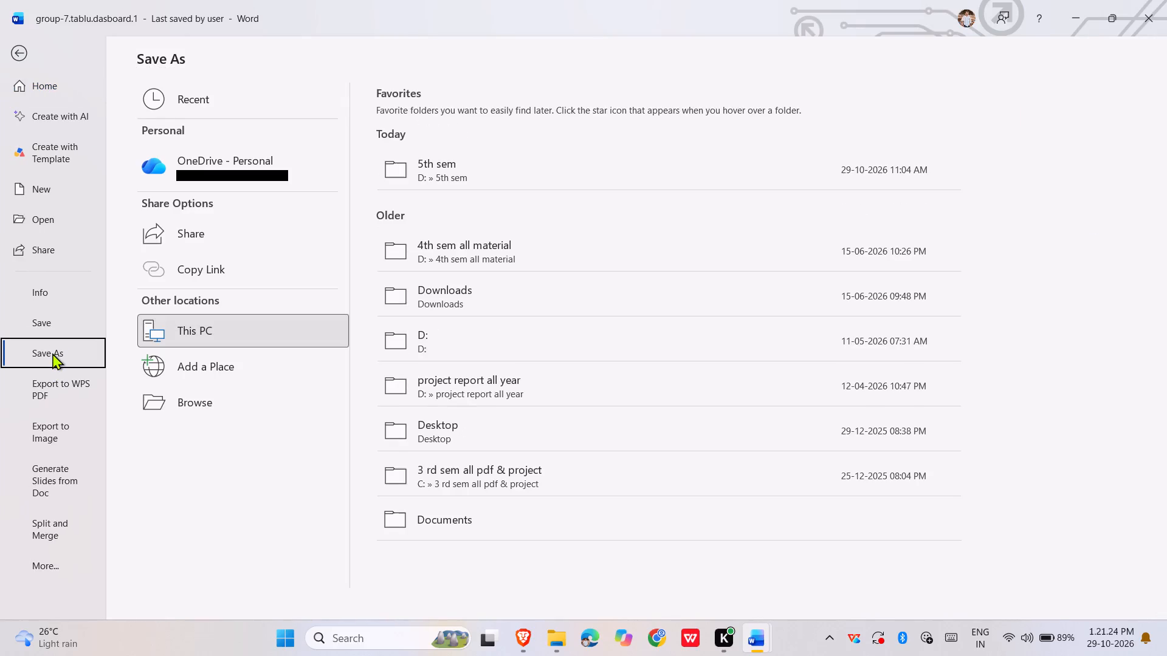
left_click(206, 401)
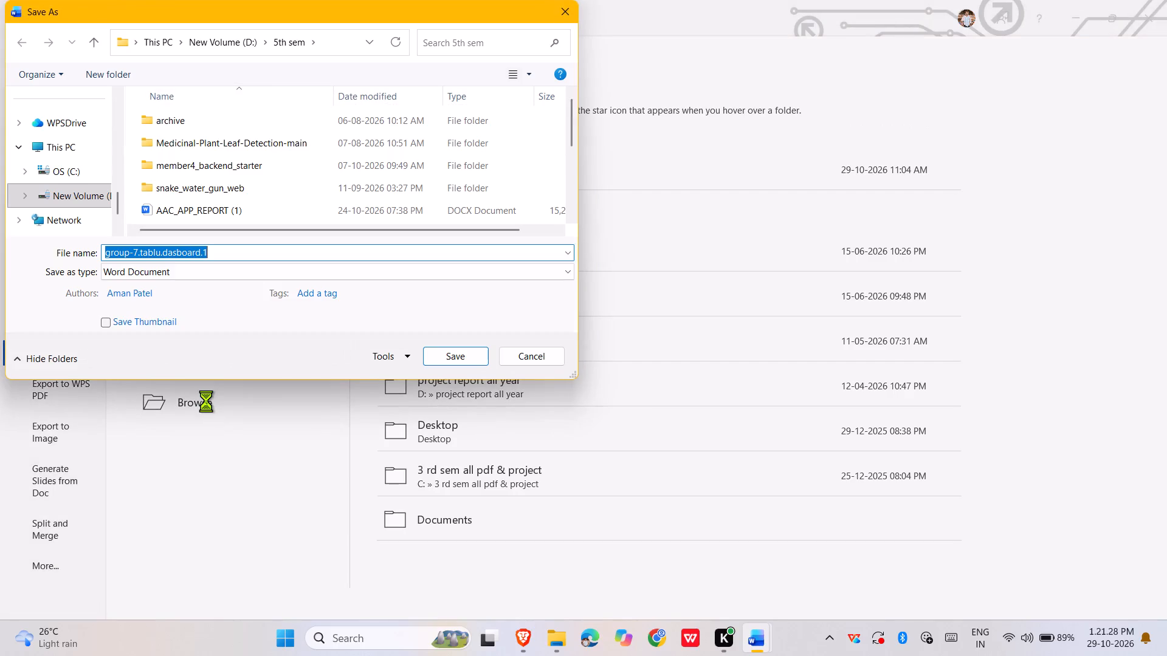
left_click(225, 252)
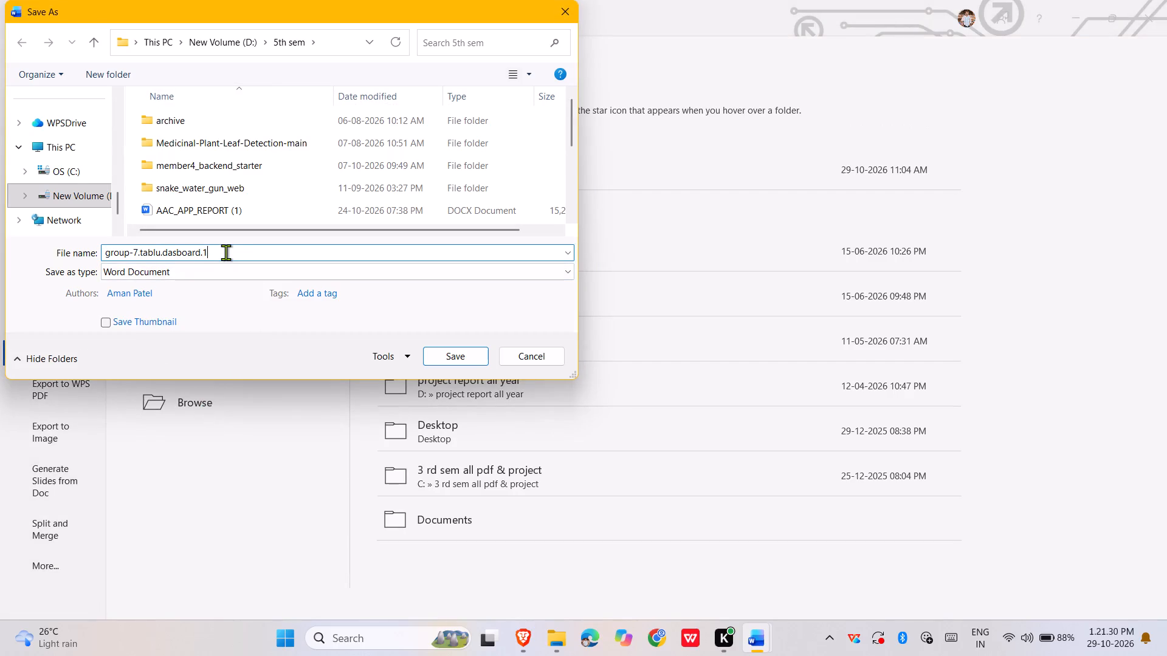
key("BackSpace")
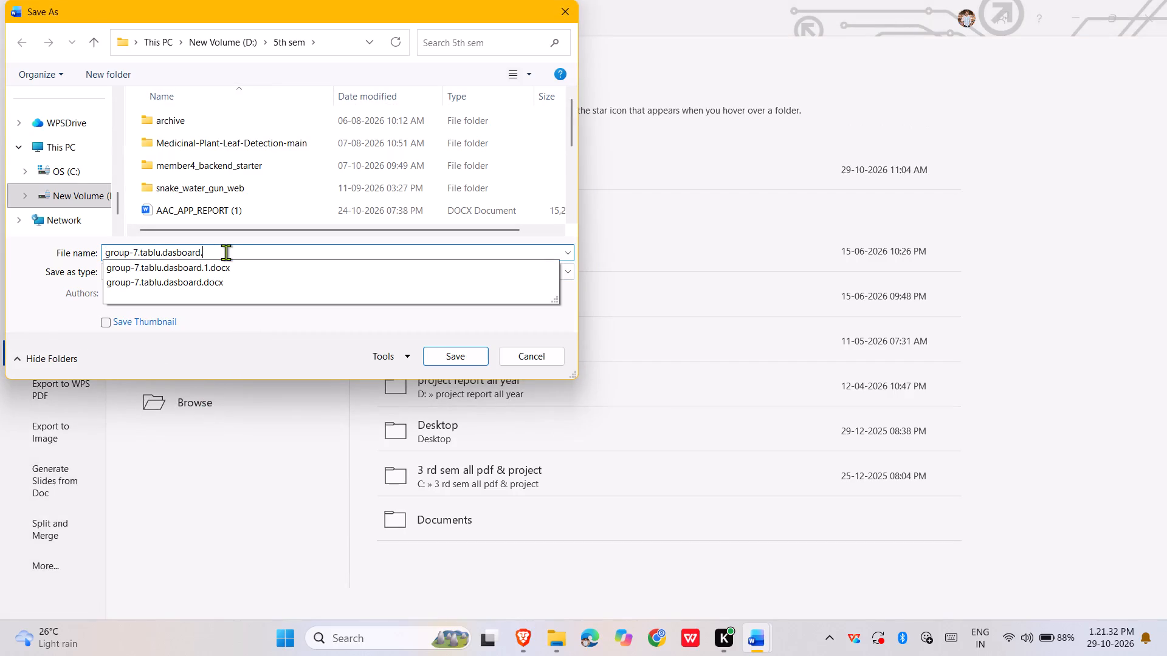
key("2")
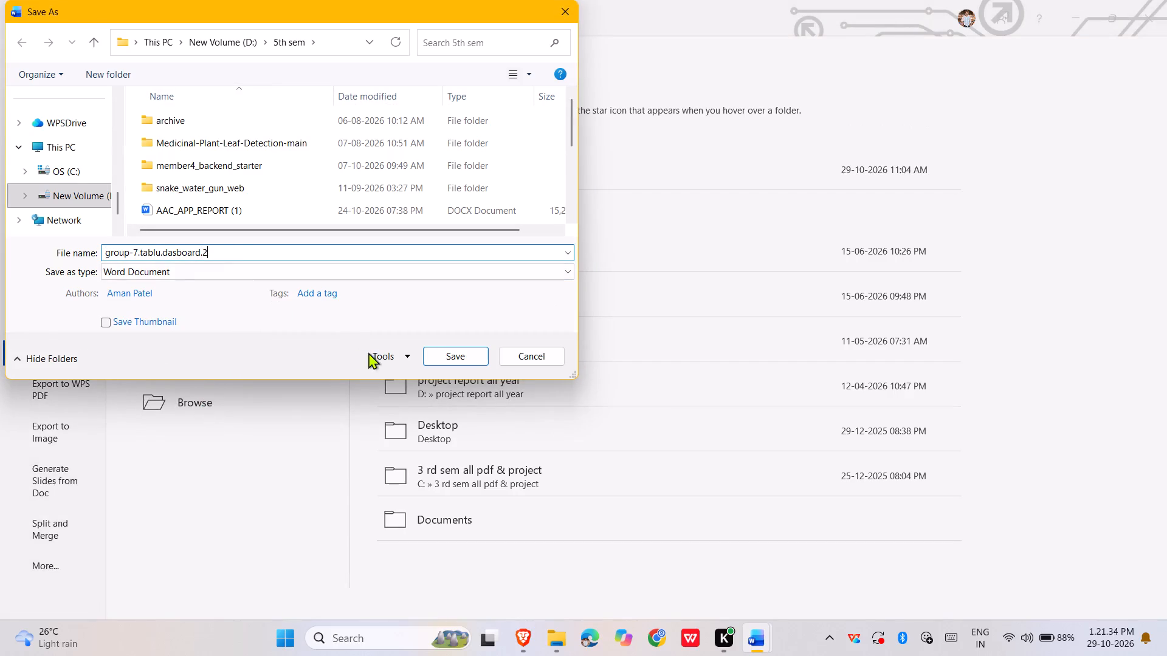
left_click(450, 354)
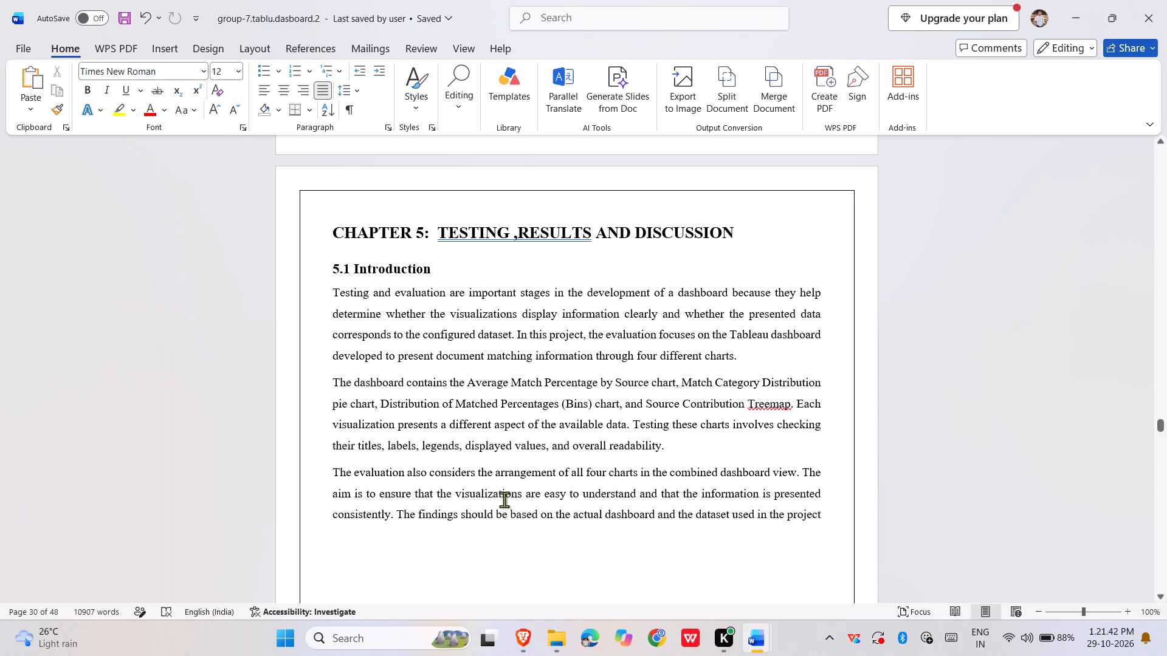
In File Explorer, look through the 5th sem folder for the saved group-7.tablu.dasboard.2 document, and close the window.
left_click(553, 633)
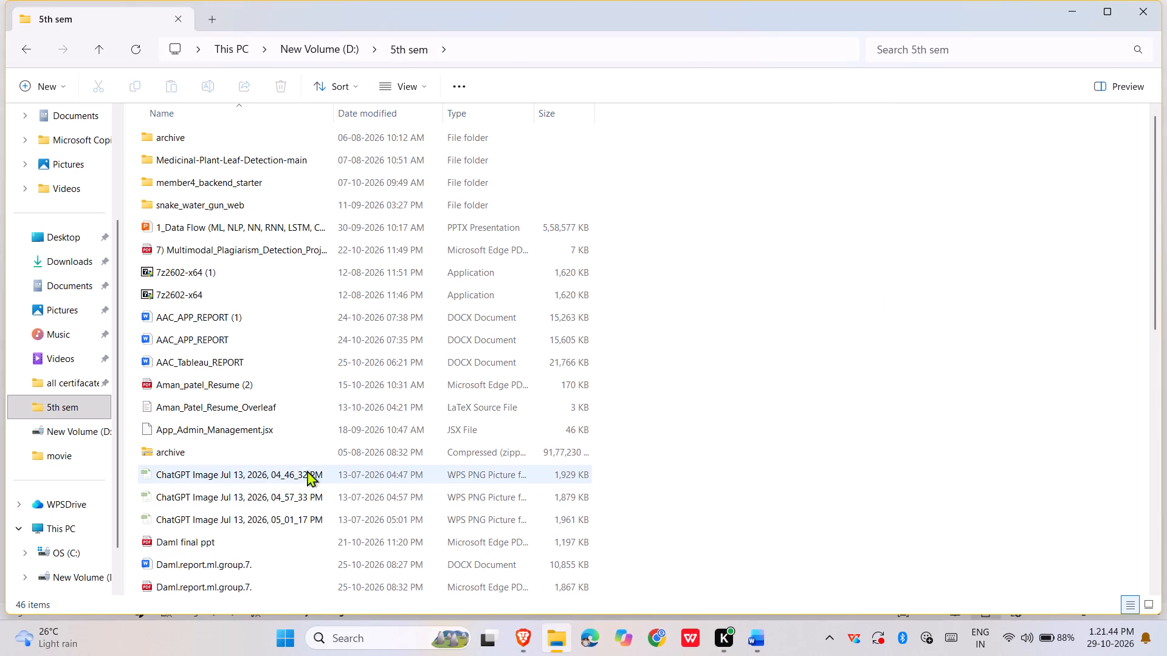
scroll(299, 465, "down", 7)
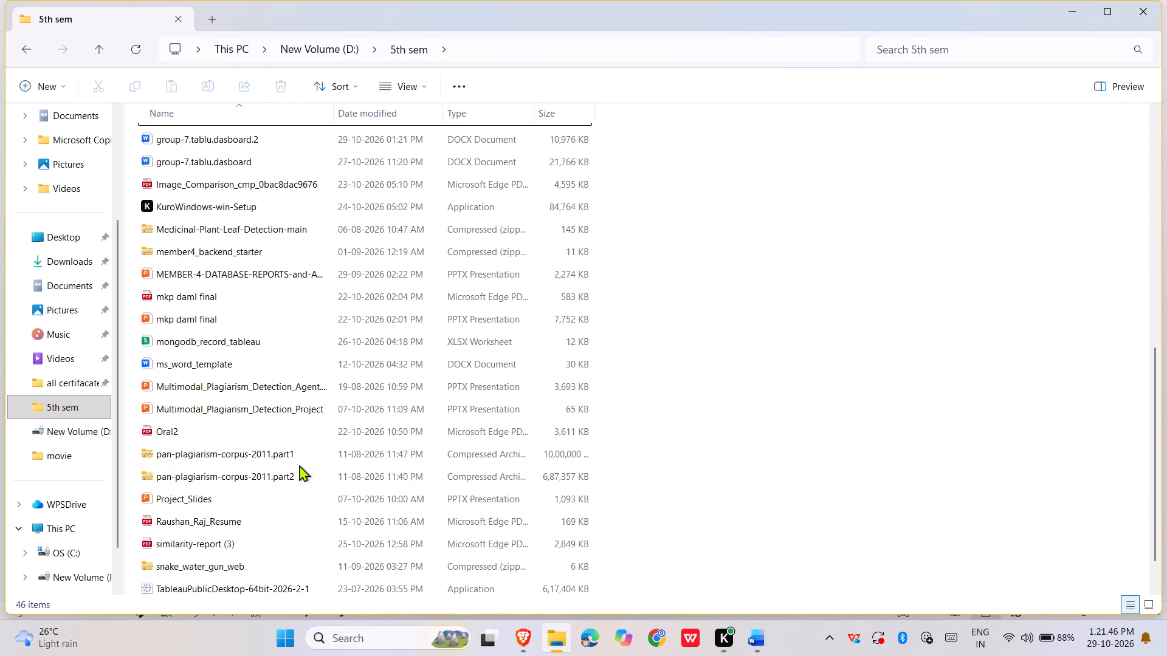
scroll(299, 465, "up", 1)
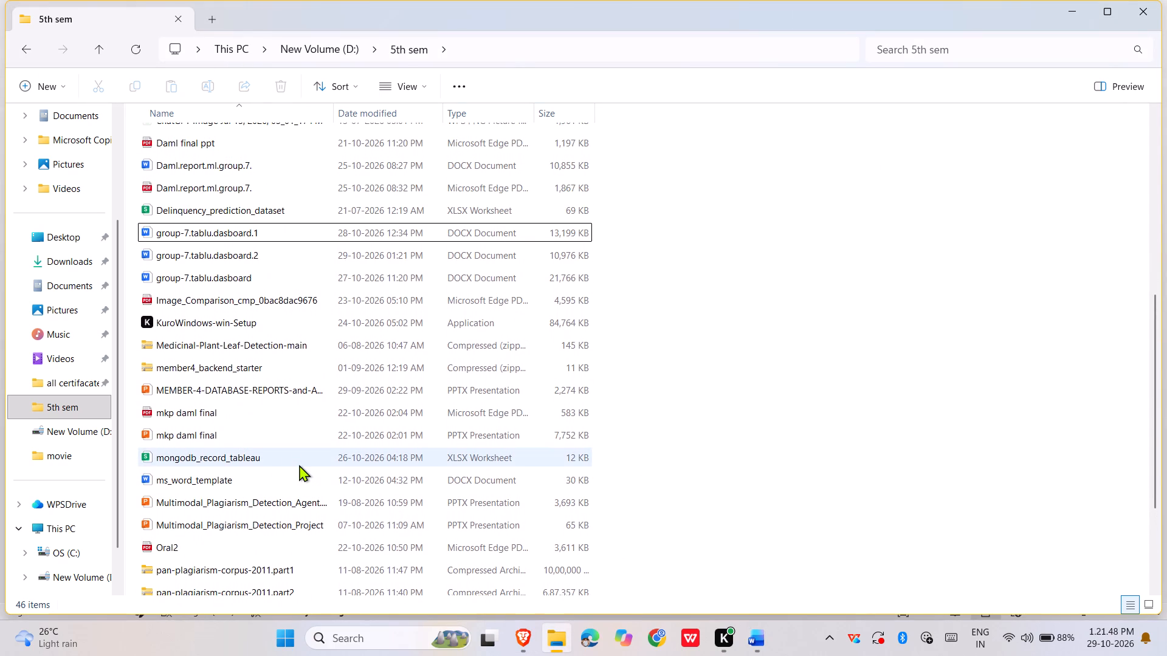
scroll(299, 465, "up", 1)
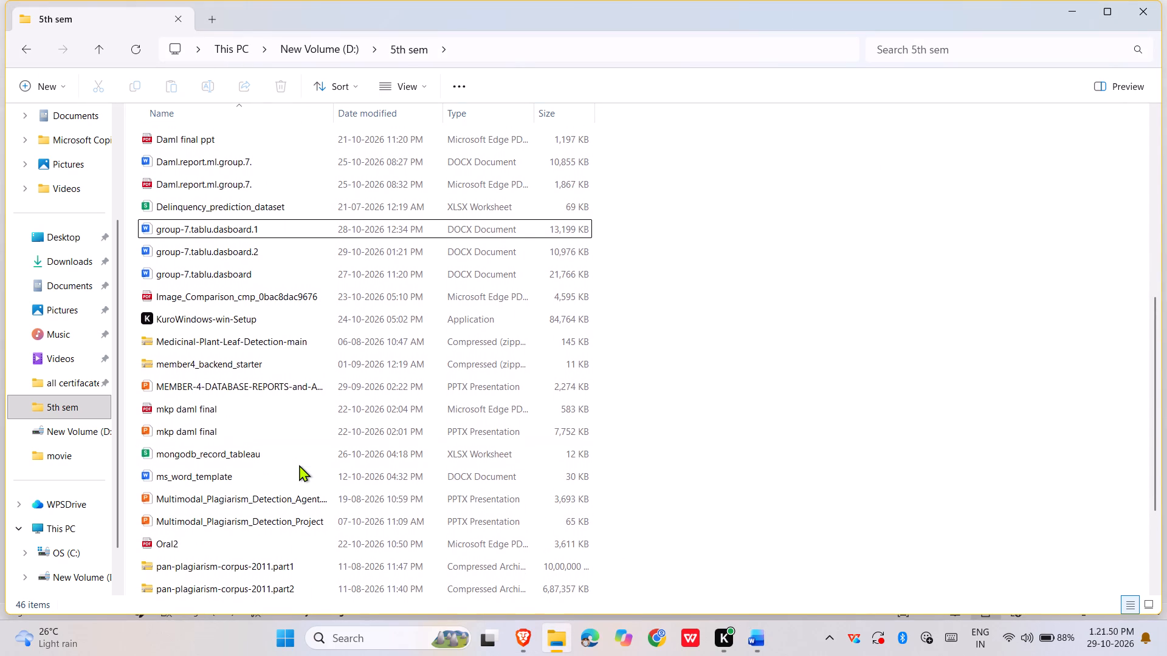
scroll(299, 465, "up", 1)
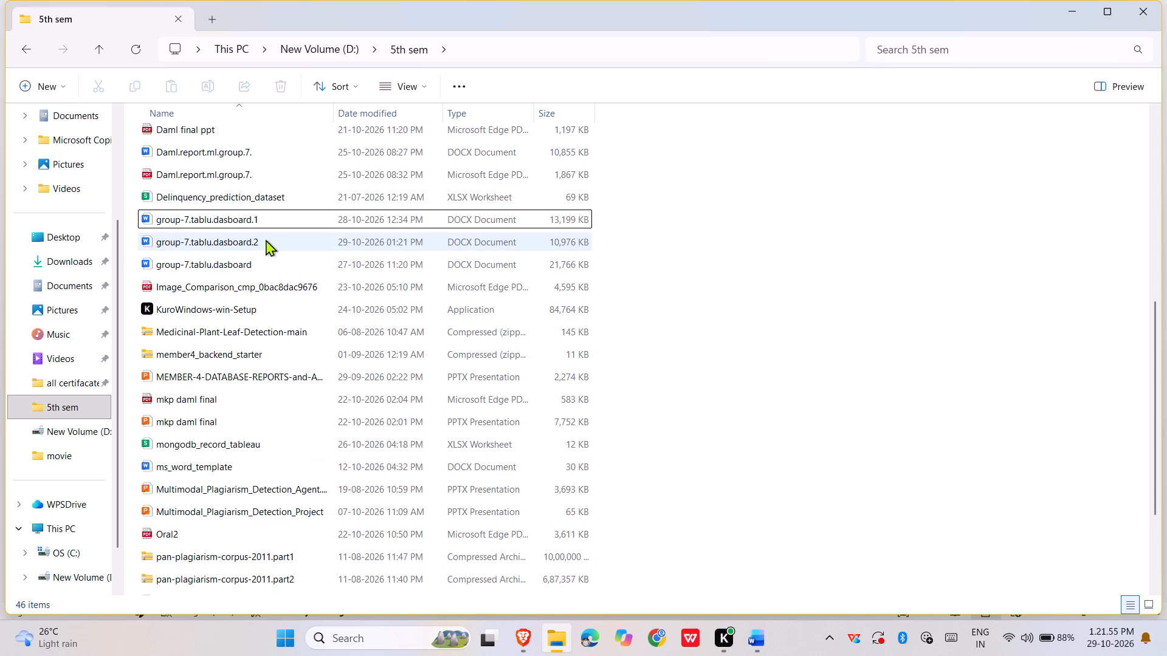
left_click(1148, 11)
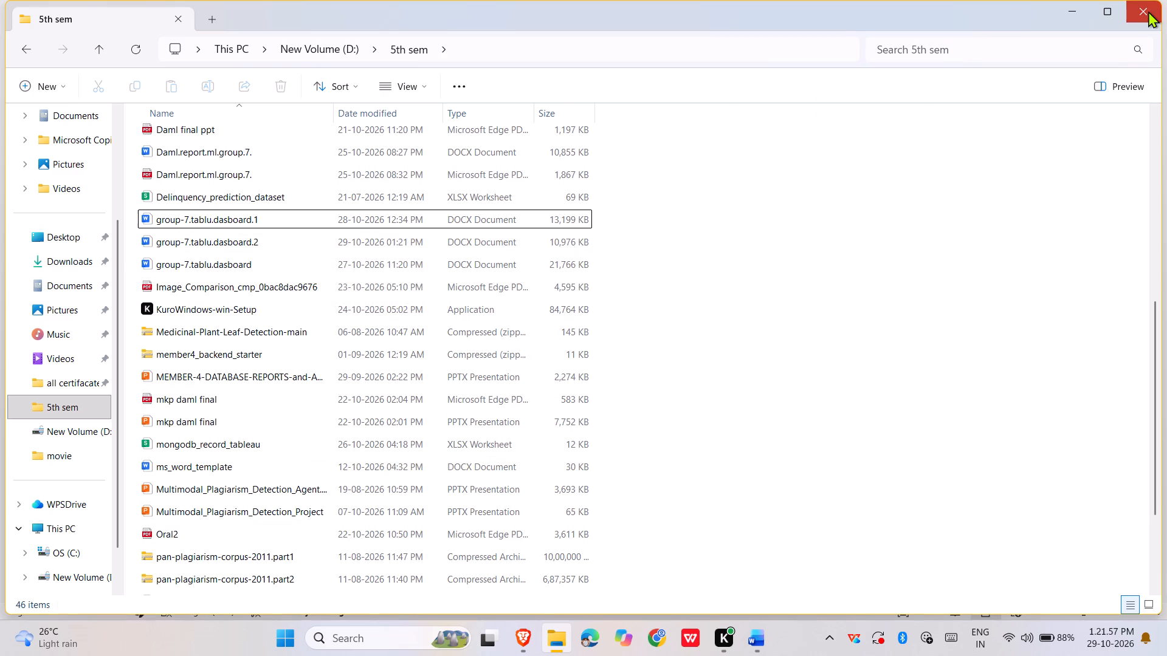
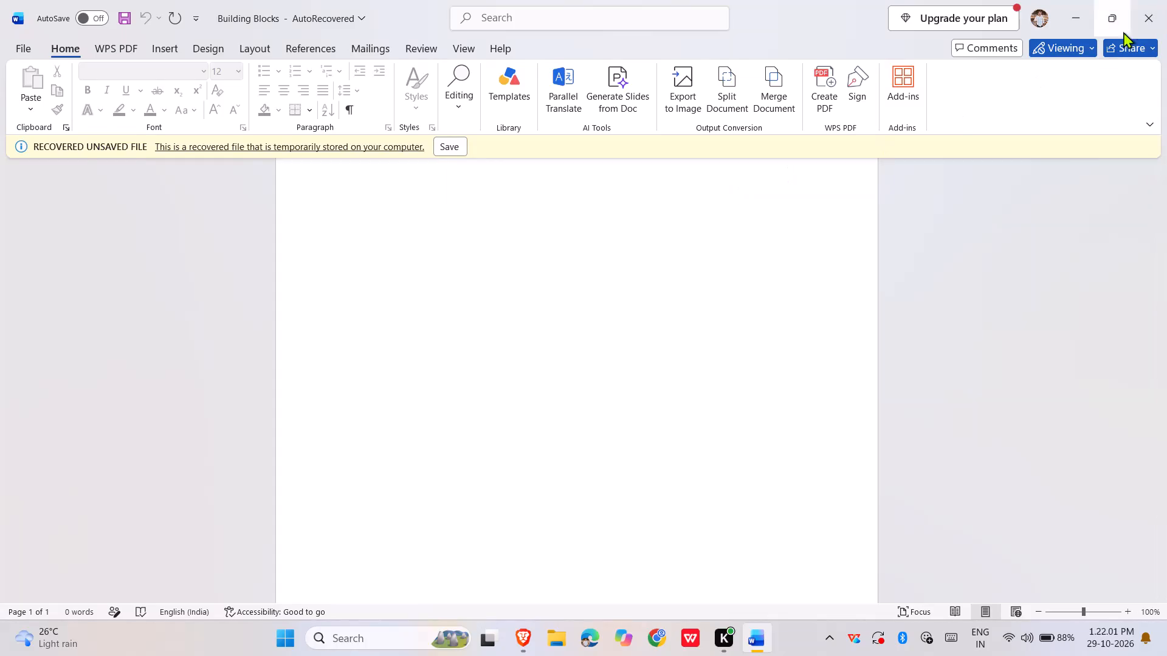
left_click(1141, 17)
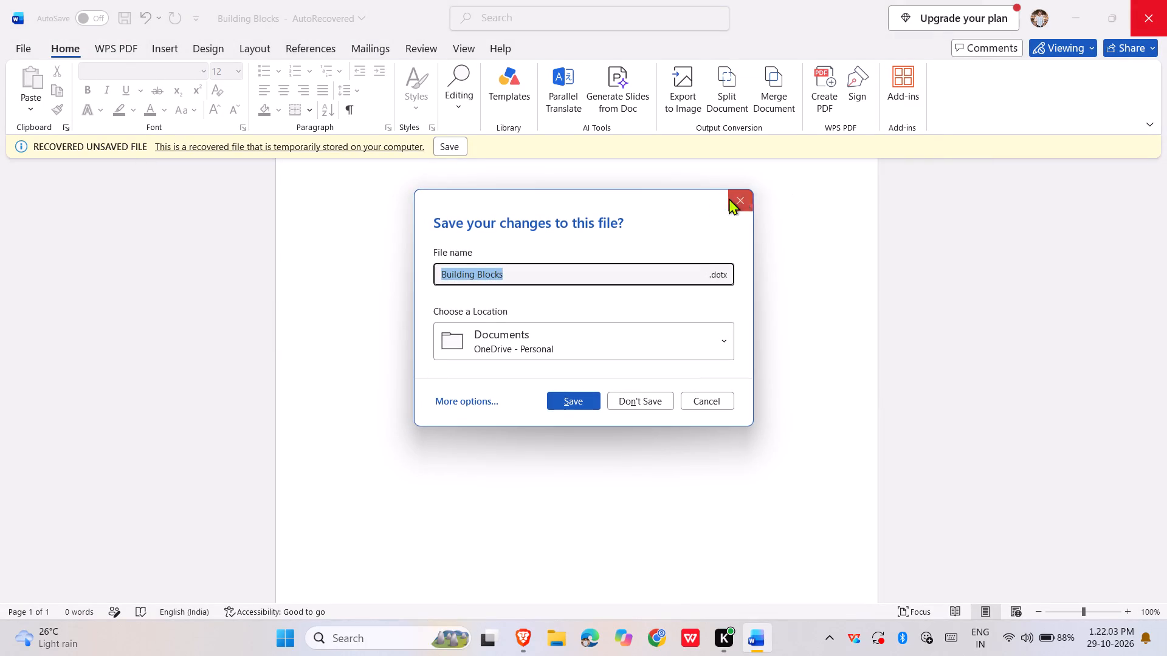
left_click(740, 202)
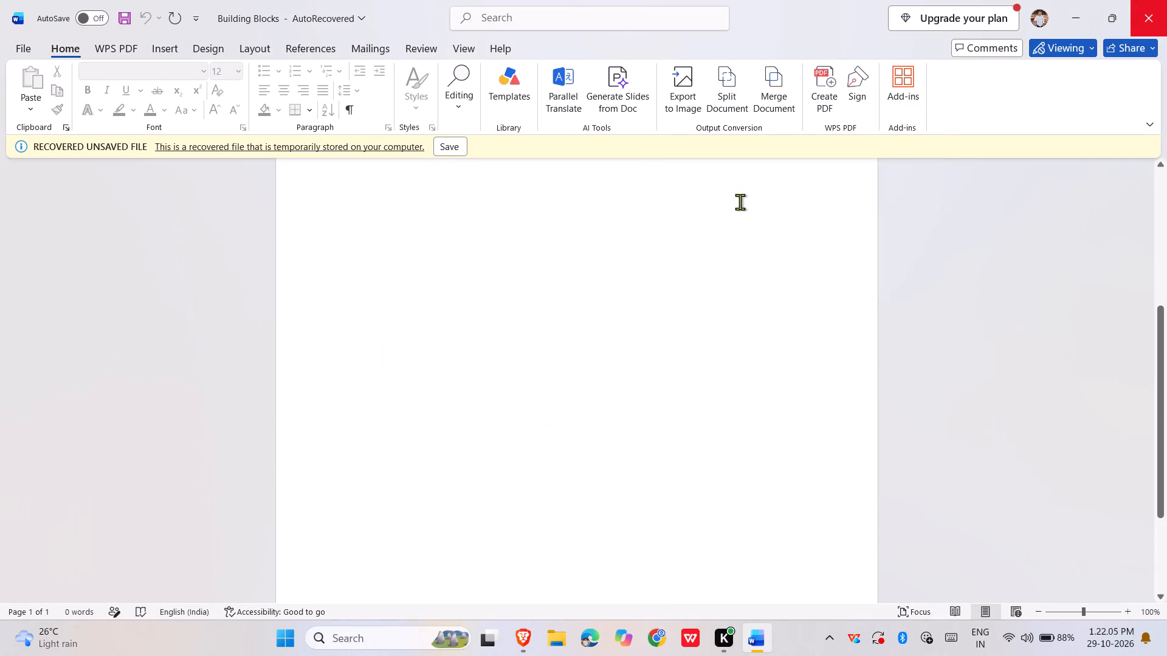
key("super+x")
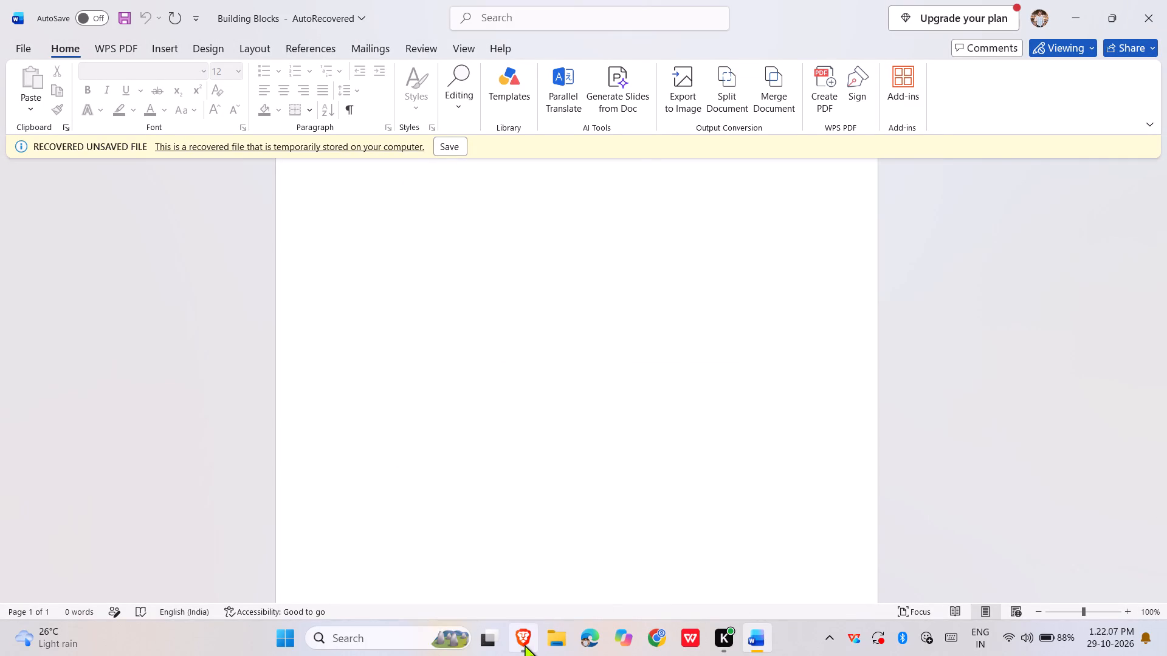